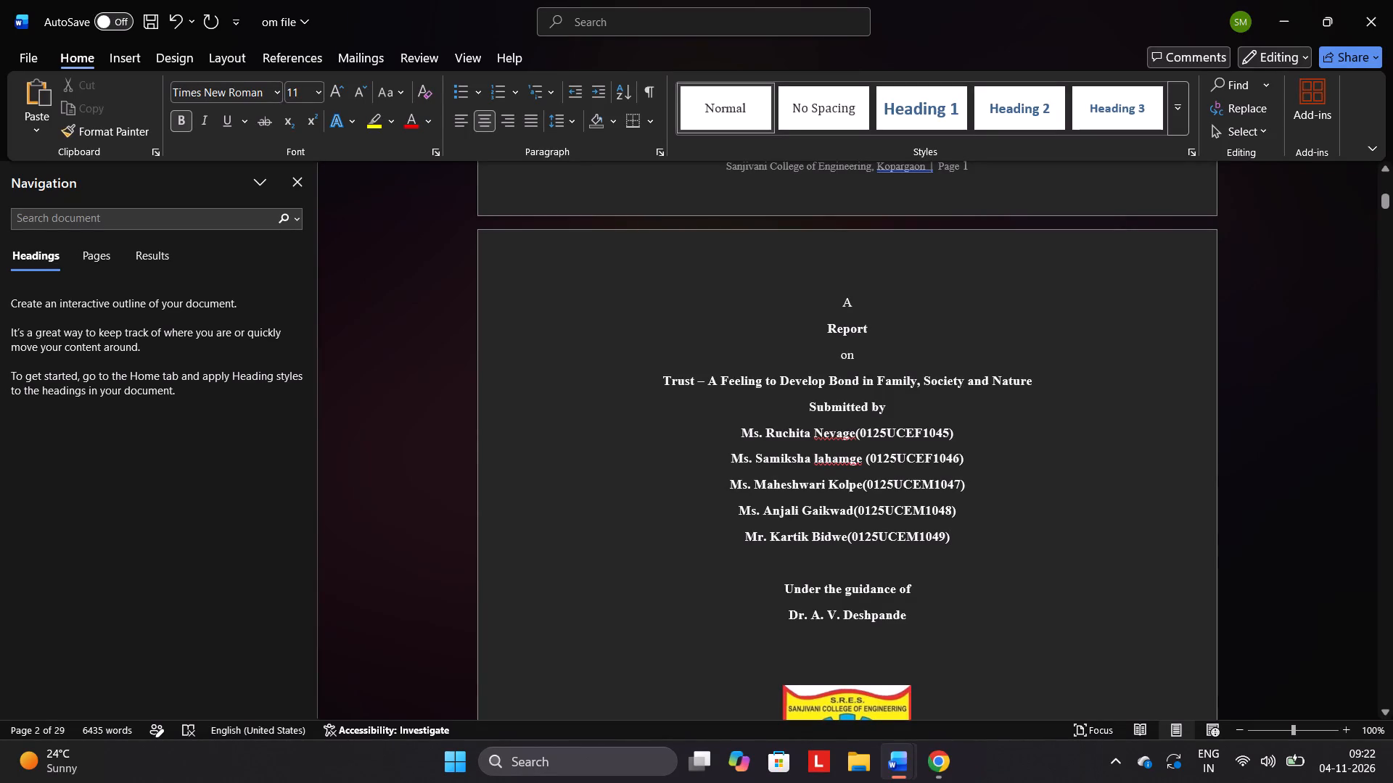
Delete the title "Trust – A Feeling to Develop Bond in Family, Society and Nature" from the second page.
left_click_drag(1032, 381, 944, 391)
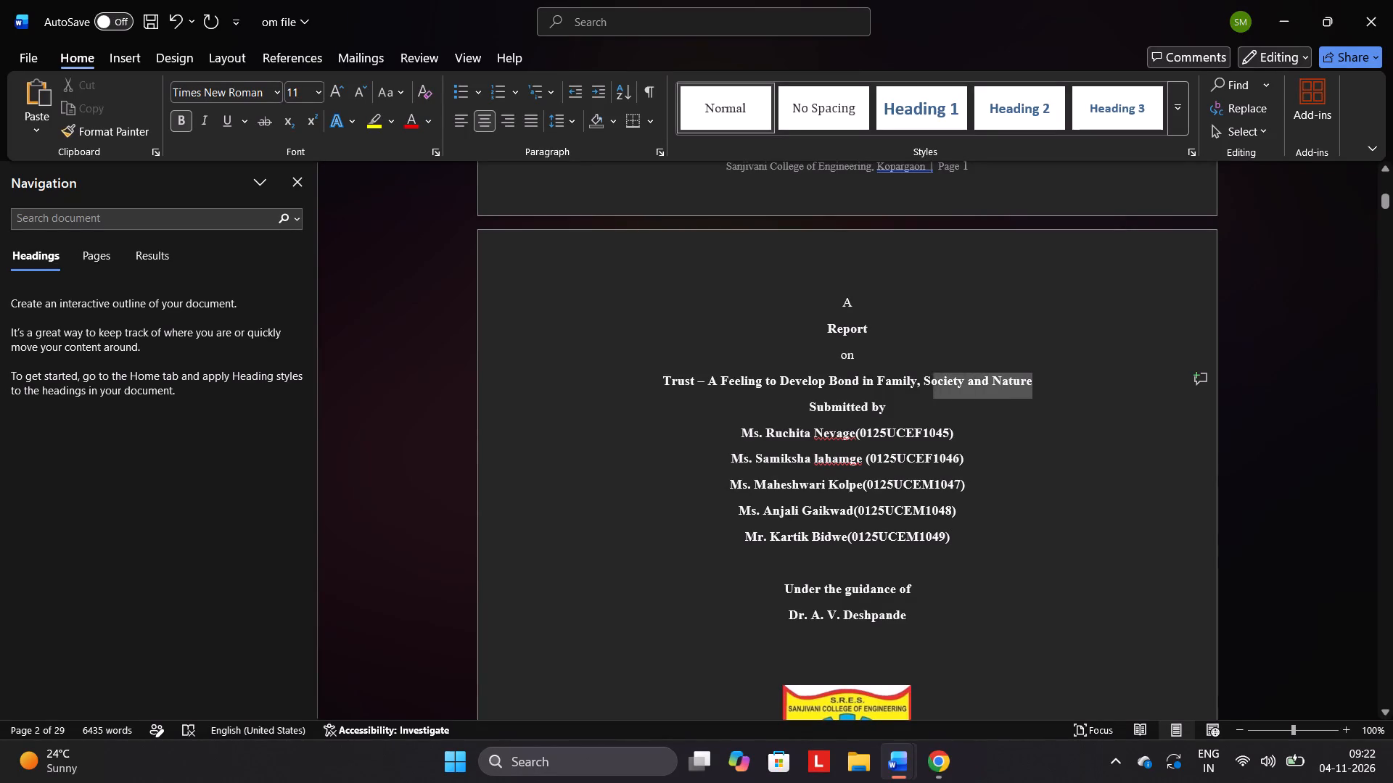
left_click_drag(944, 391, 664, 394)
key("space")
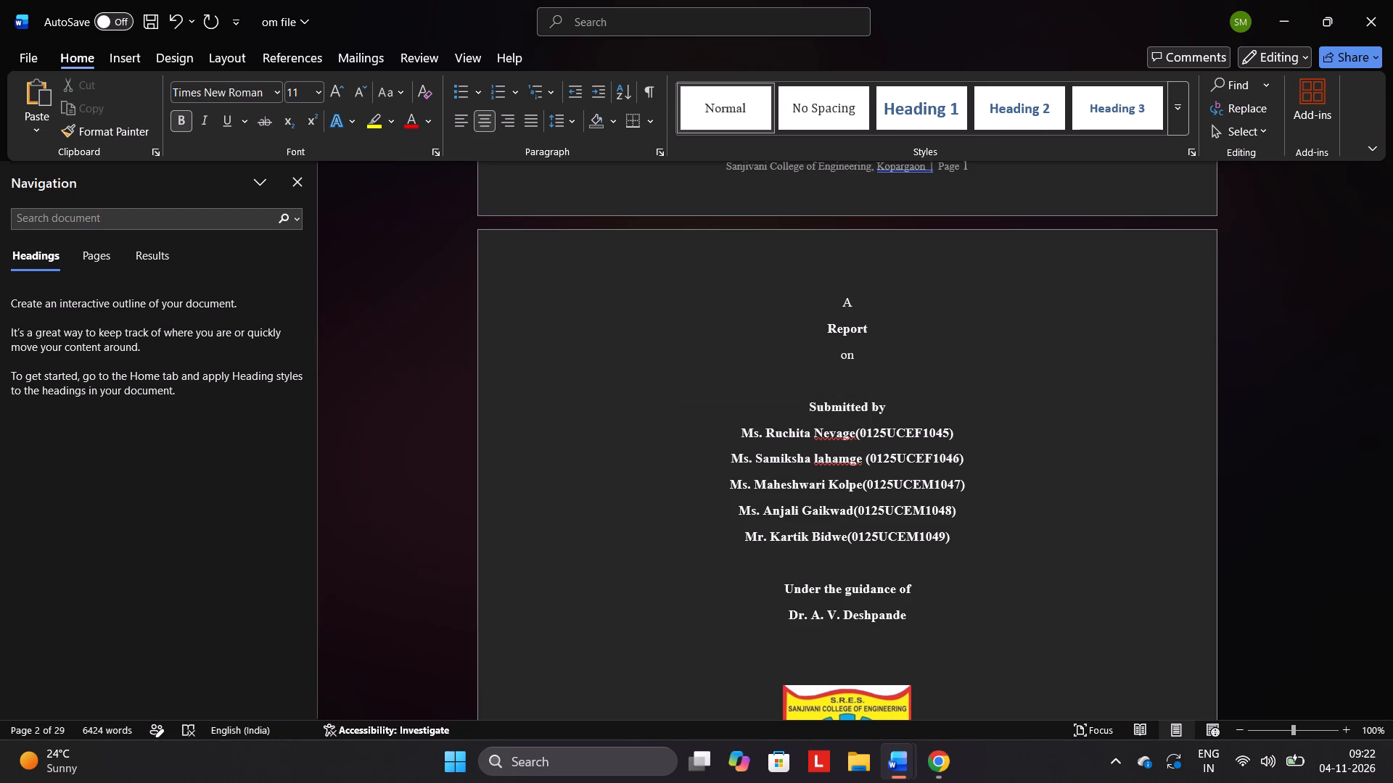
Copy the Mother Teresa title and its "Study the Autobiography" subtitle from the cover page into the empty line below "on" on page 2.
scroll(664, 394, "up", 5)
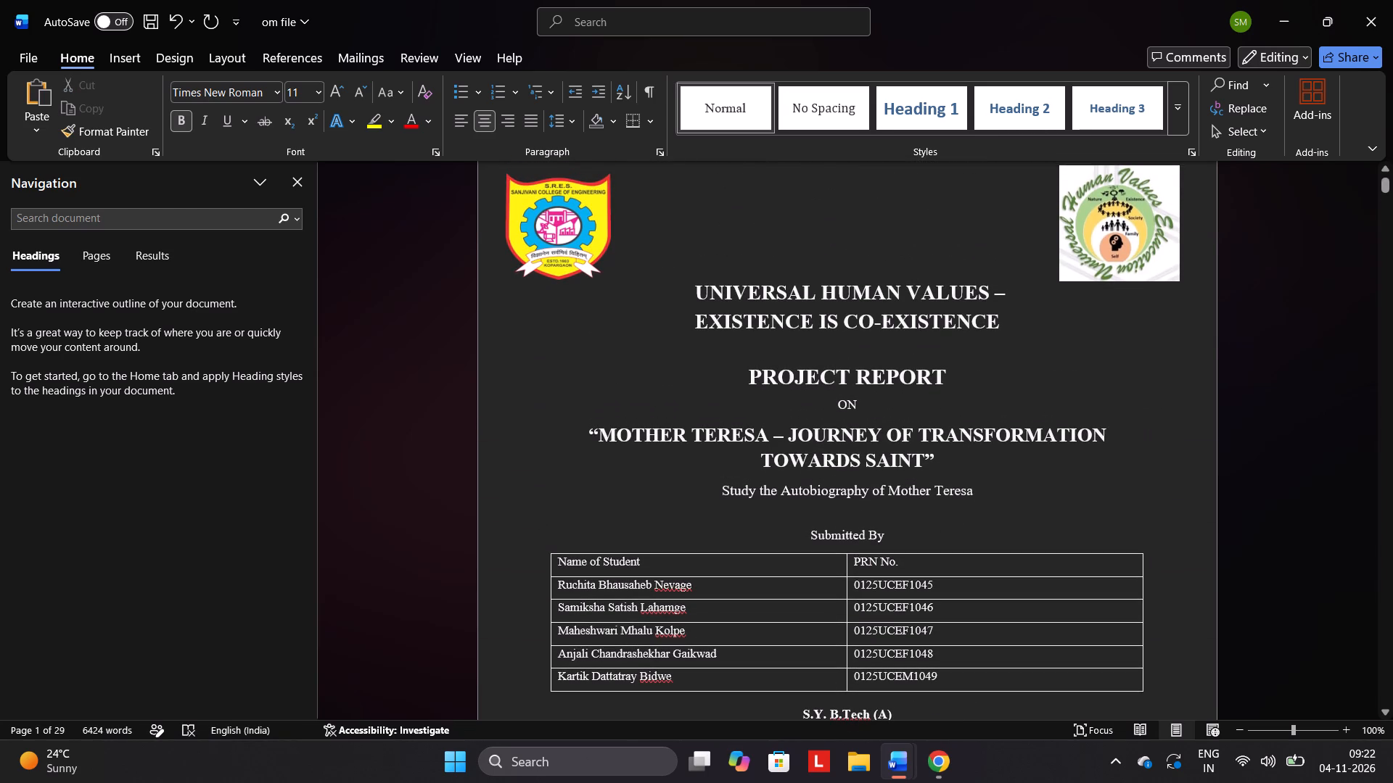
left_click_drag(602, 433, 738, 422)
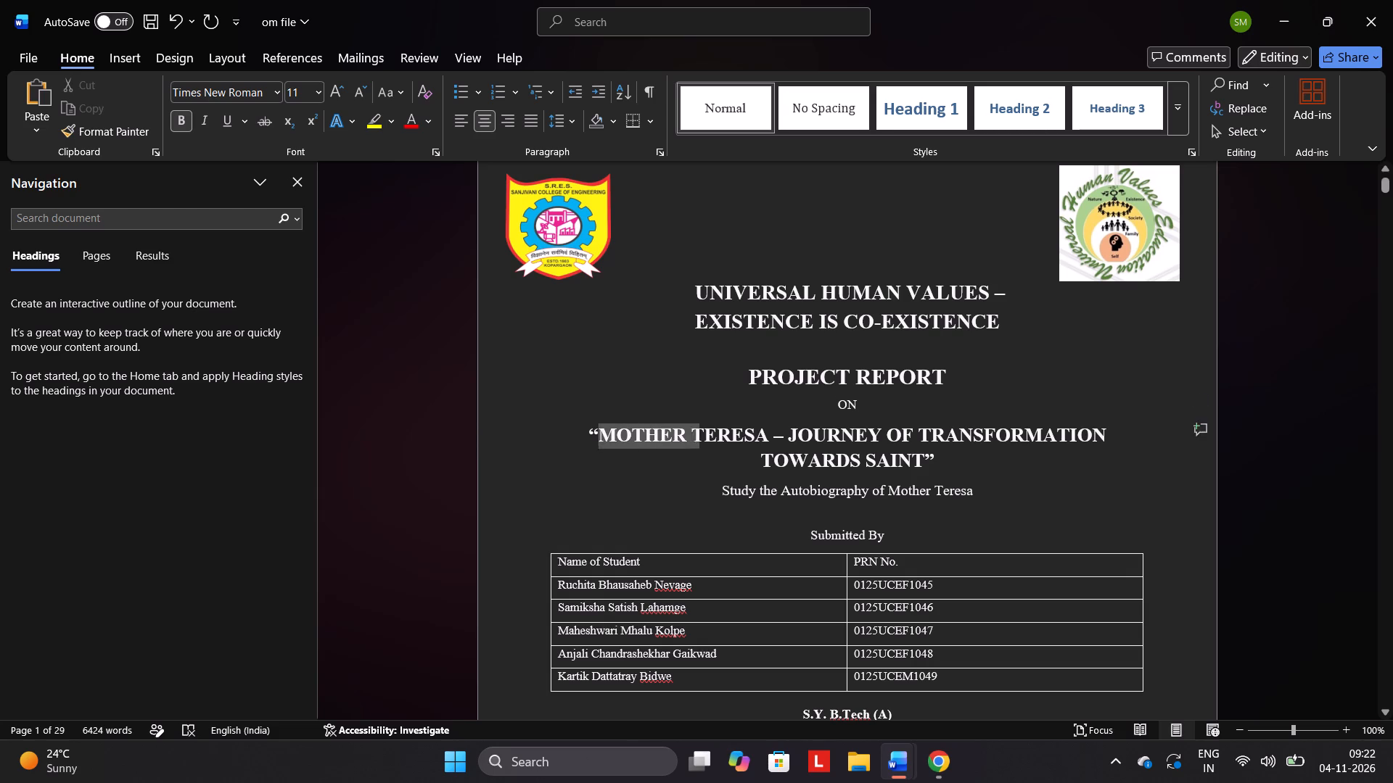
left_click_drag(738, 422, 926, 459)
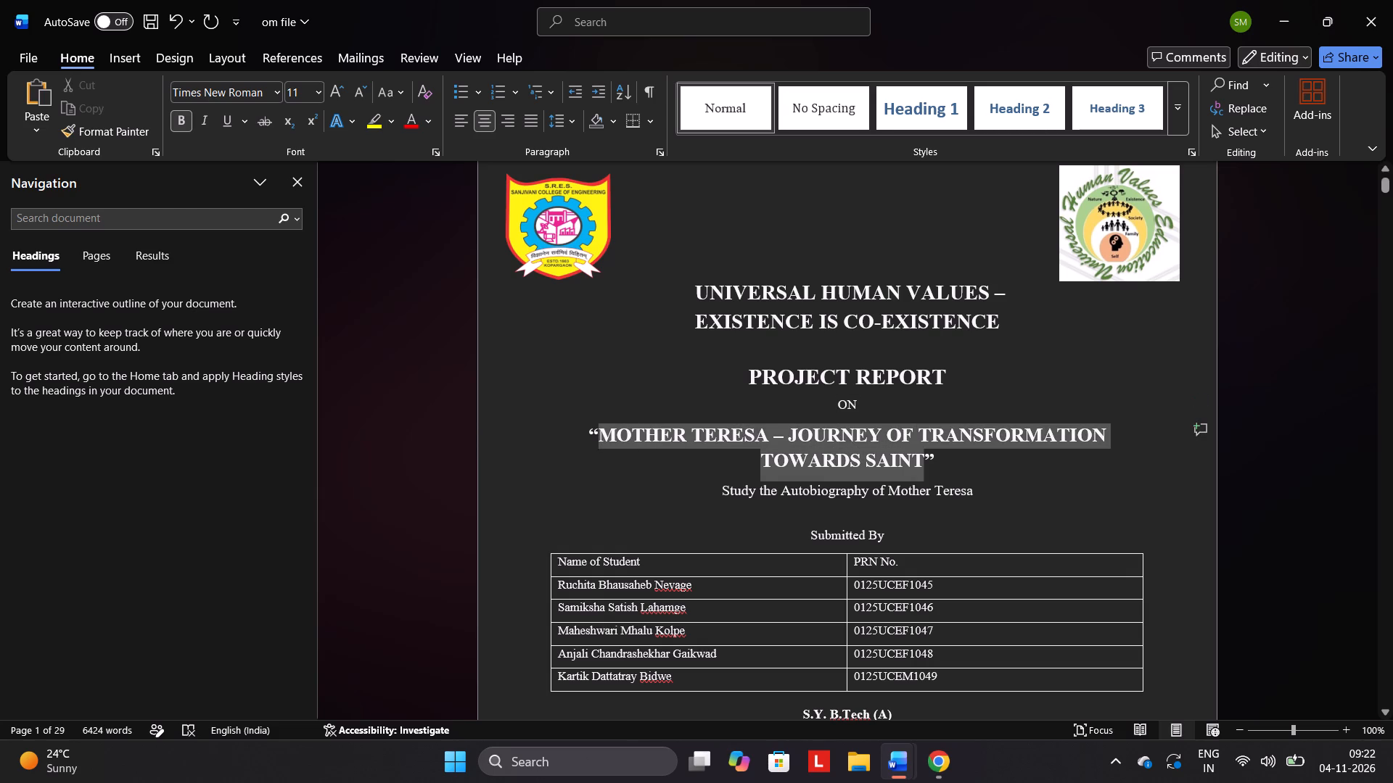
left_click_drag(926, 459, 964, 491)
key("ctrl+c")
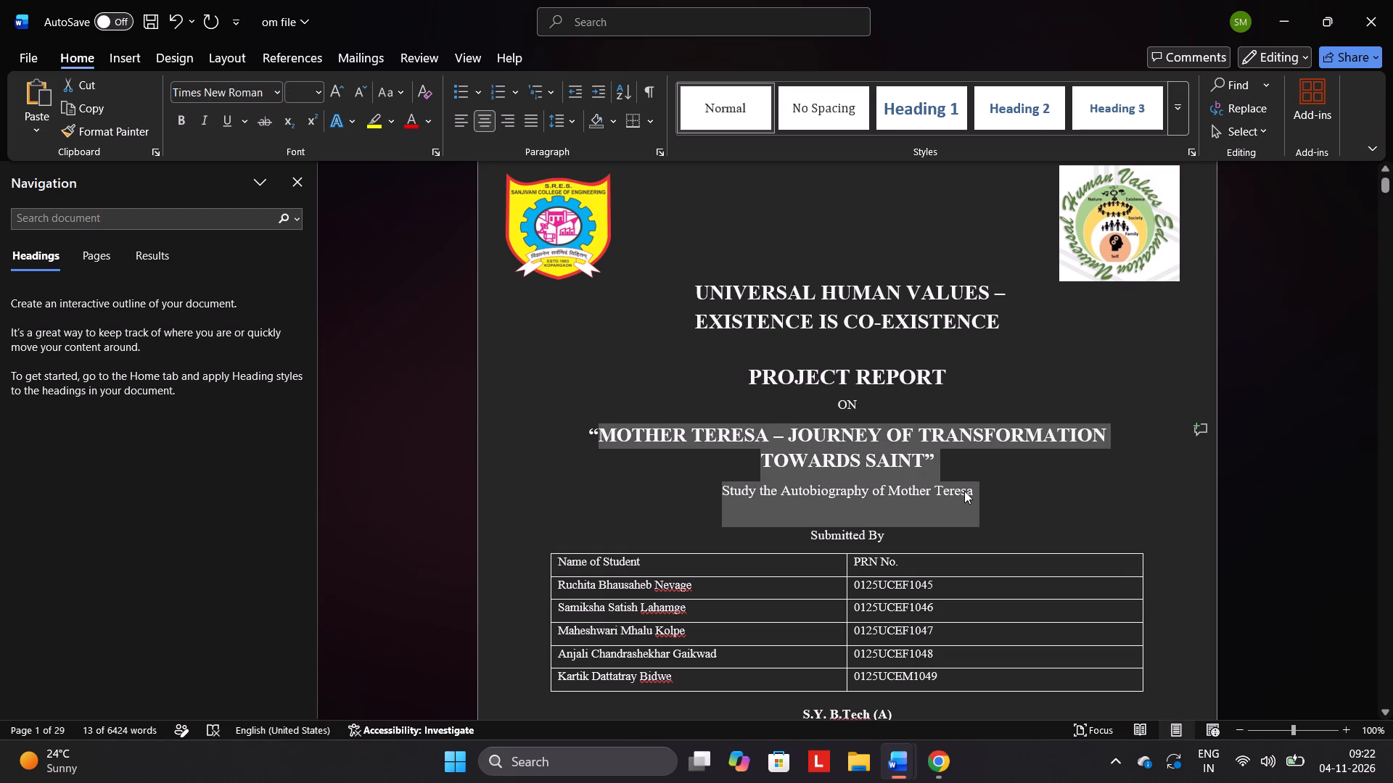
scroll(965, 592, "down", 4)
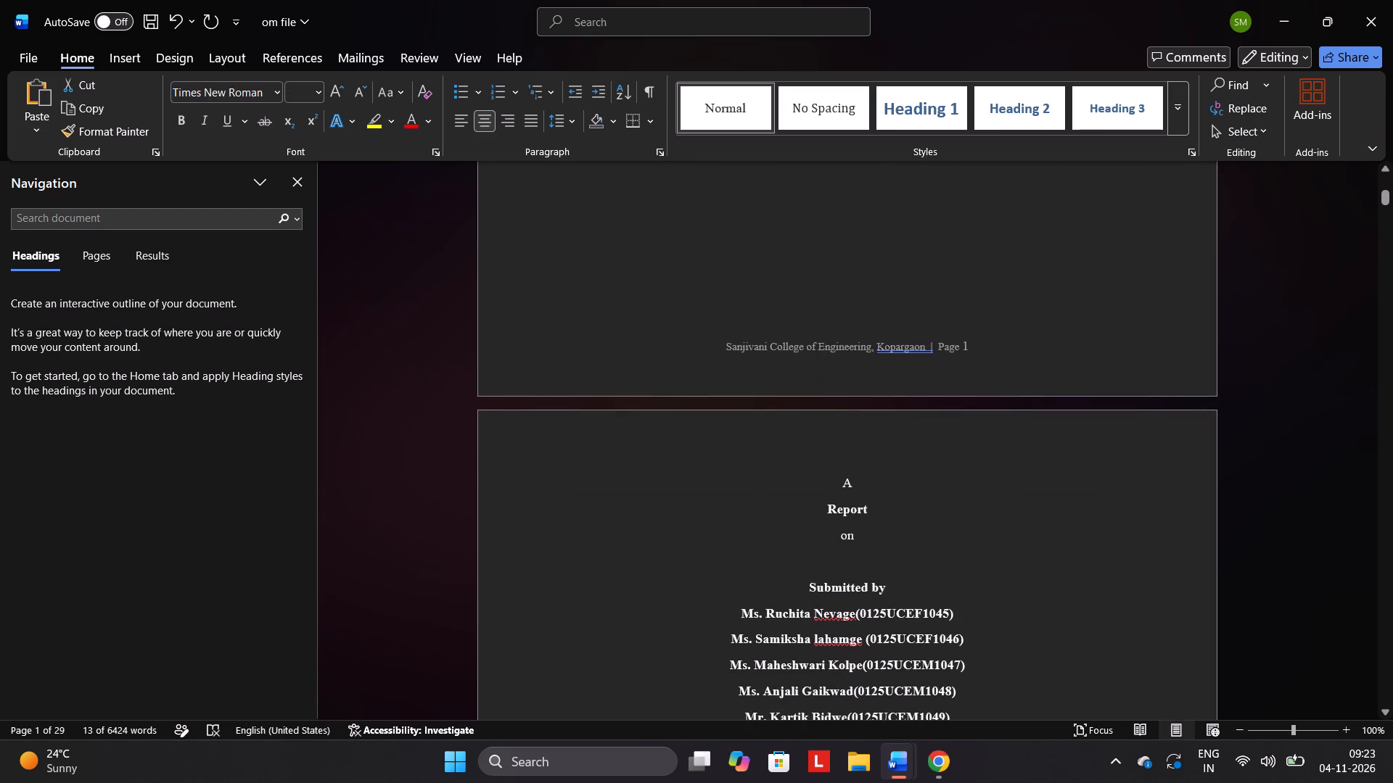
scroll(979, 568, "down", 1)
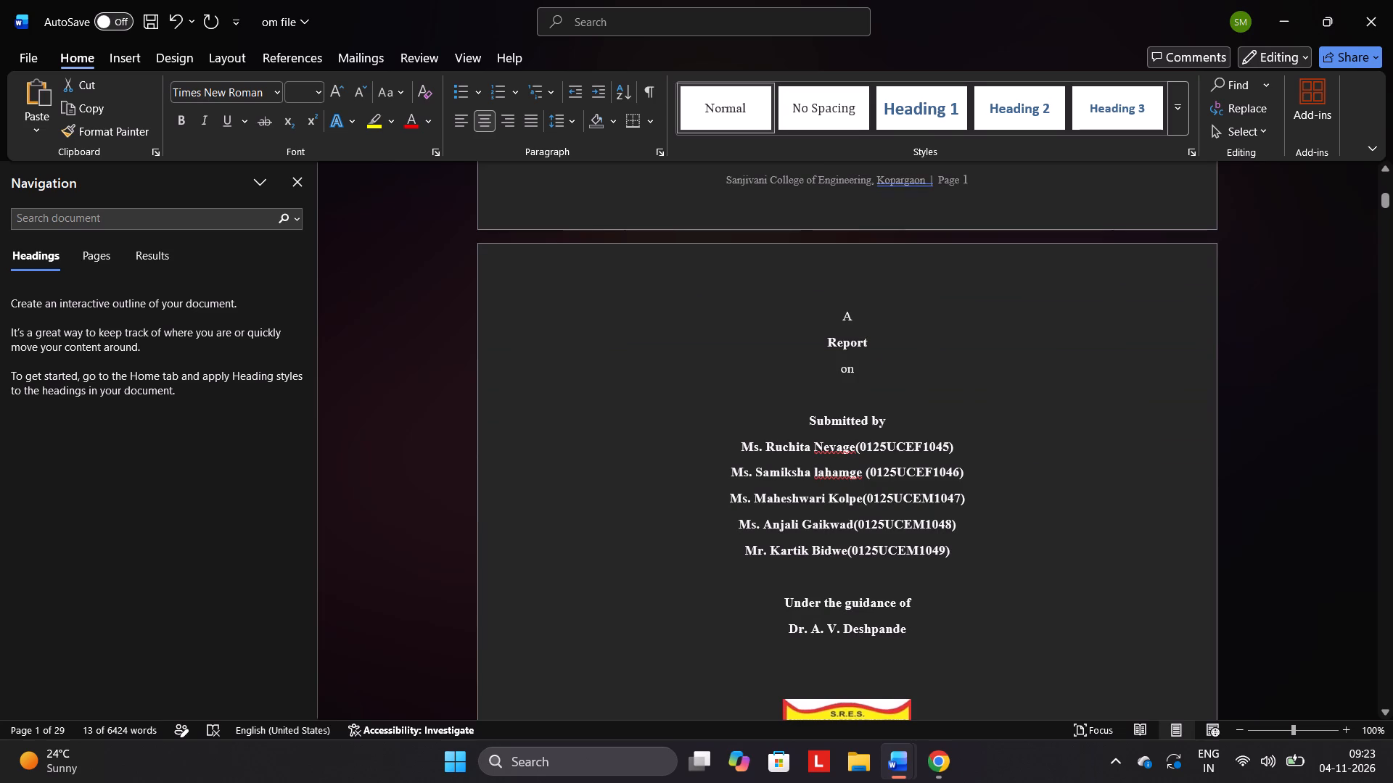
left_click(815, 388)
key("ctrl+v")
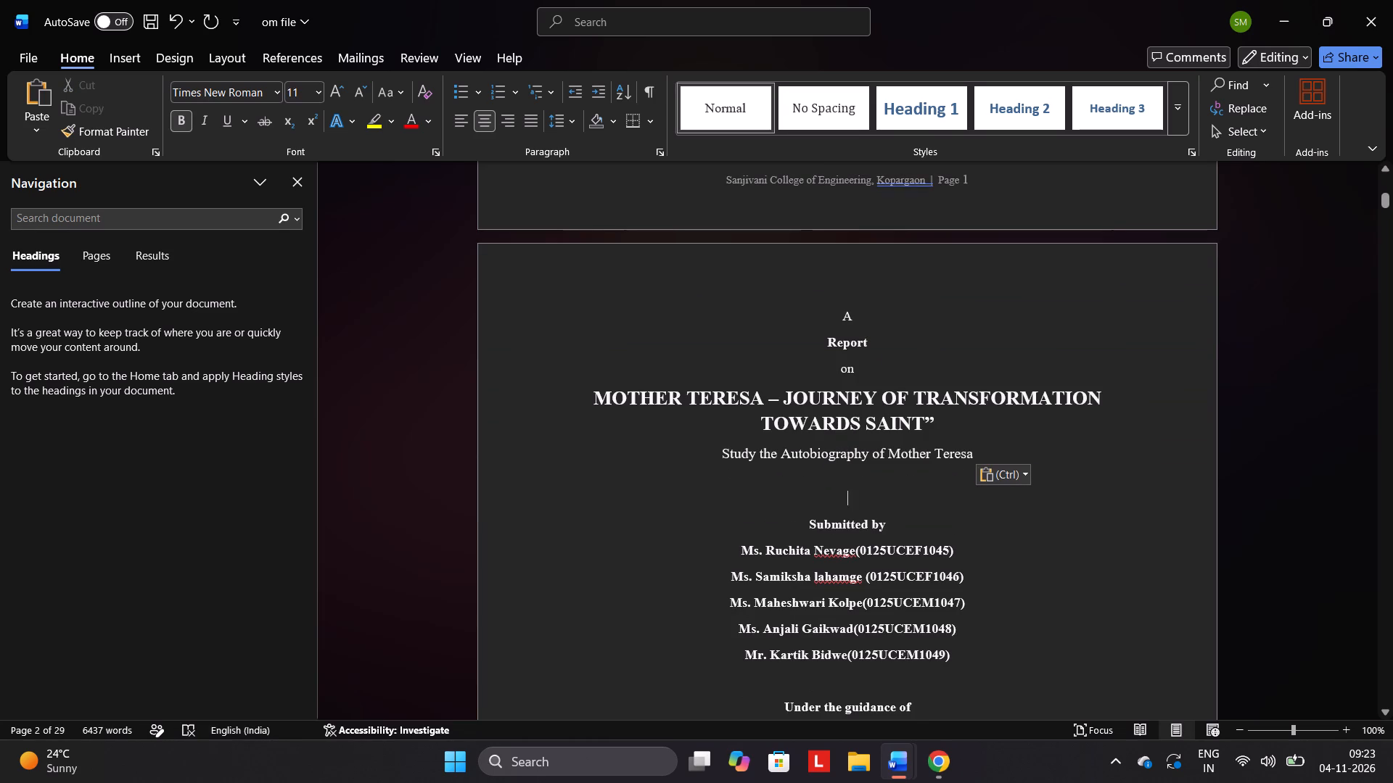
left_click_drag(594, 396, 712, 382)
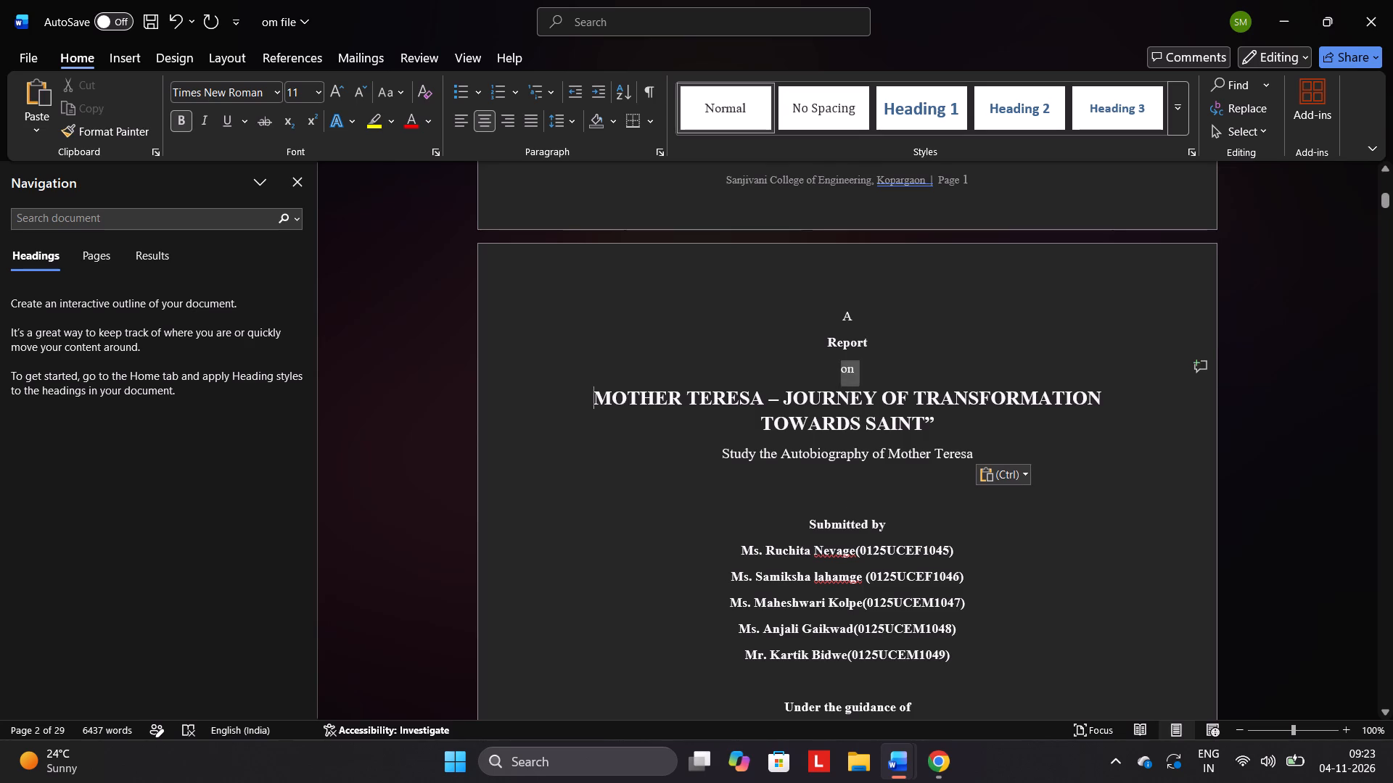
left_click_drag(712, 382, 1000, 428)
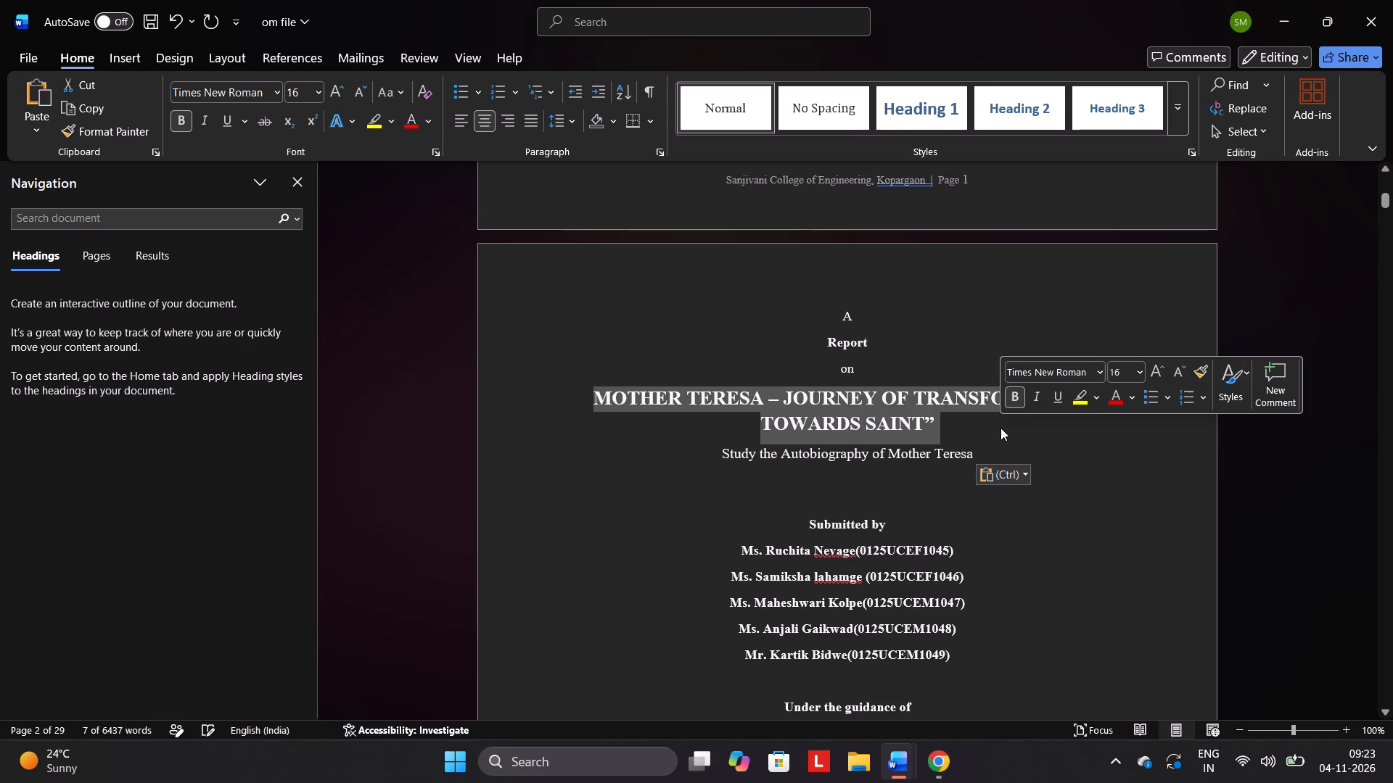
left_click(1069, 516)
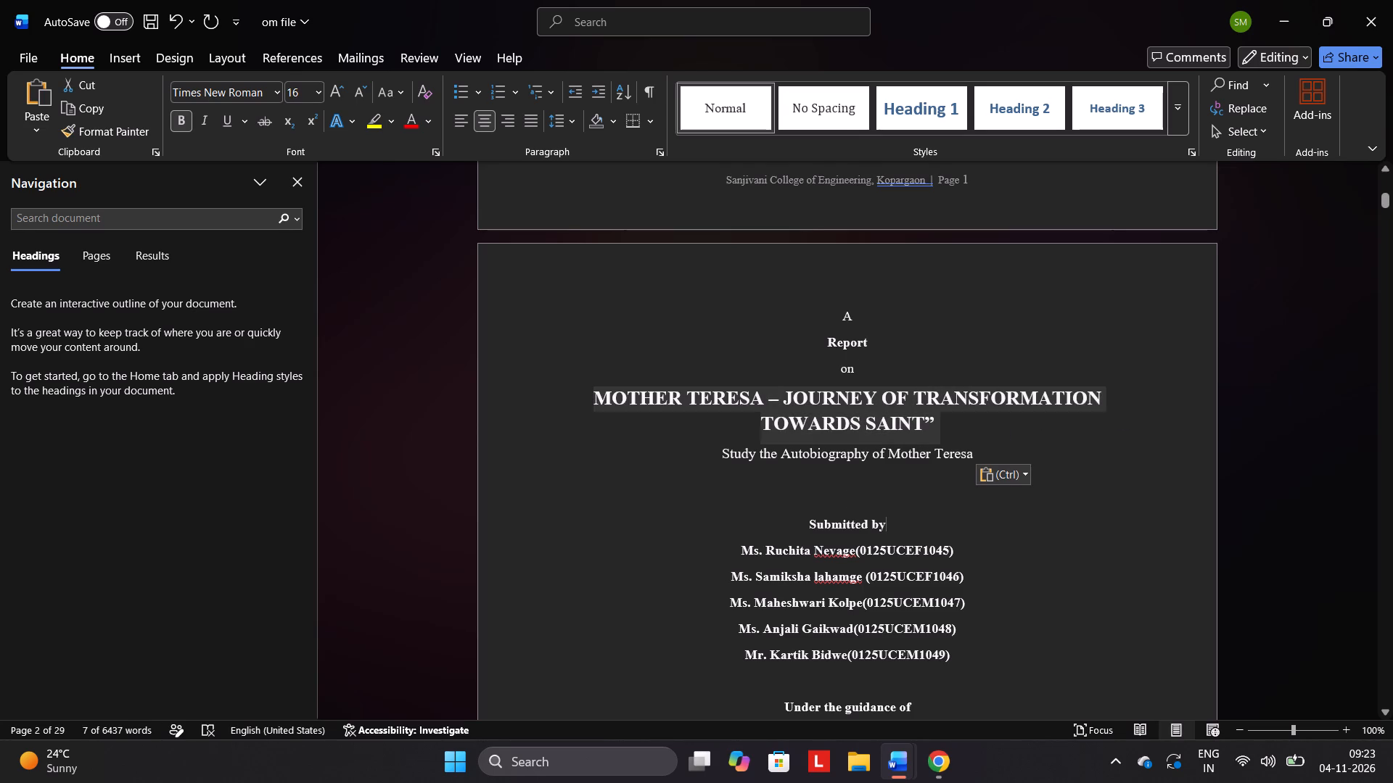
Set the "A", "Report" and "on" lines on page 2 to font size 12.
left_click_drag(837, 317, 885, 344)
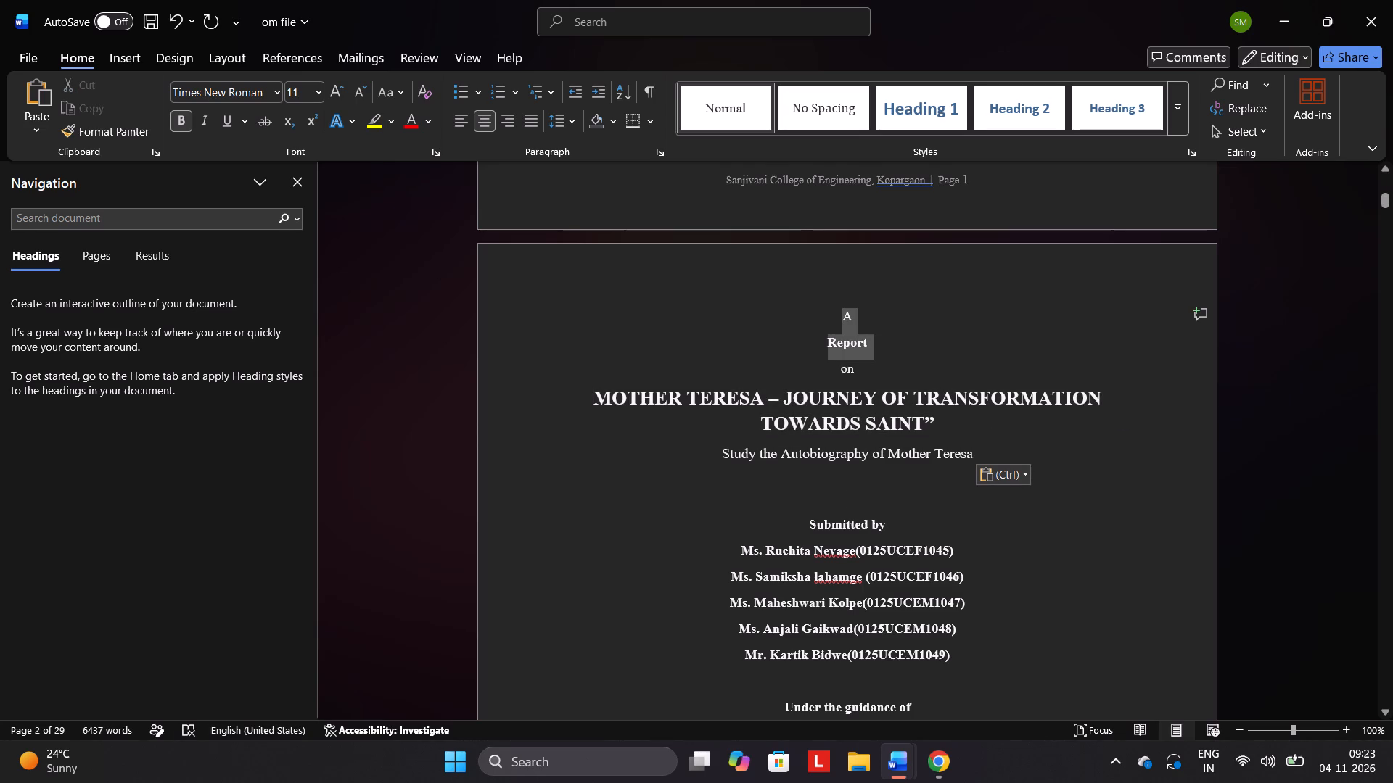
left_click_drag(885, 344, 887, 362)
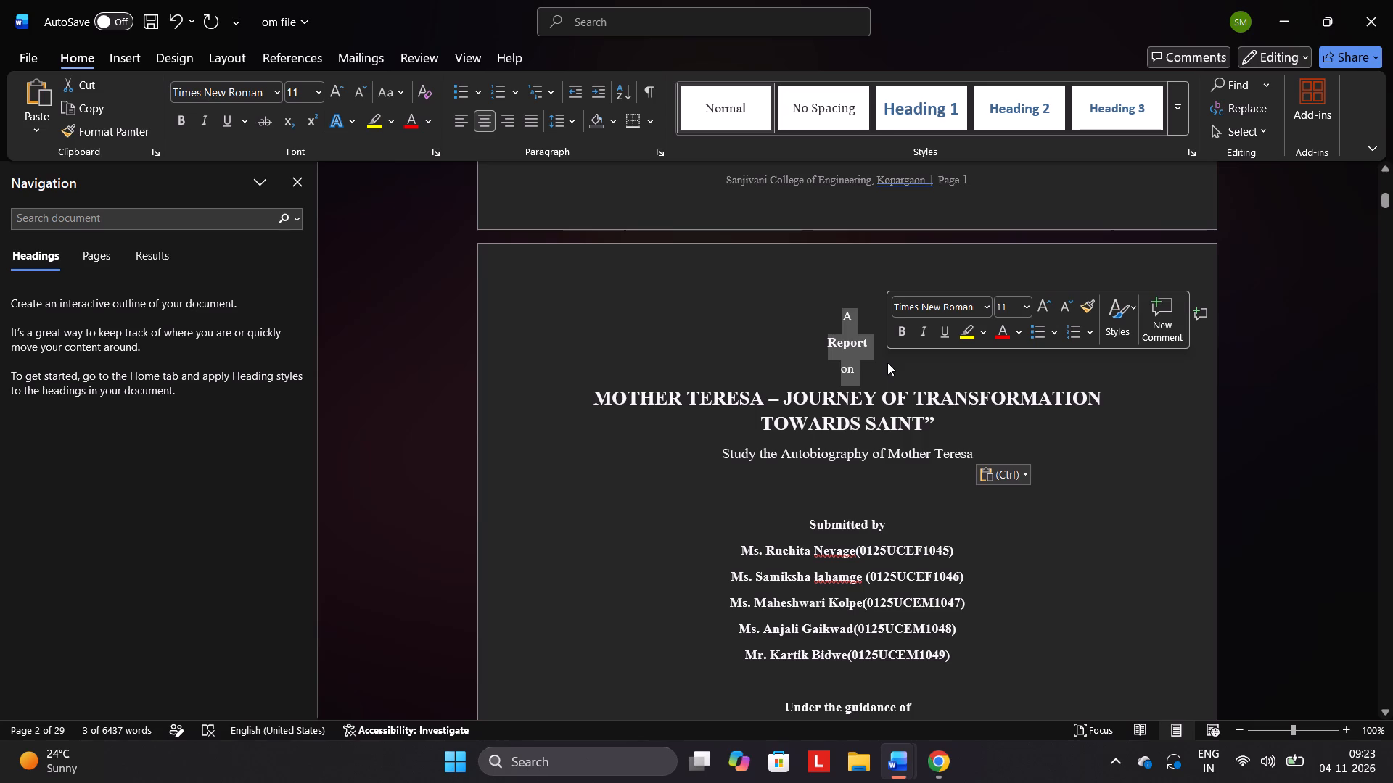
left_click(1022, 310)
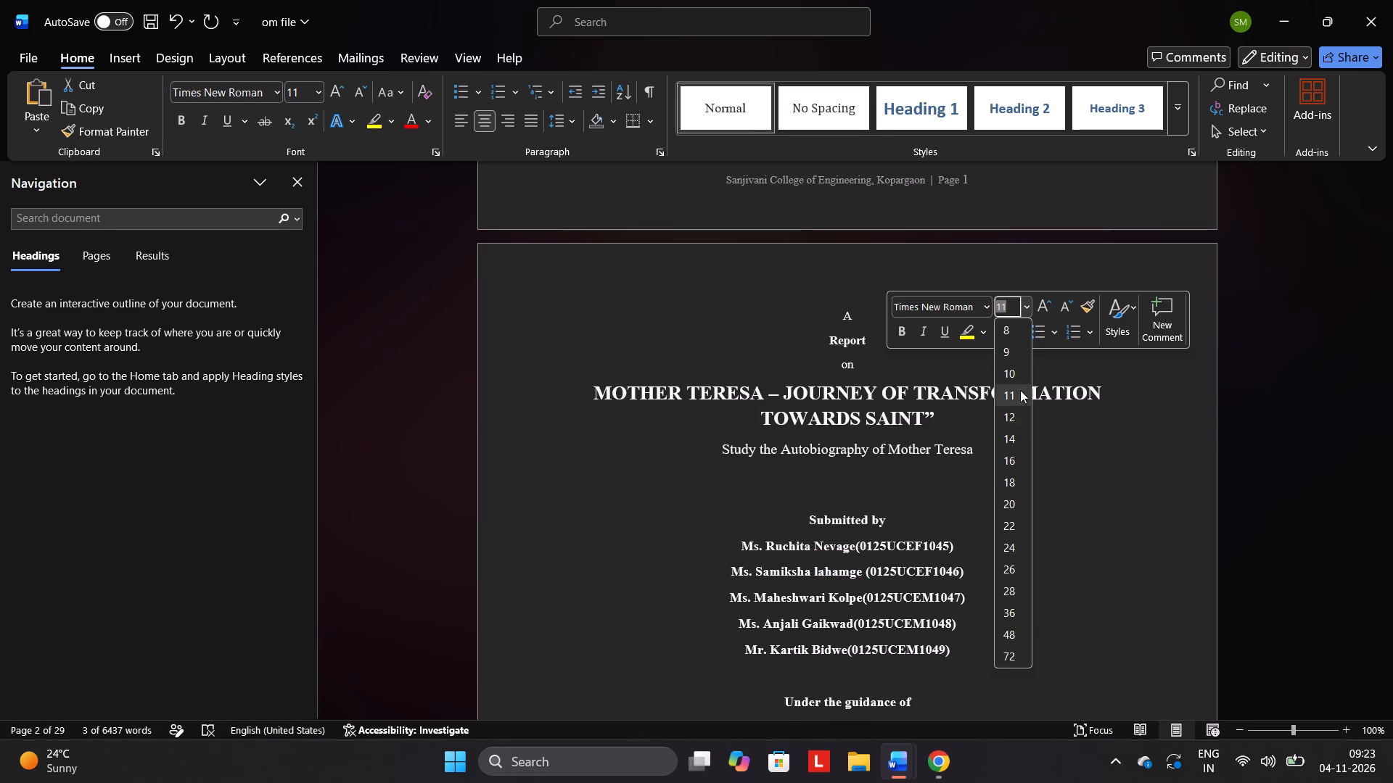
left_click(1017, 413)
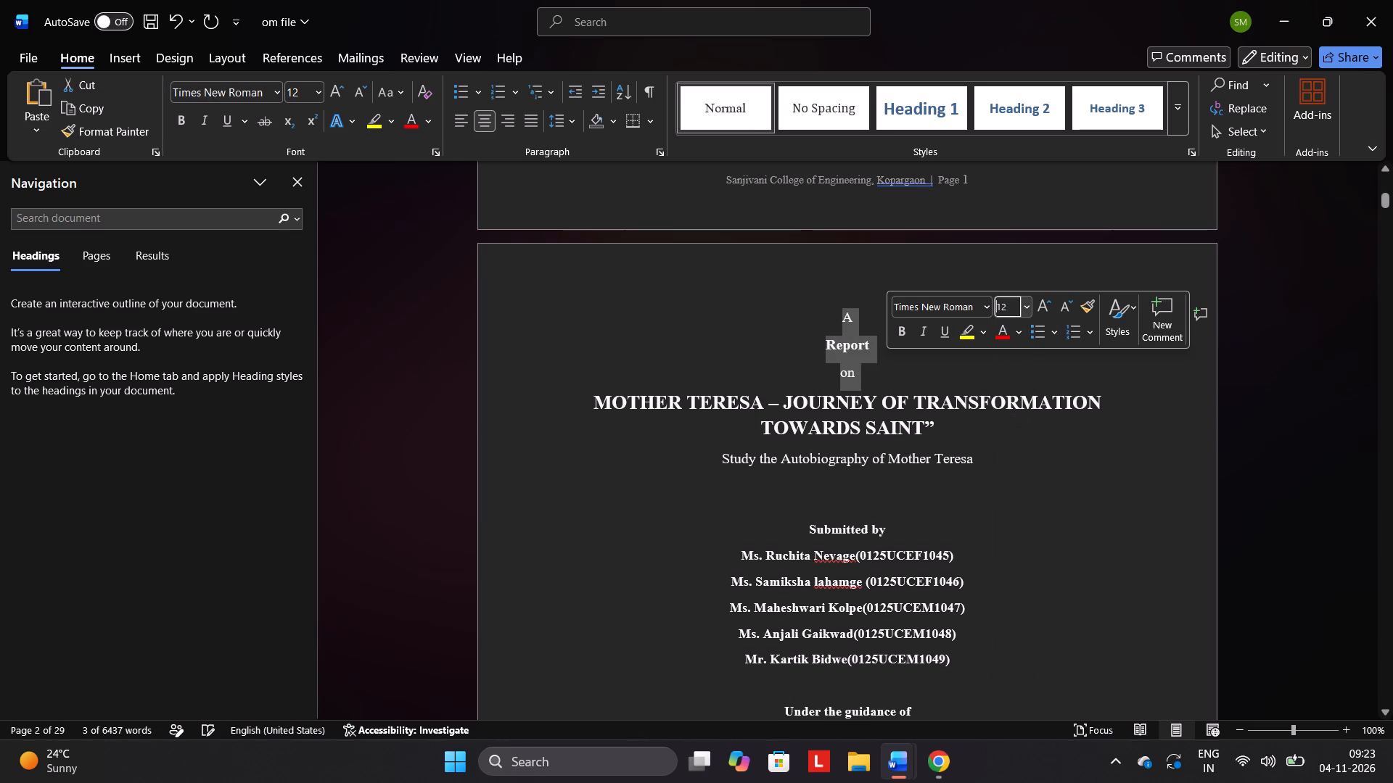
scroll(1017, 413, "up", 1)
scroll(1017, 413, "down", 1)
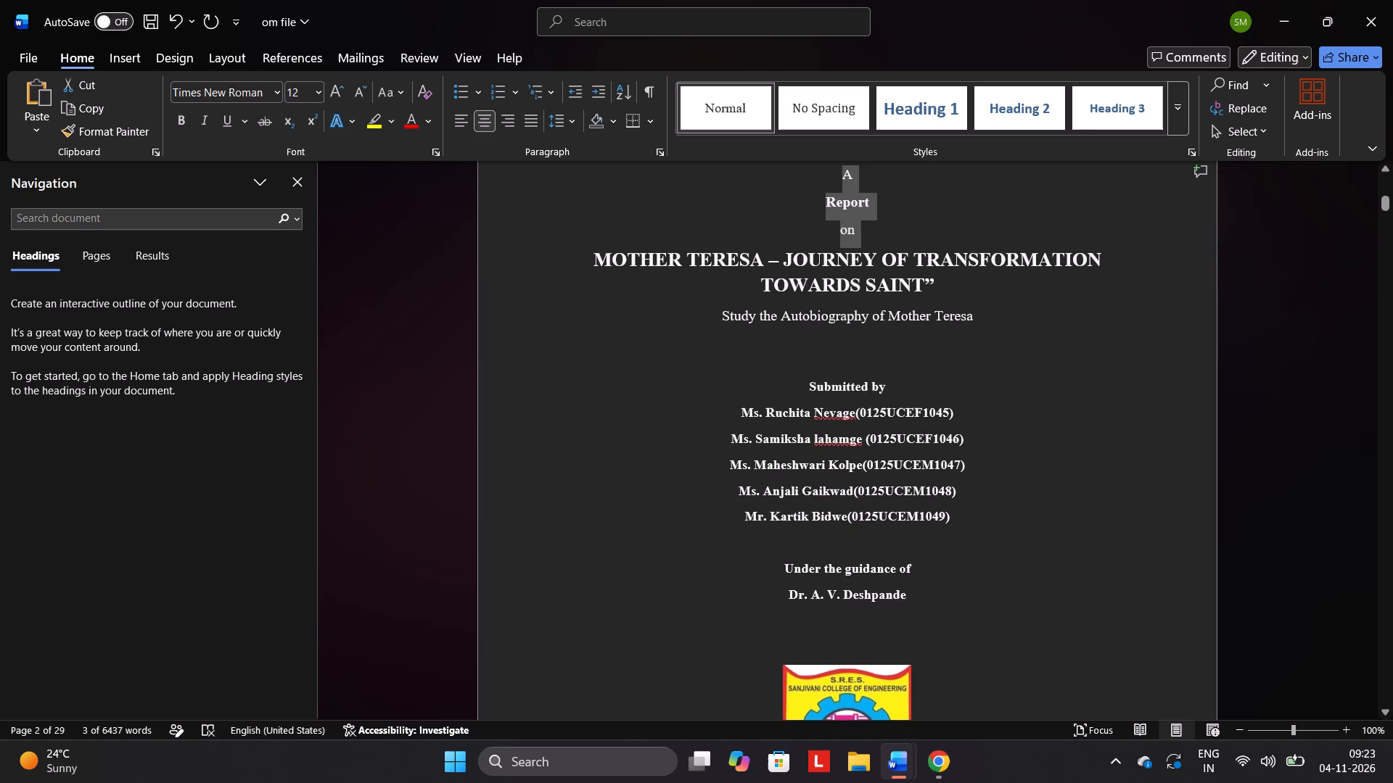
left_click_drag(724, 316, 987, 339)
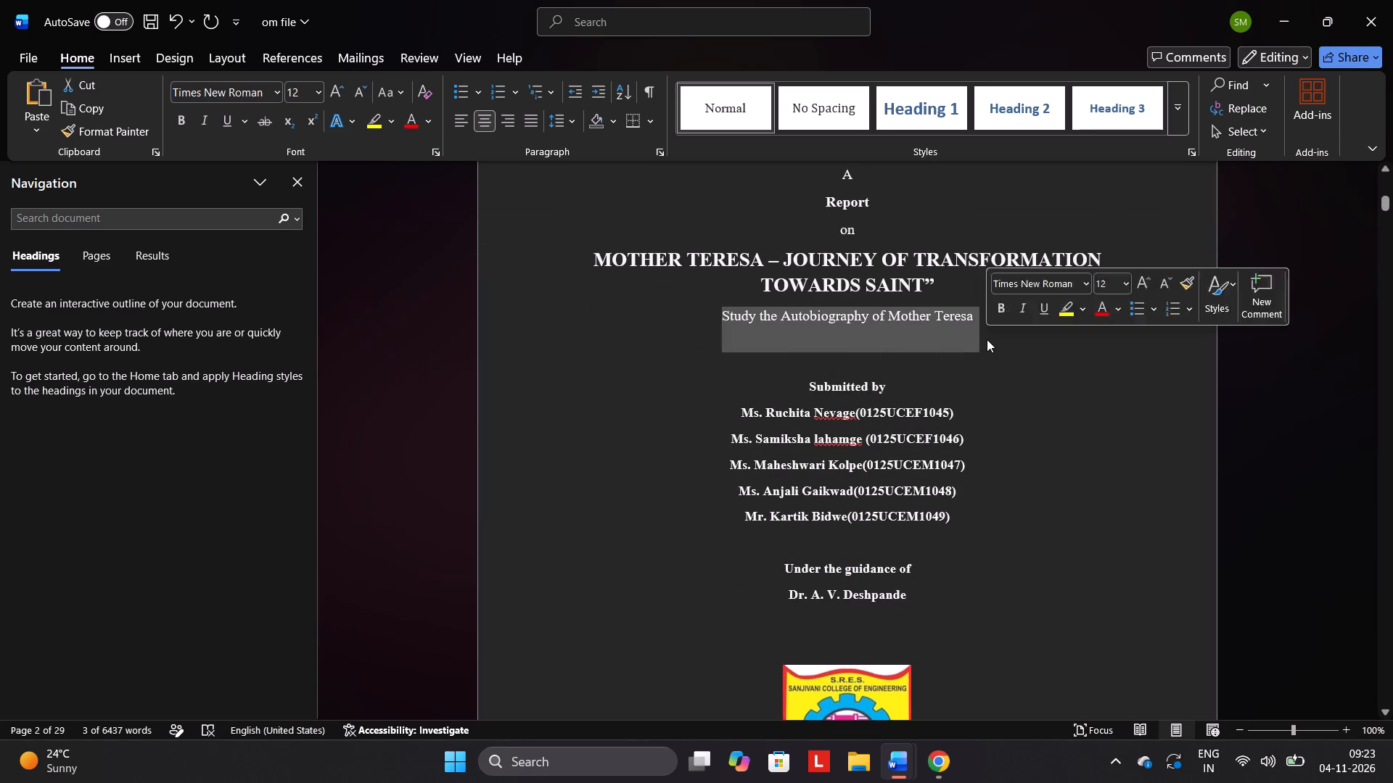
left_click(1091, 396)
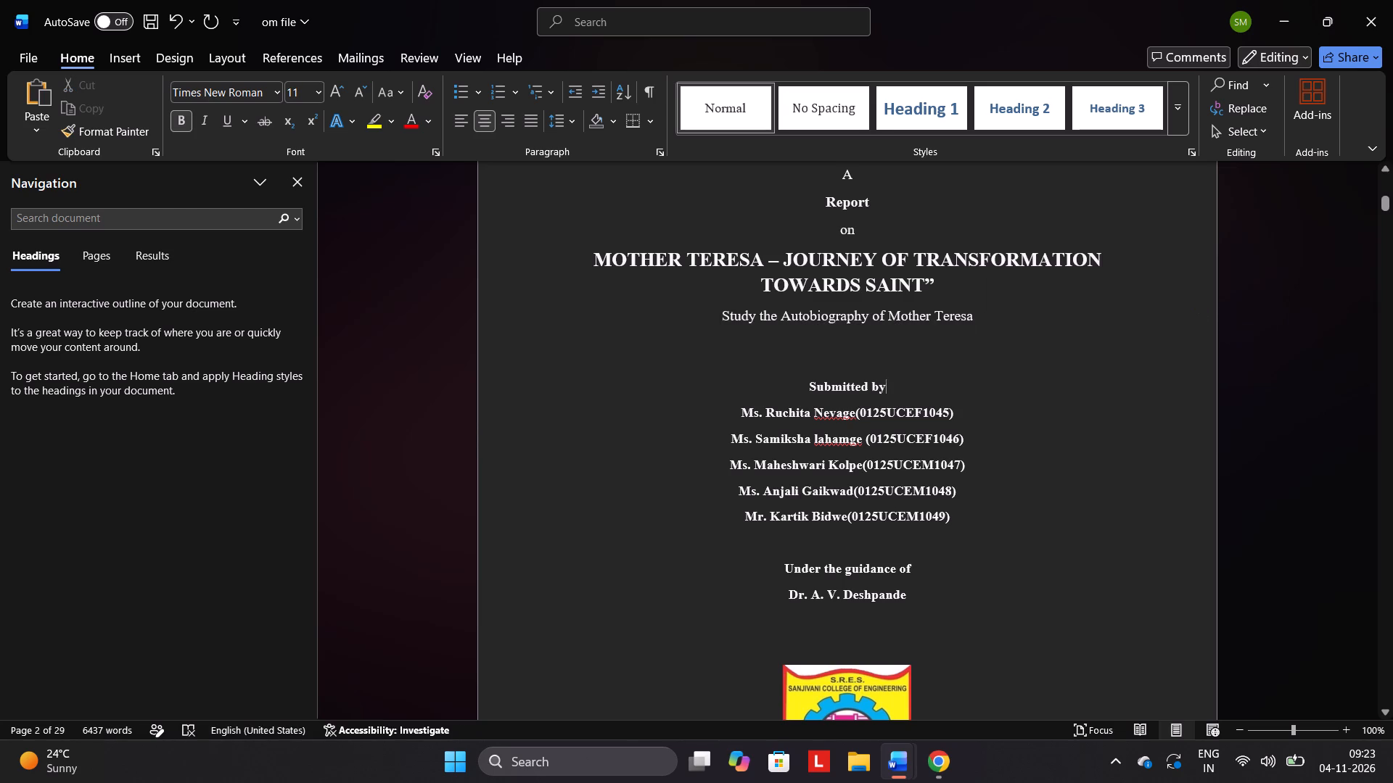
Add the missing opening quotation mark before "MOTHER TERESA" in the page 2 title.
scroll(1091, 396, "down", 2)
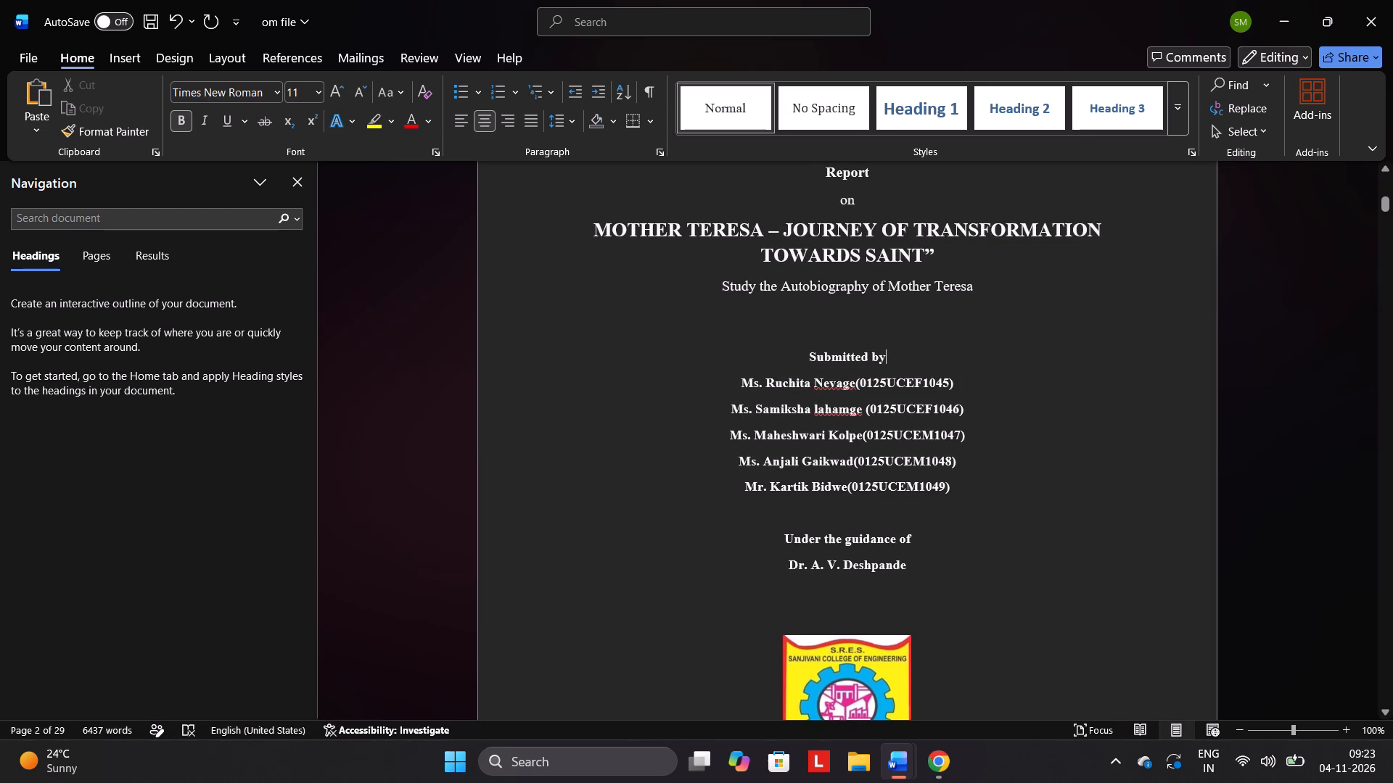
left_click(594, 222)
key("shift+quotedbl")
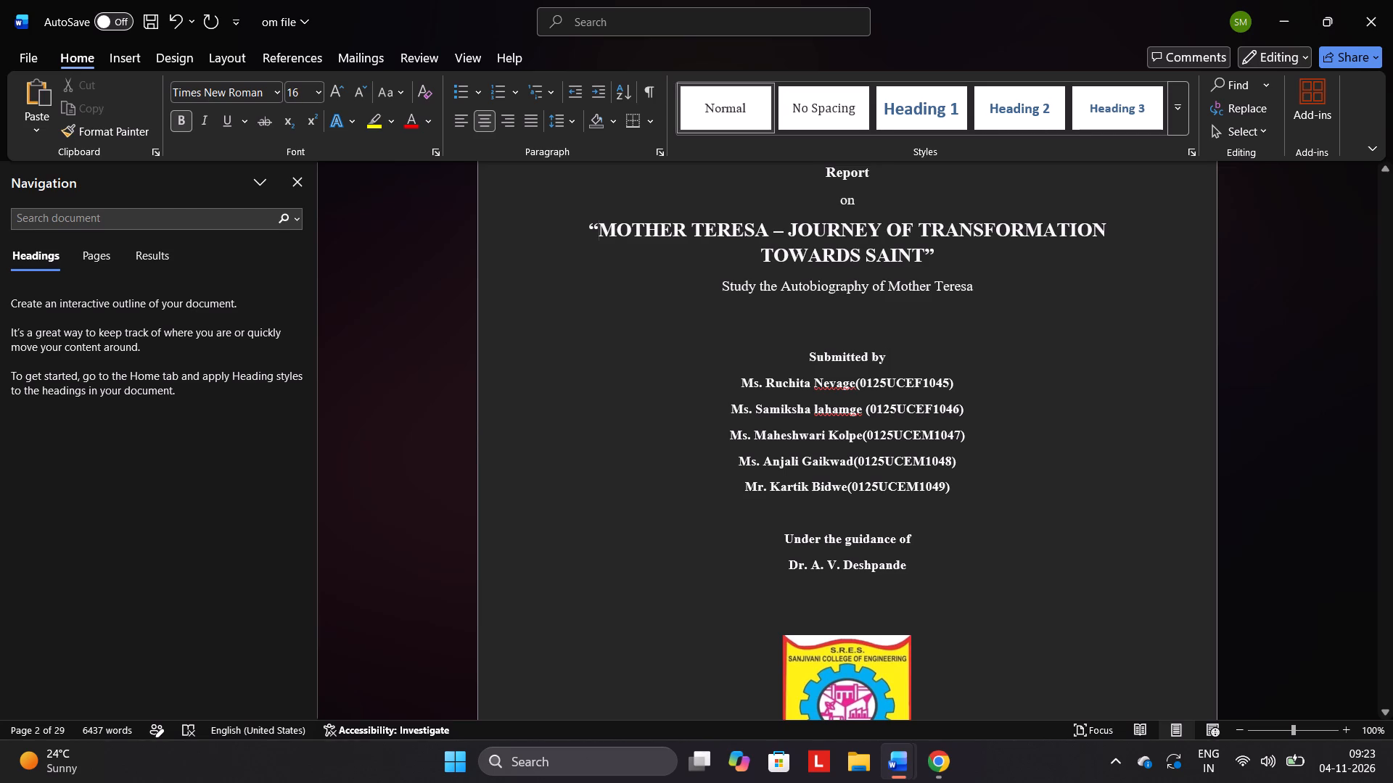
Review the report's opening pages, from the cover through the blank third page to the Vision and Mission page.
scroll(806, 638, "down", 1)
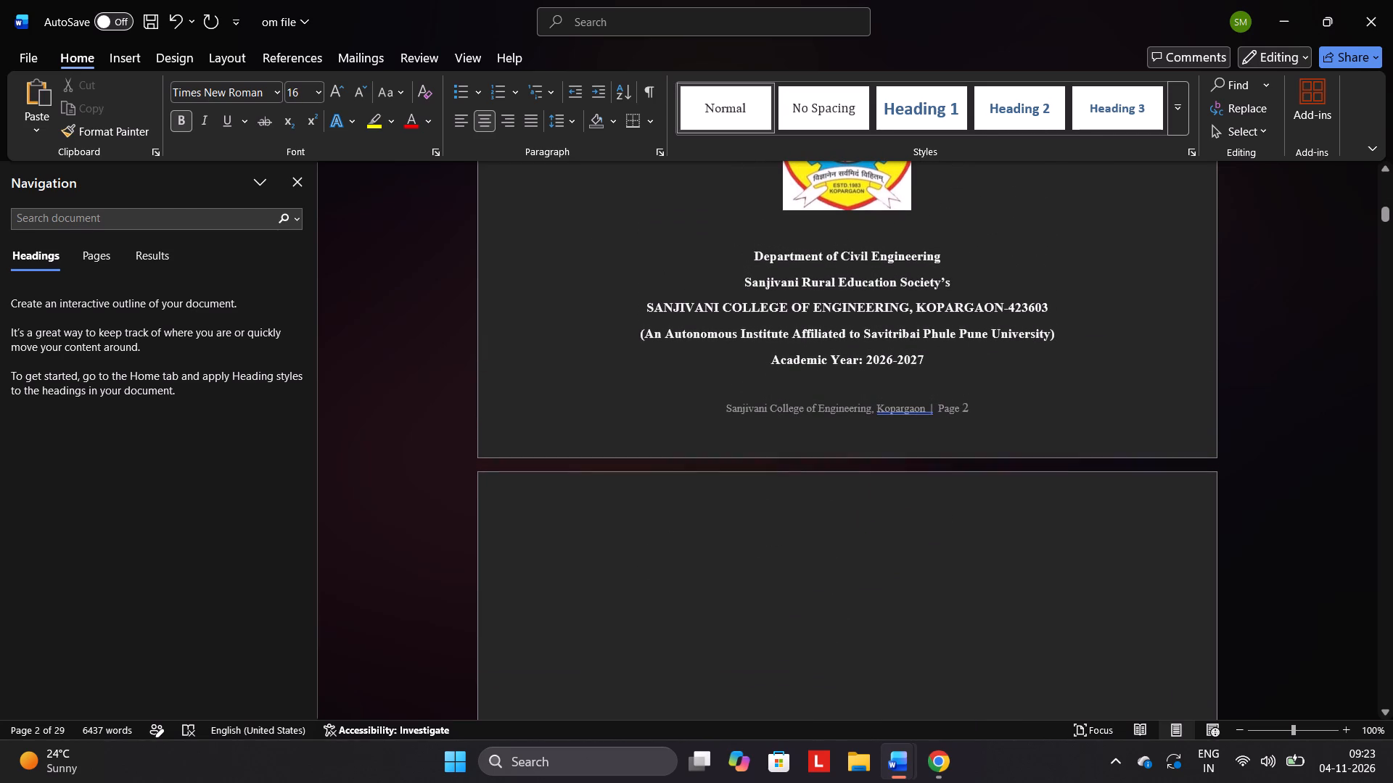
scroll(806, 638, "down", 4)
scroll(806, 638, "up", 1)
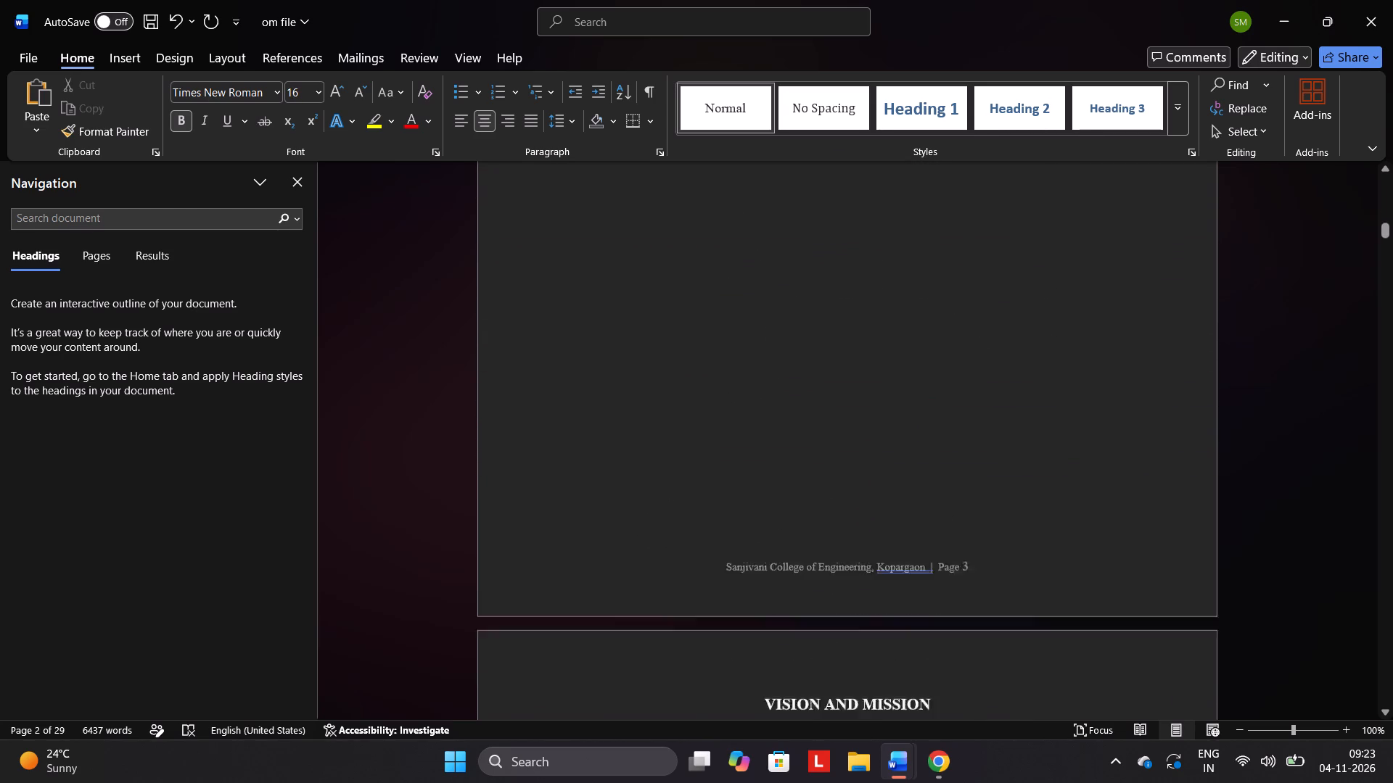
scroll(806, 638, "up", 6)
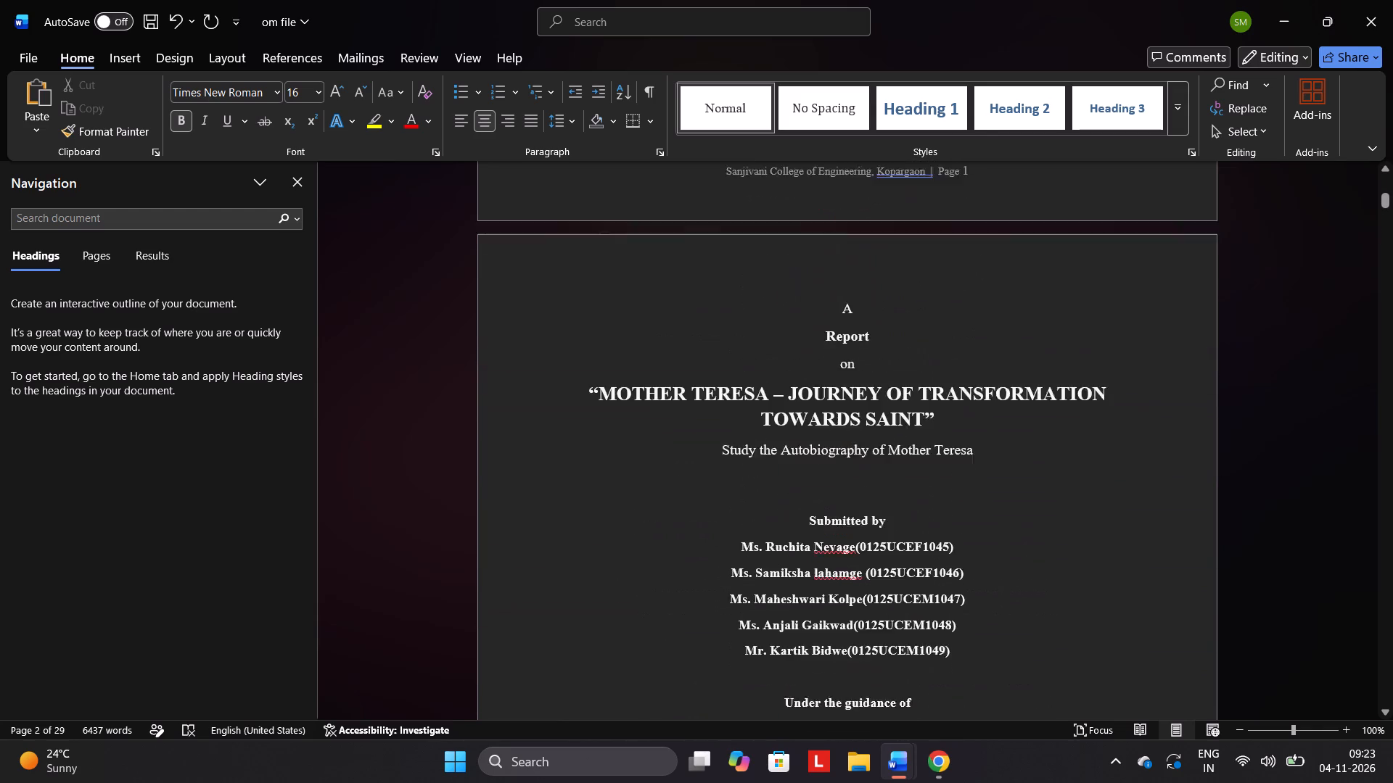
scroll(806, 638, "up", 6)
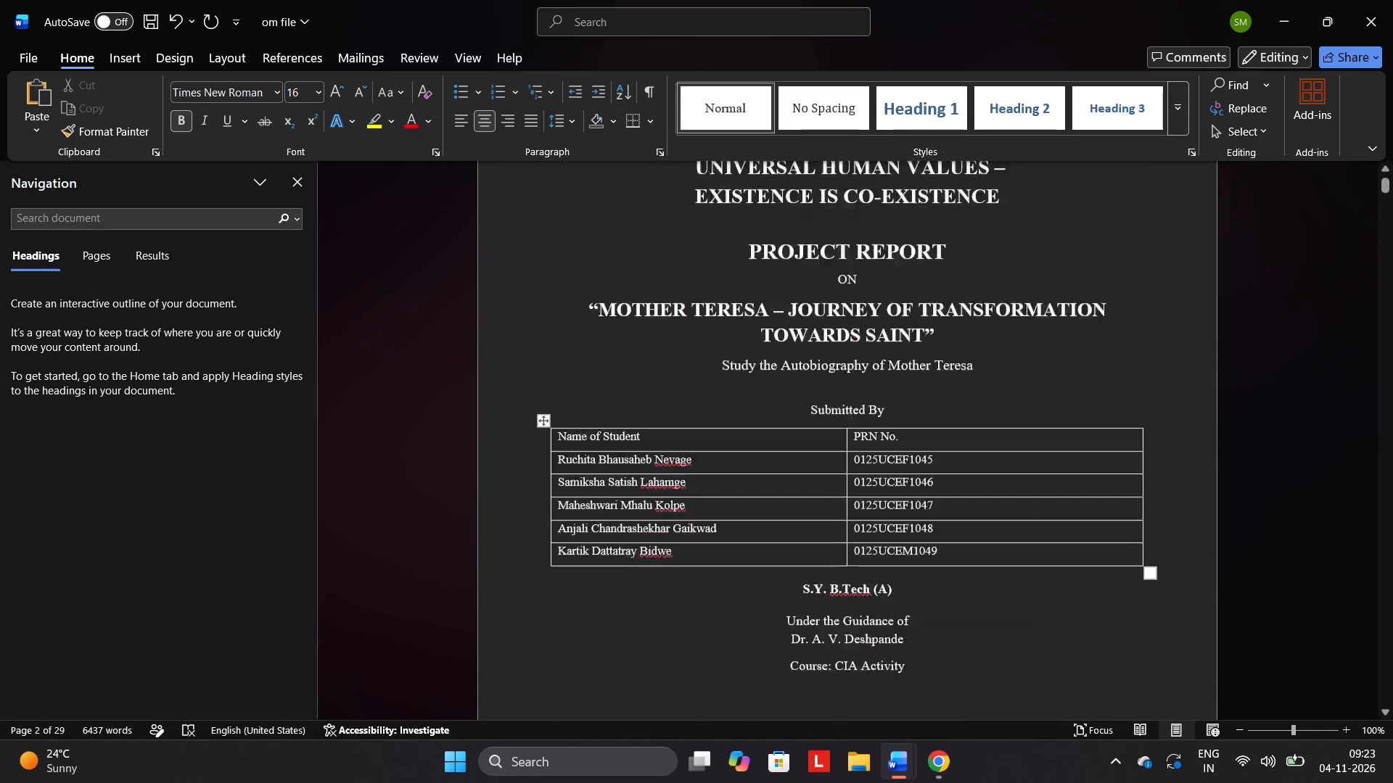
scroll(806, 638, "up", 1)
scroll(806, 638, "down", 6)
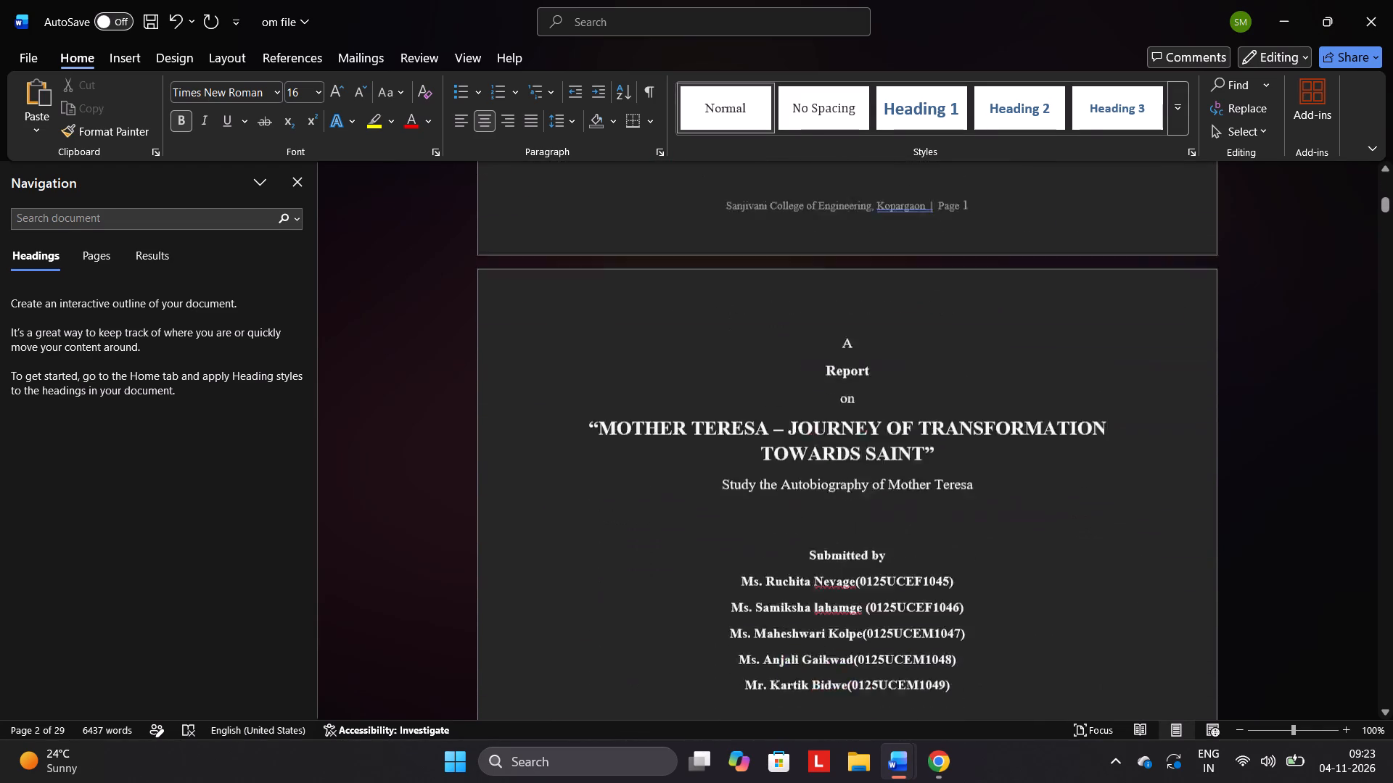
scroll(806, 638, "down", 4)
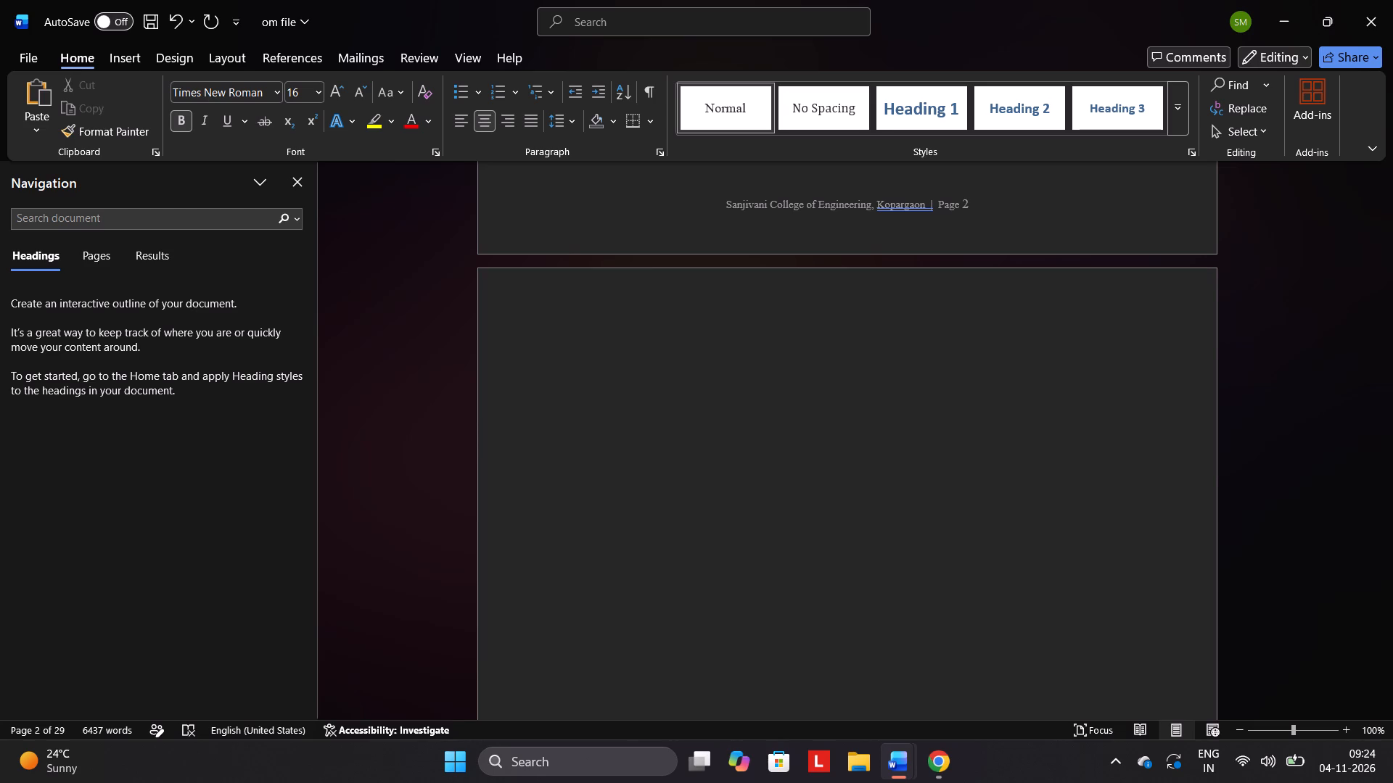
scroll(806, 638, "down", 1)
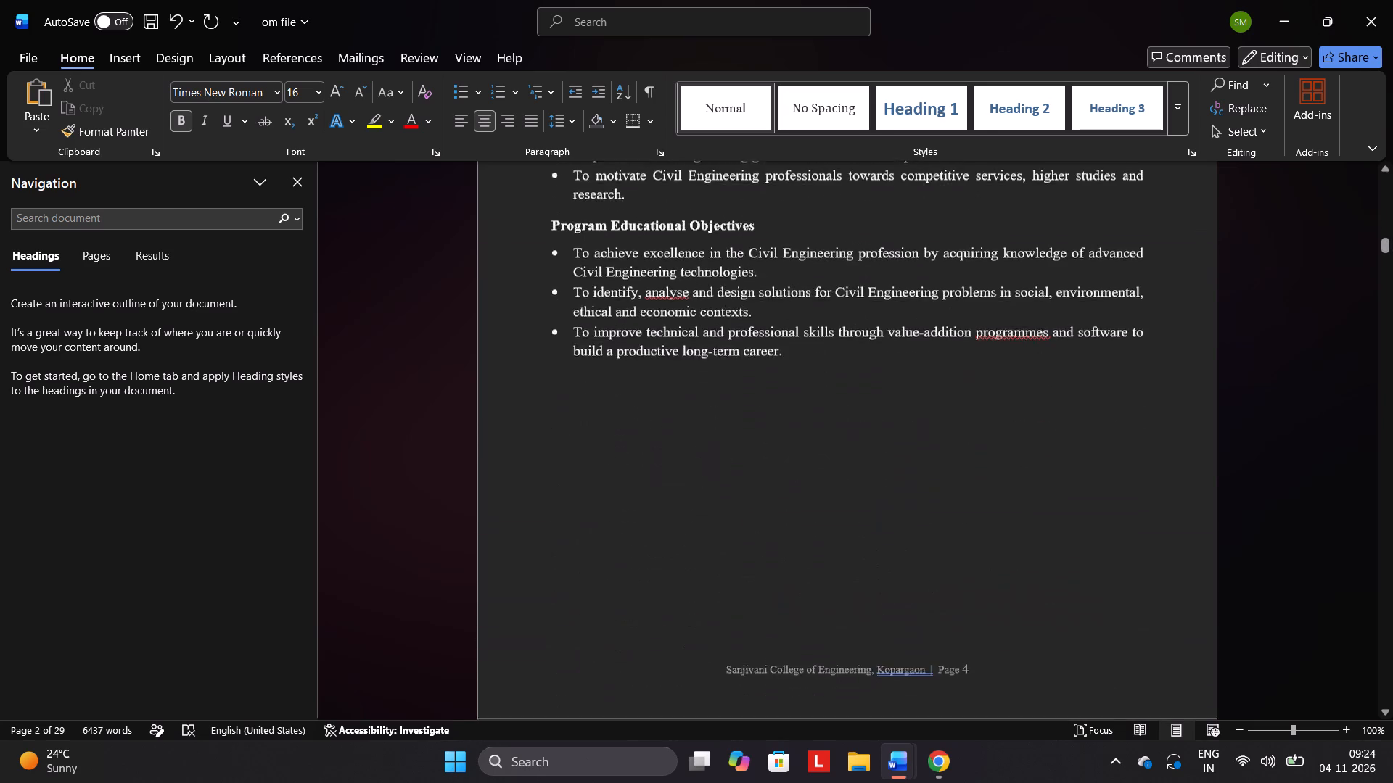
scroll(806, 638, "down", 2)
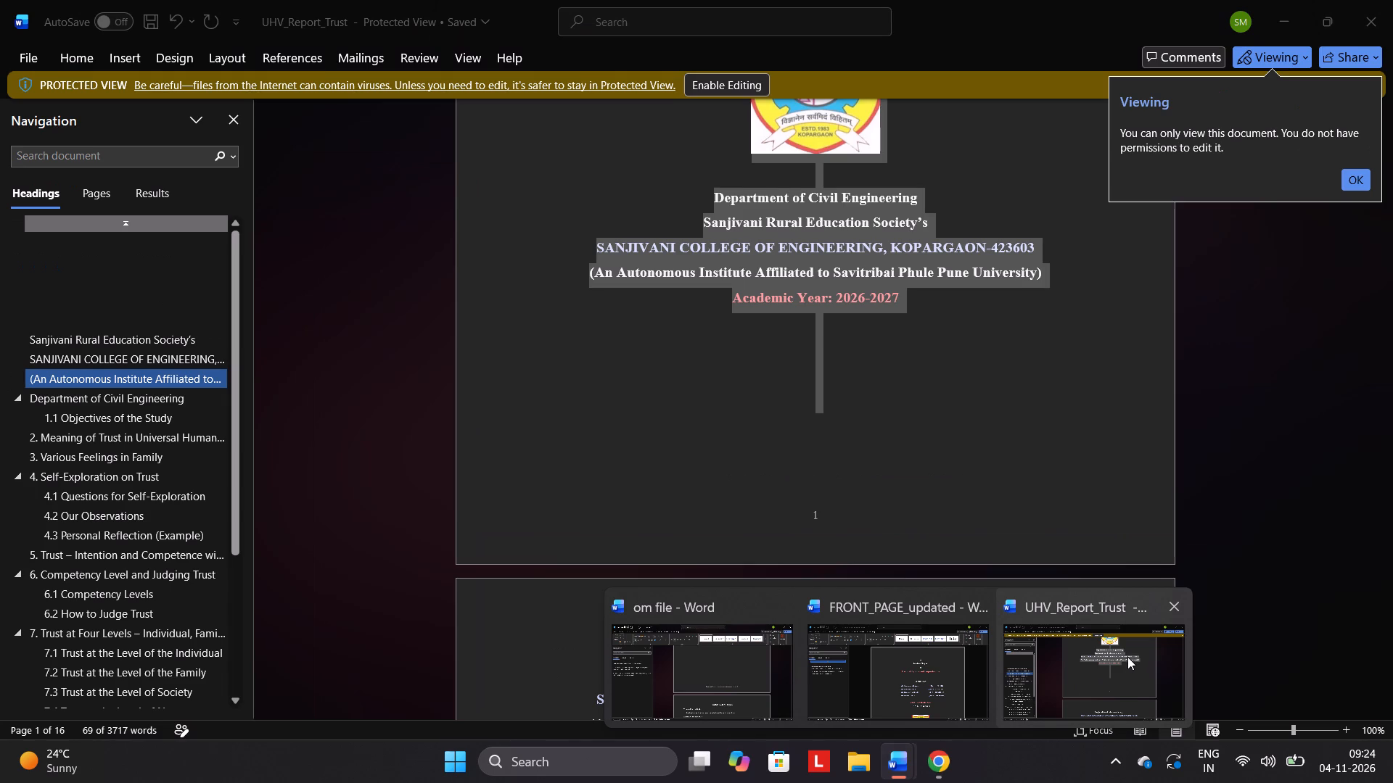
Copy the whole certificate page, from the society heading to the signatories, from UHV_Report_Trust onto the blank page 3 of om file.
left_click(1127, 657)
scroll(871, 445, "down", 3)
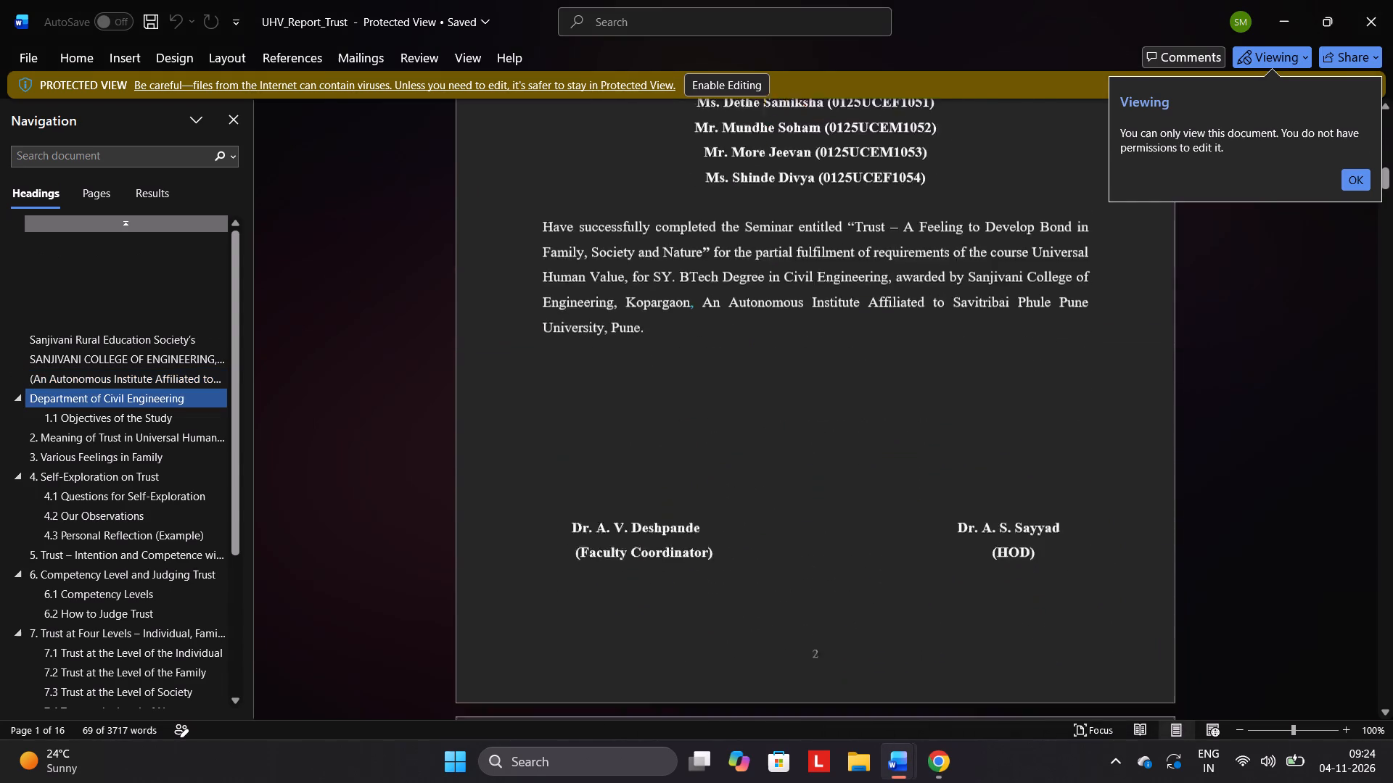
scroll(871, 445, "up", 2)
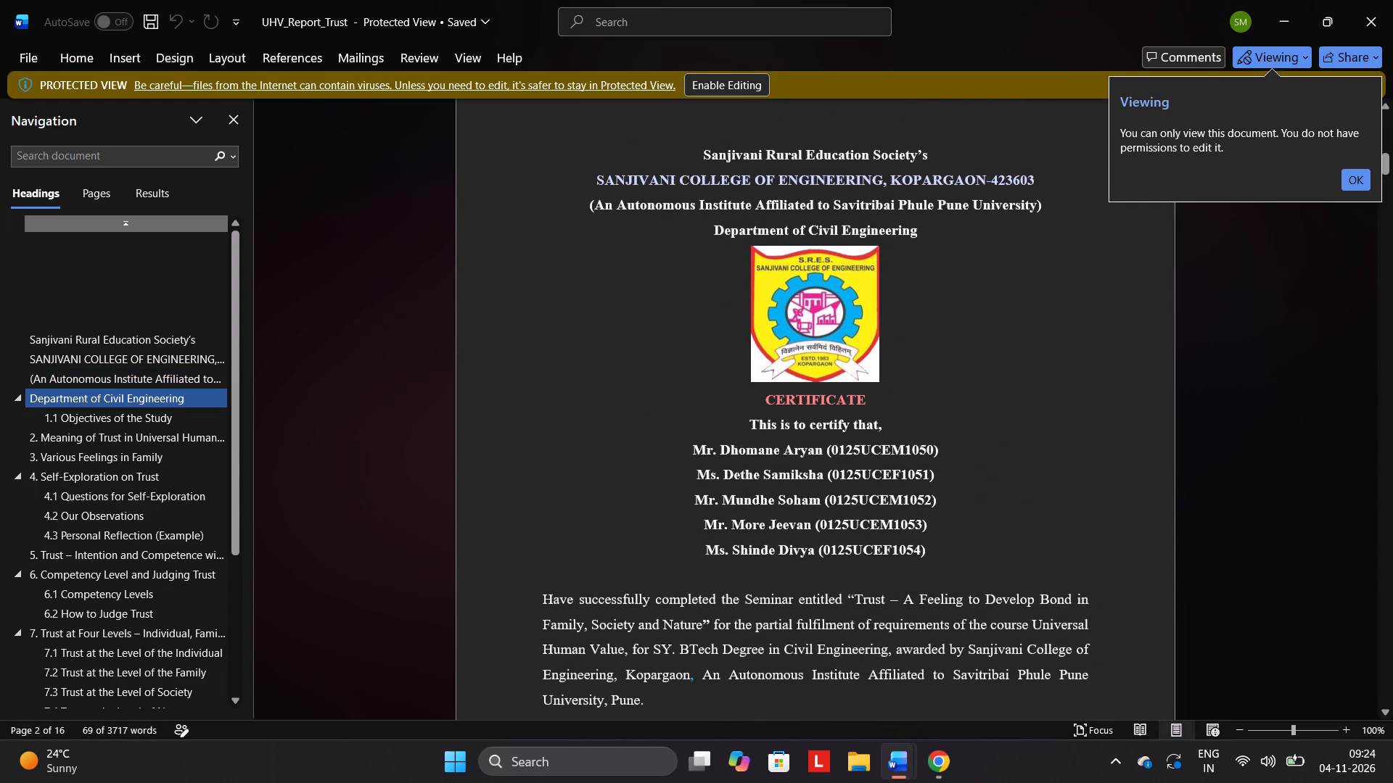
left_click_drag(700, 152, 1020, 496)
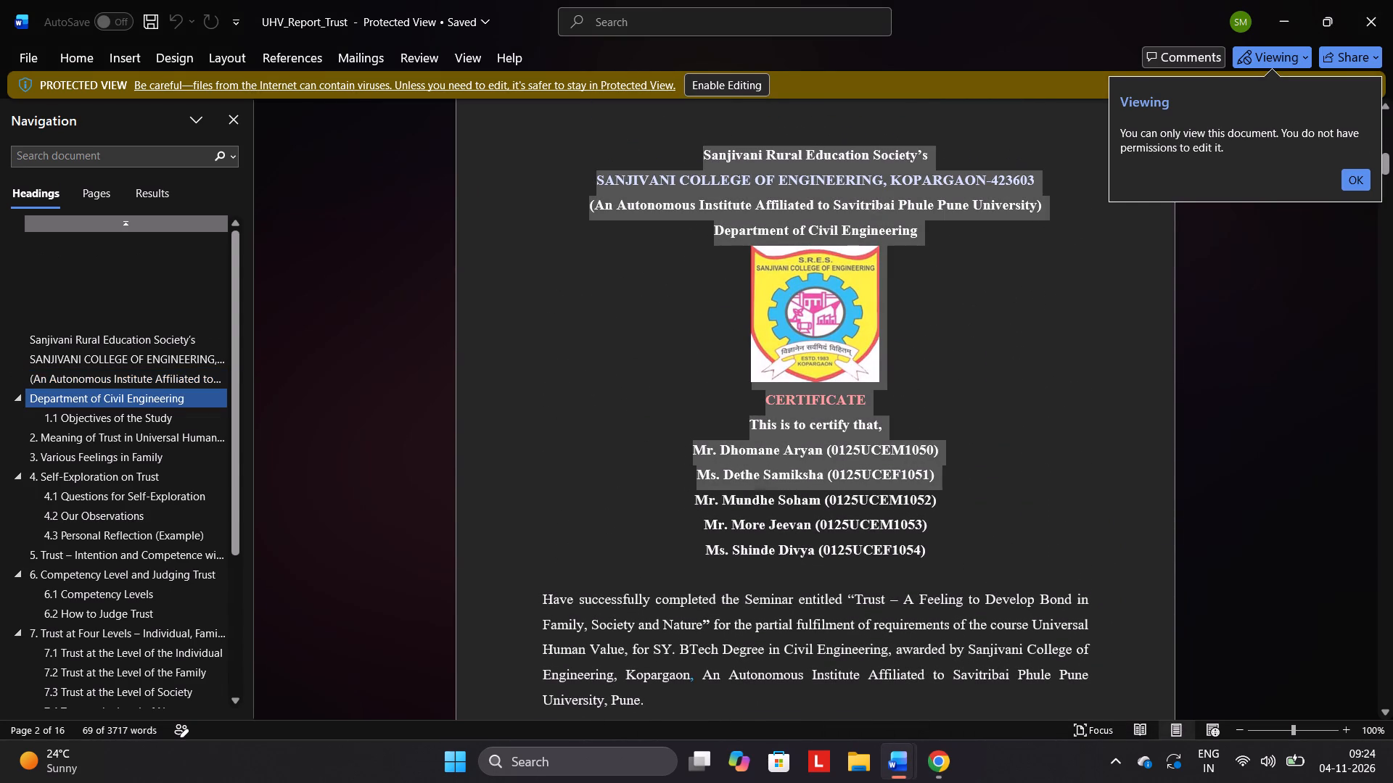
left_click_drag(1020, 496, 1134, 776)
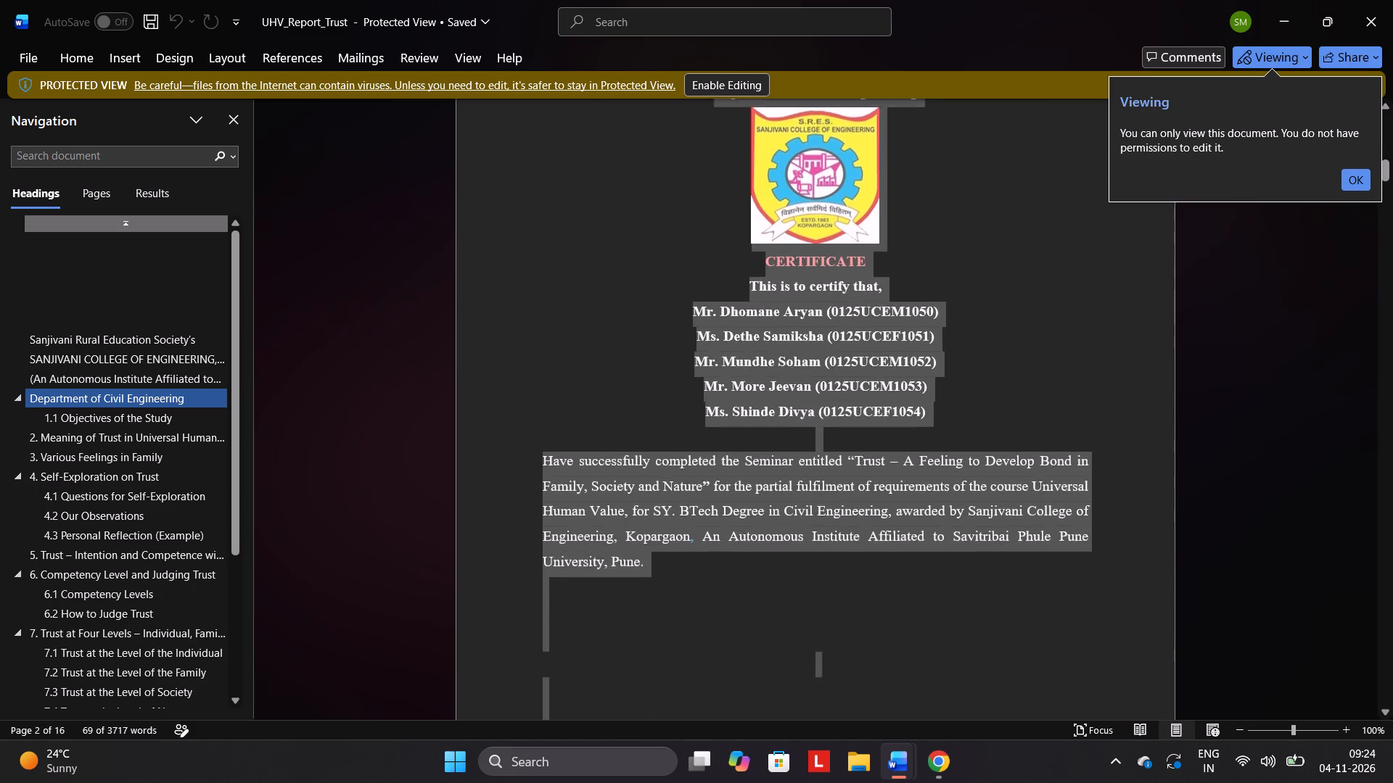
left_click_drag(1134, 776, 1069, 259)
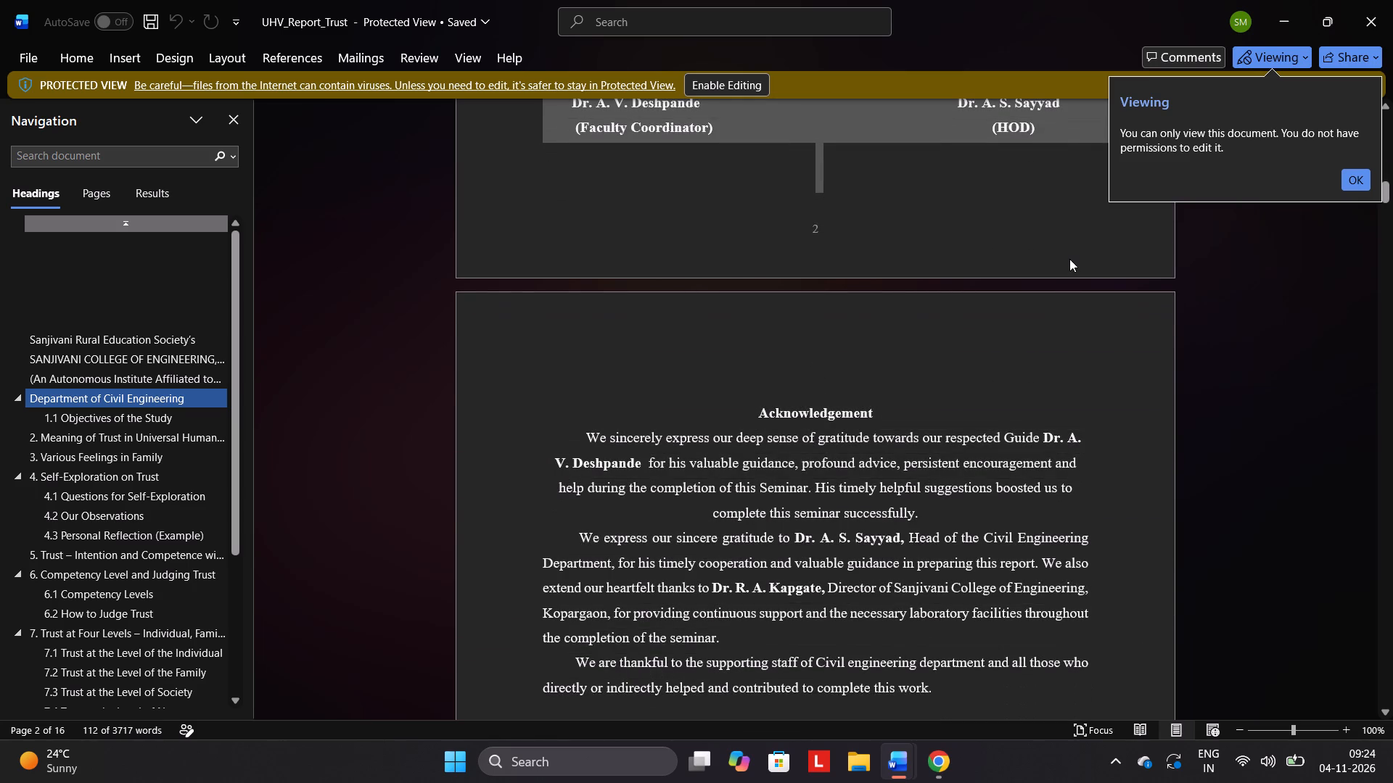
key("ctrl+c")
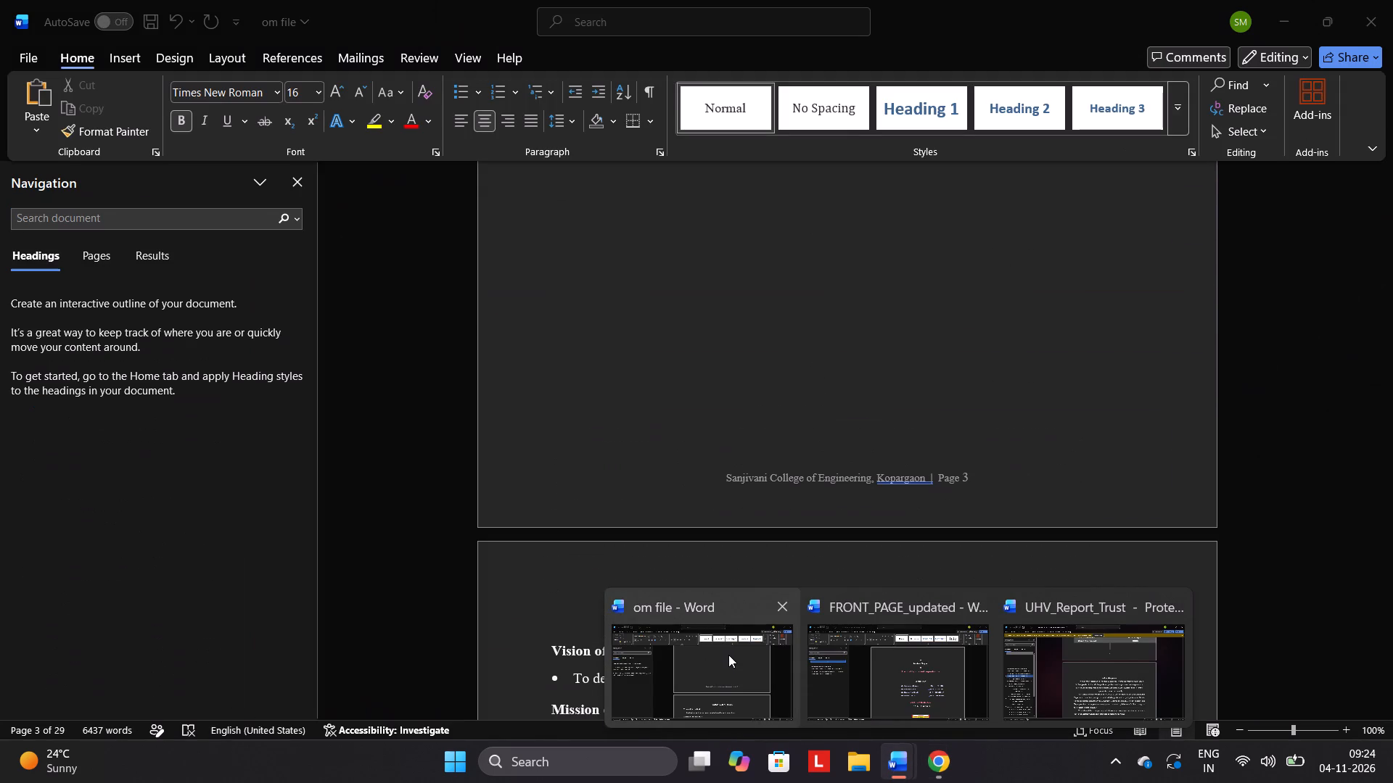
left_click(729, 655)
scroll(788, 384, "up", 3)
scroll(788, 384, "right", 1)
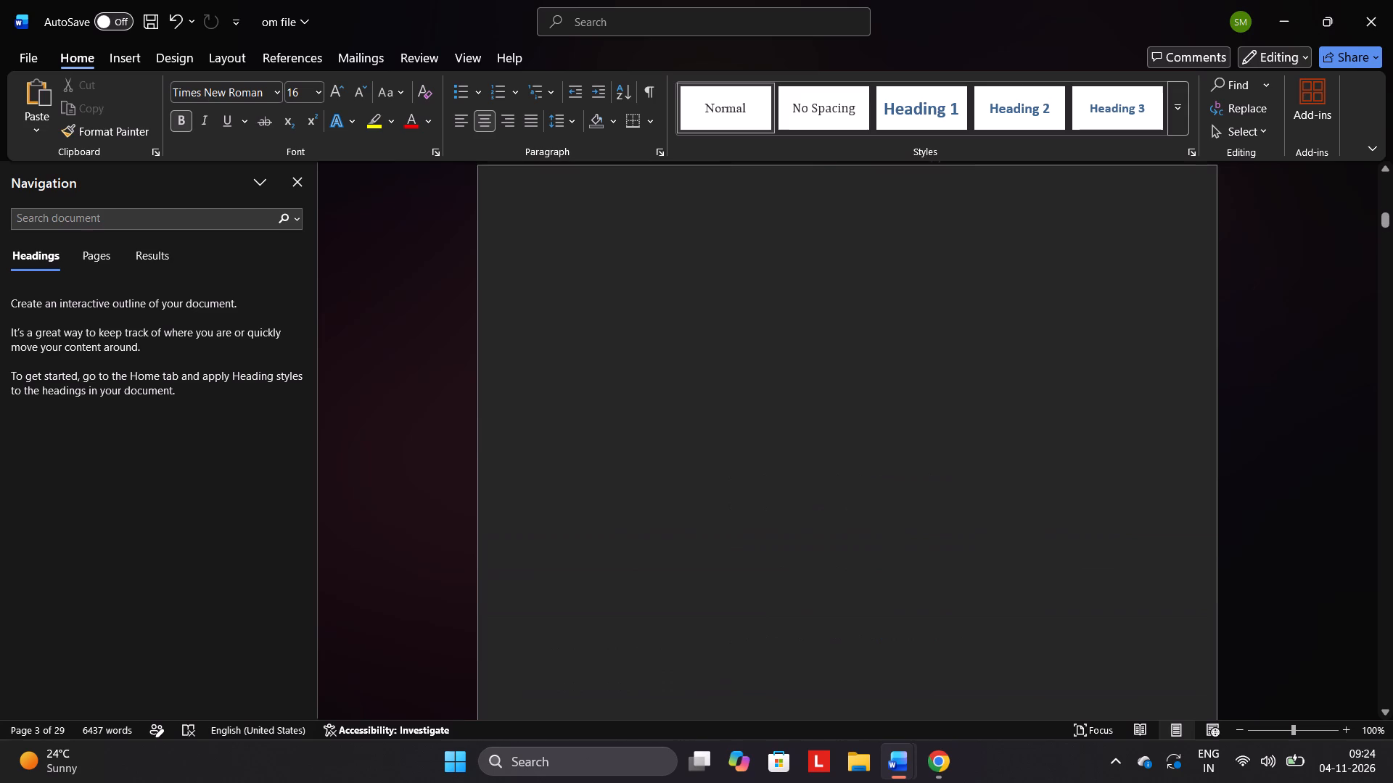
scroll(788, 384, "right", 1)
left_click(613, 497)
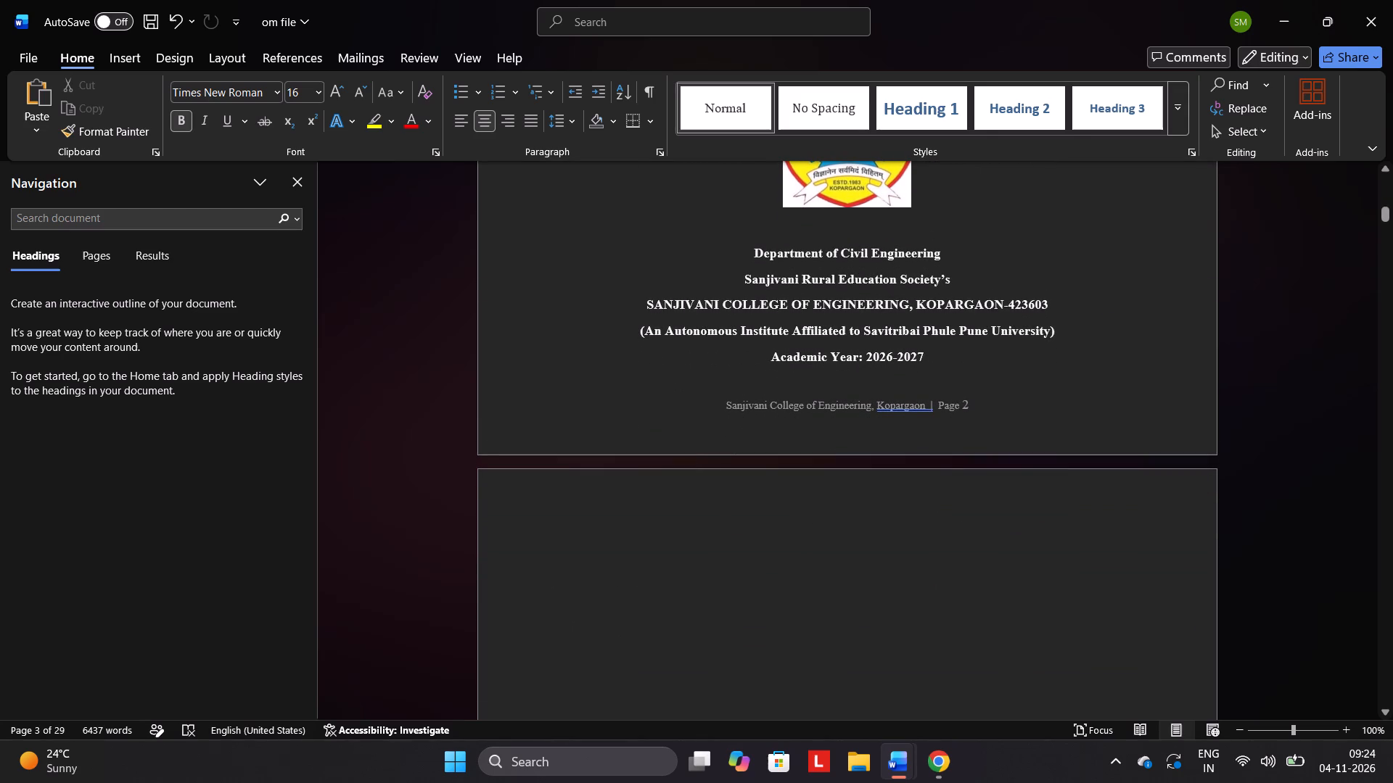
key("ctrl+v")
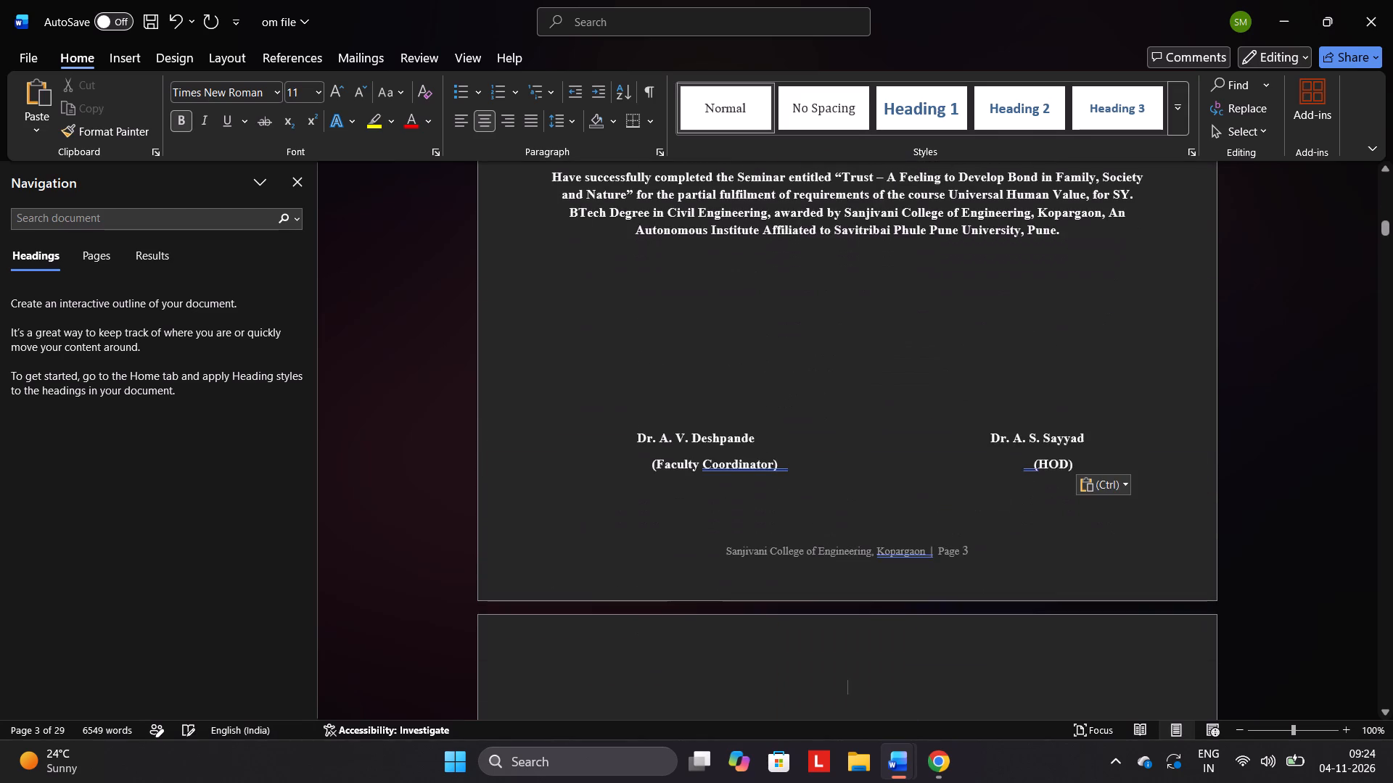
Delete the five student names and roll numbers under "This is to certify that," on the page 3 certificate.
scroll(613, 497, "up", 2)
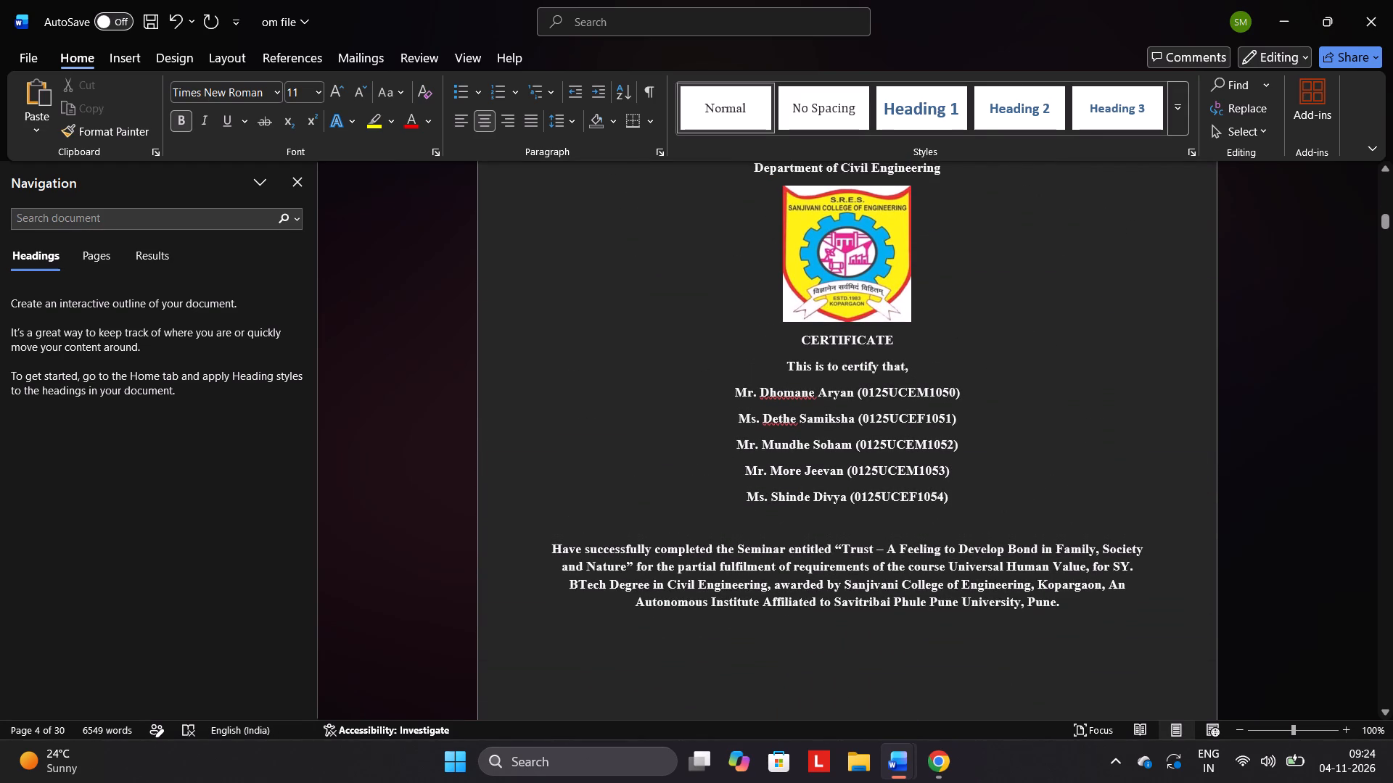
left_click_drag(729, 391, 918, 509)
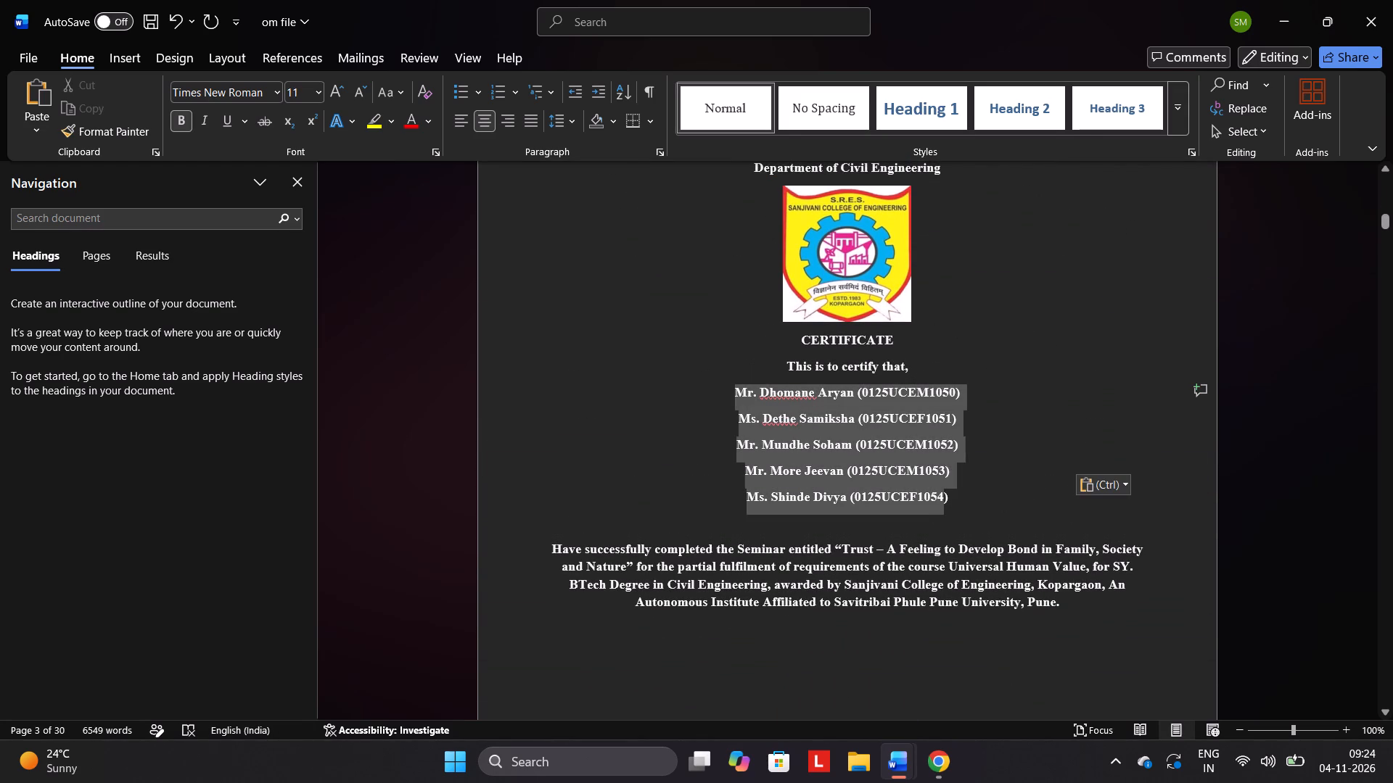
left_click_drag(918, 509, 920, 511)
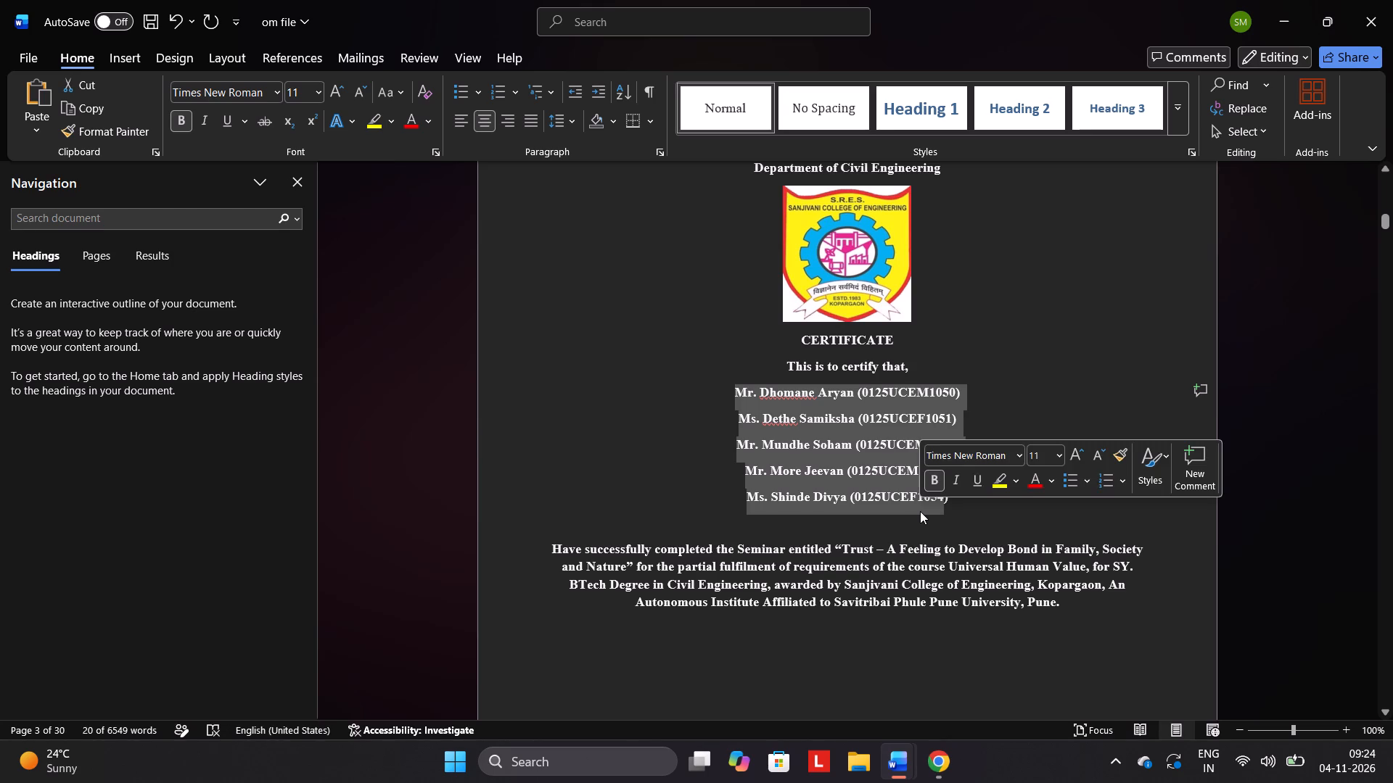
key("space")
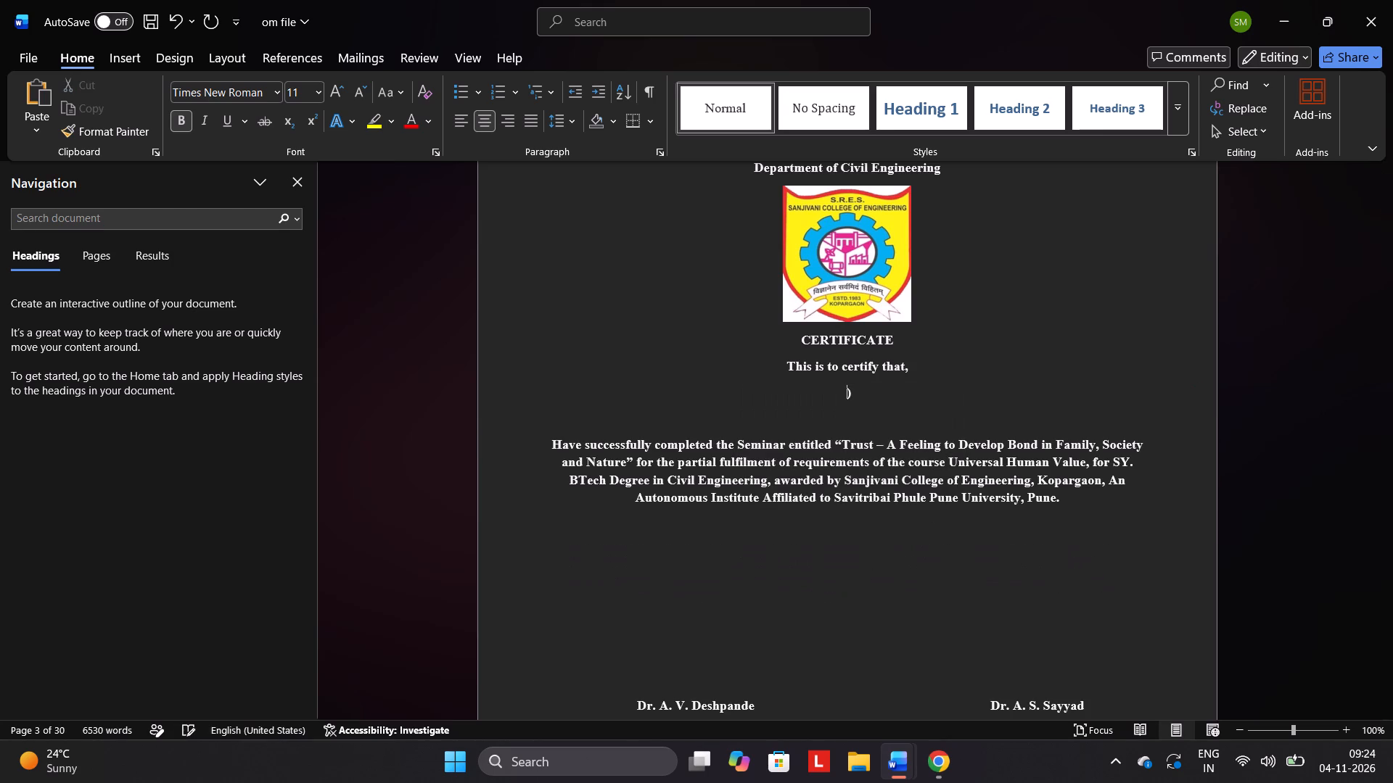
key("Right")
key("BackSpace")
Copy the five student entries under "Submitted by" on page 2 to a new line below "This is to certify that," on the certificate.
scroll(964, 516, "up", 6)
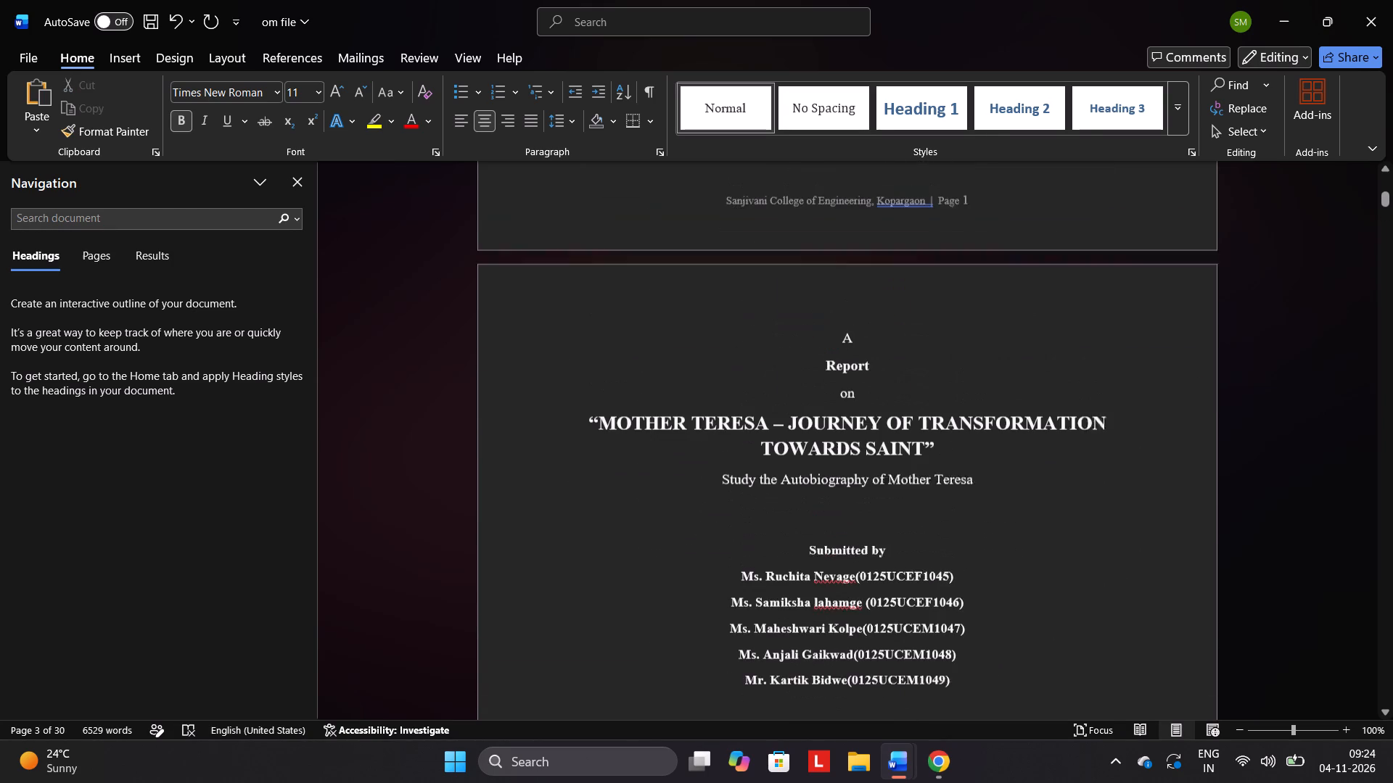
scroll(964, 516, "up", 1)
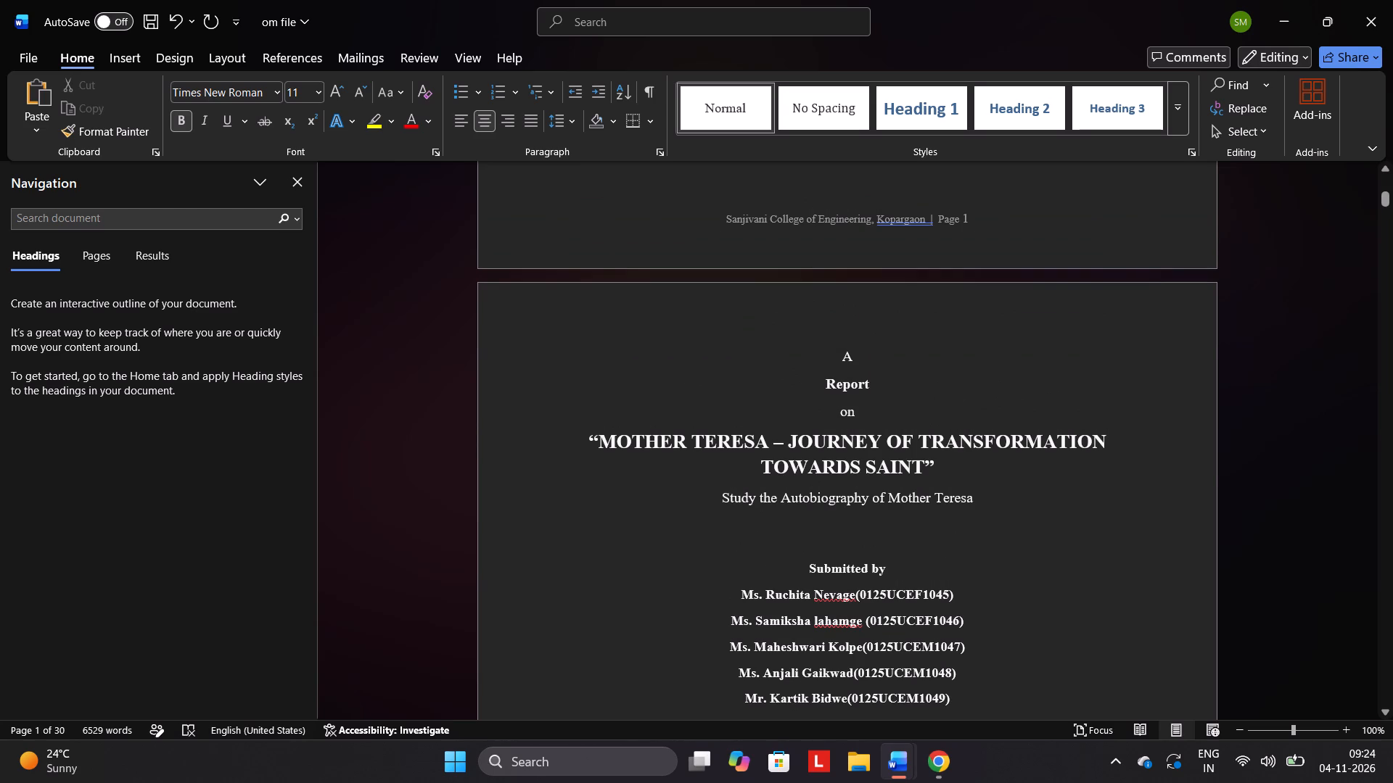
left_click_drag(738, 593, 958, 708)
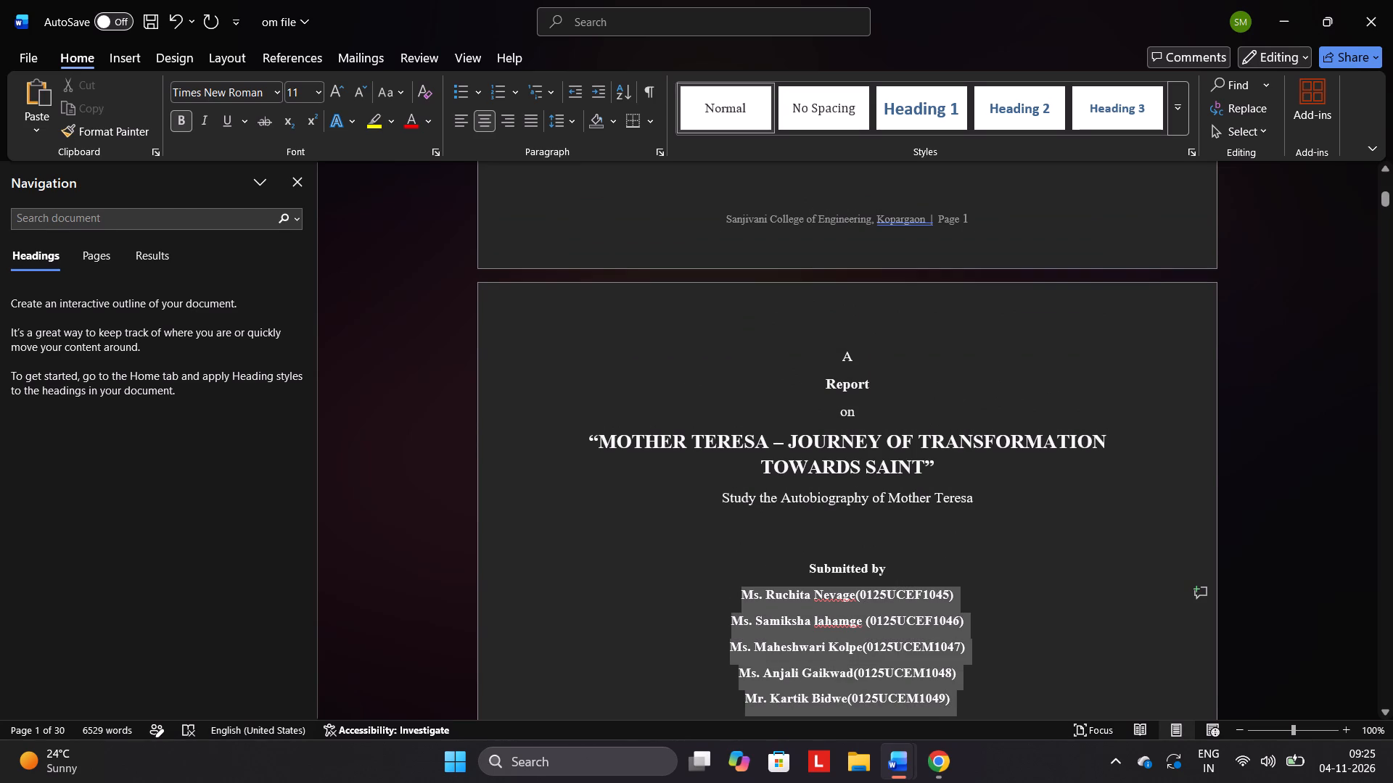
left_click_drag(958, 708, 961, 709)
key("ctrl+c")
scroll(961, 709, "down", 2)
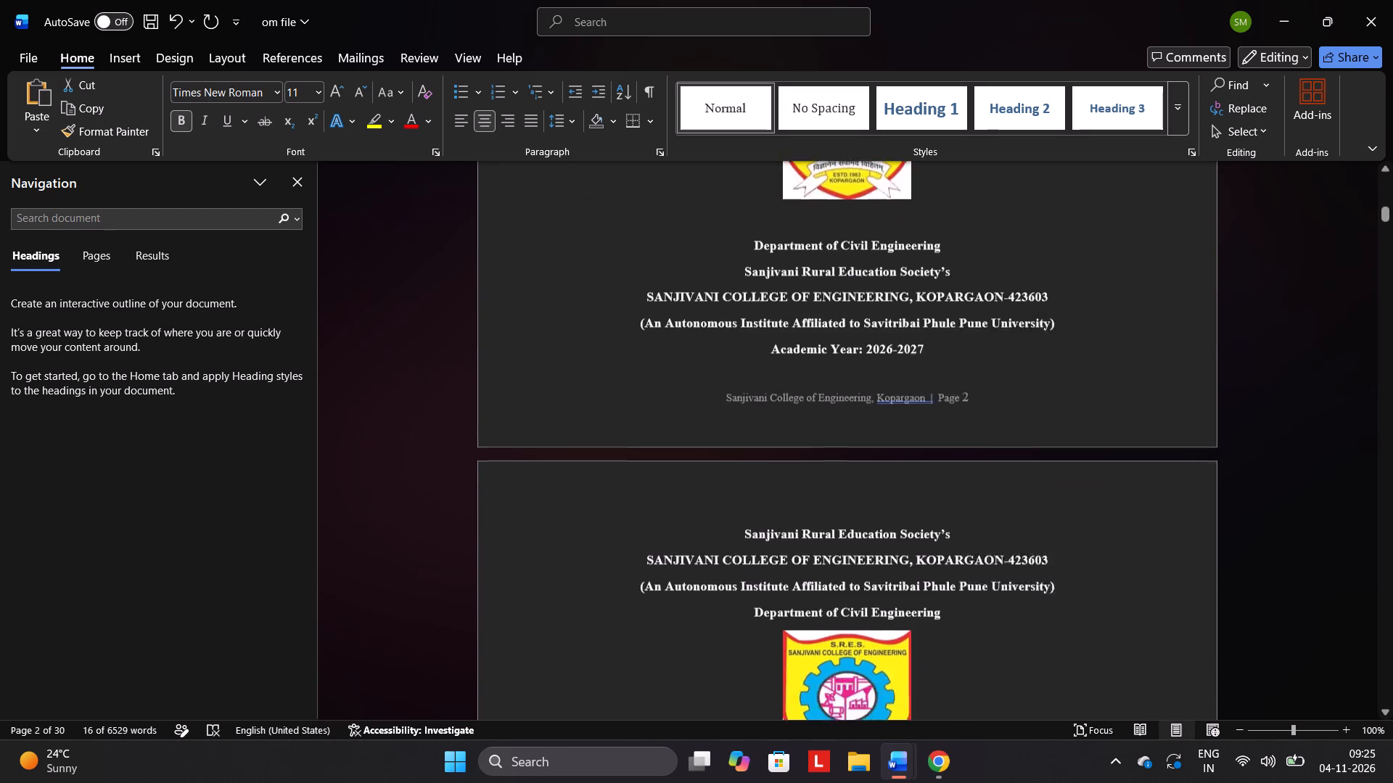
scroll(961, 709, "down", 2)
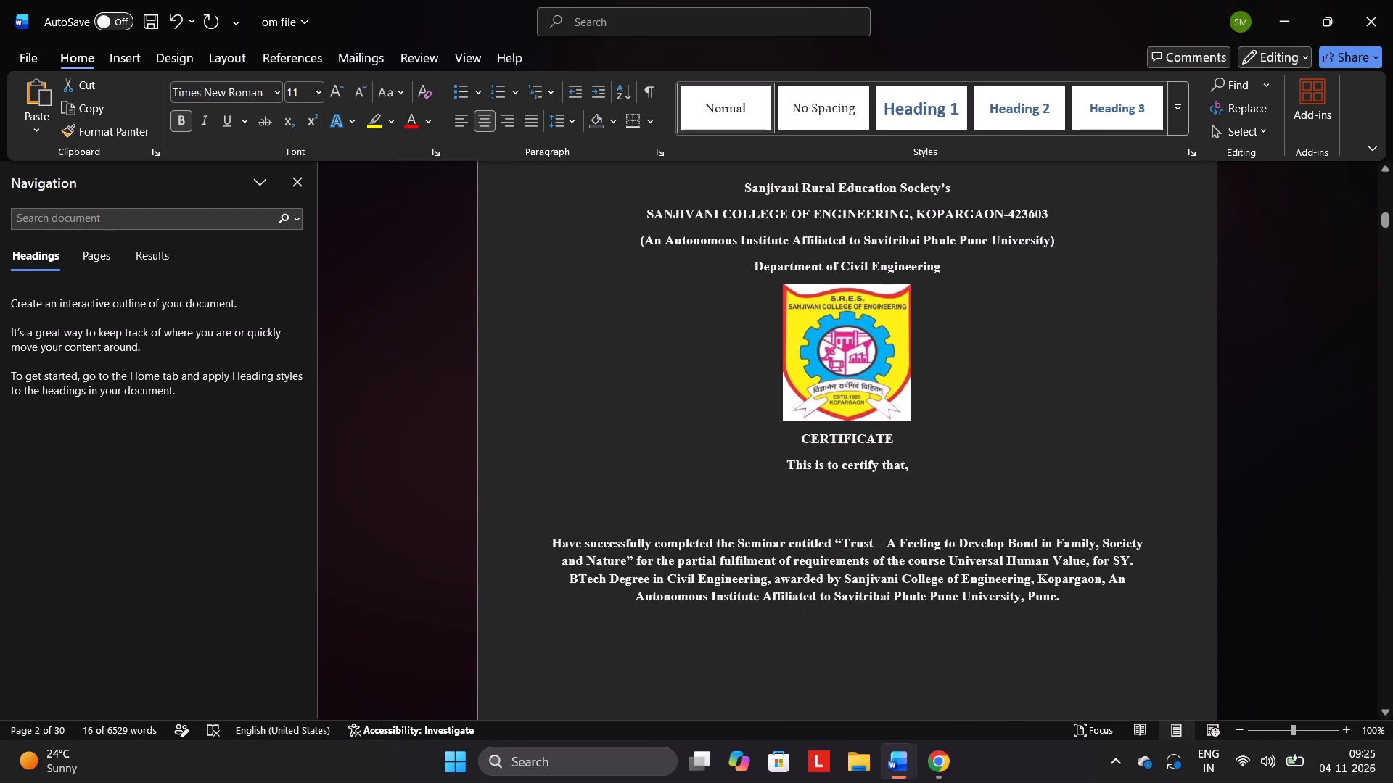
left_click(919, 468)
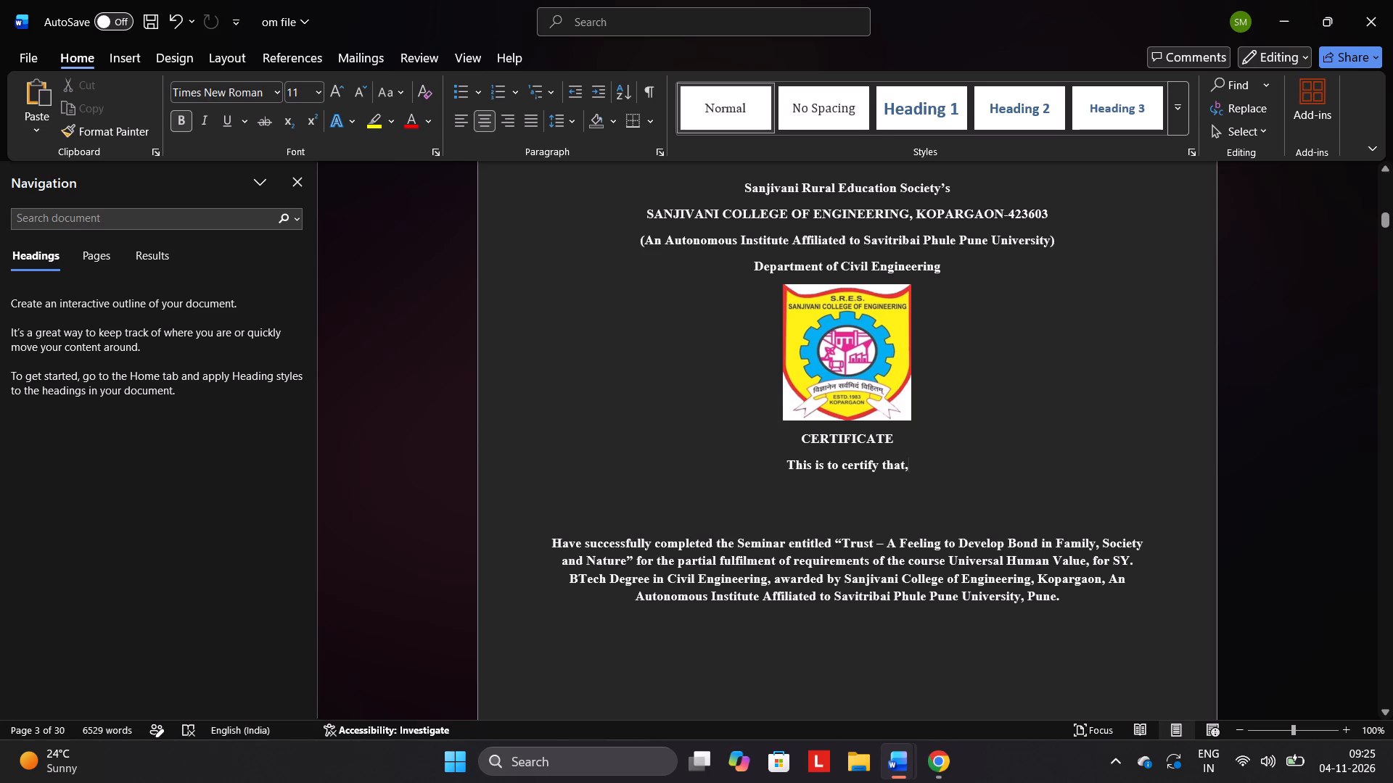
key("Return")
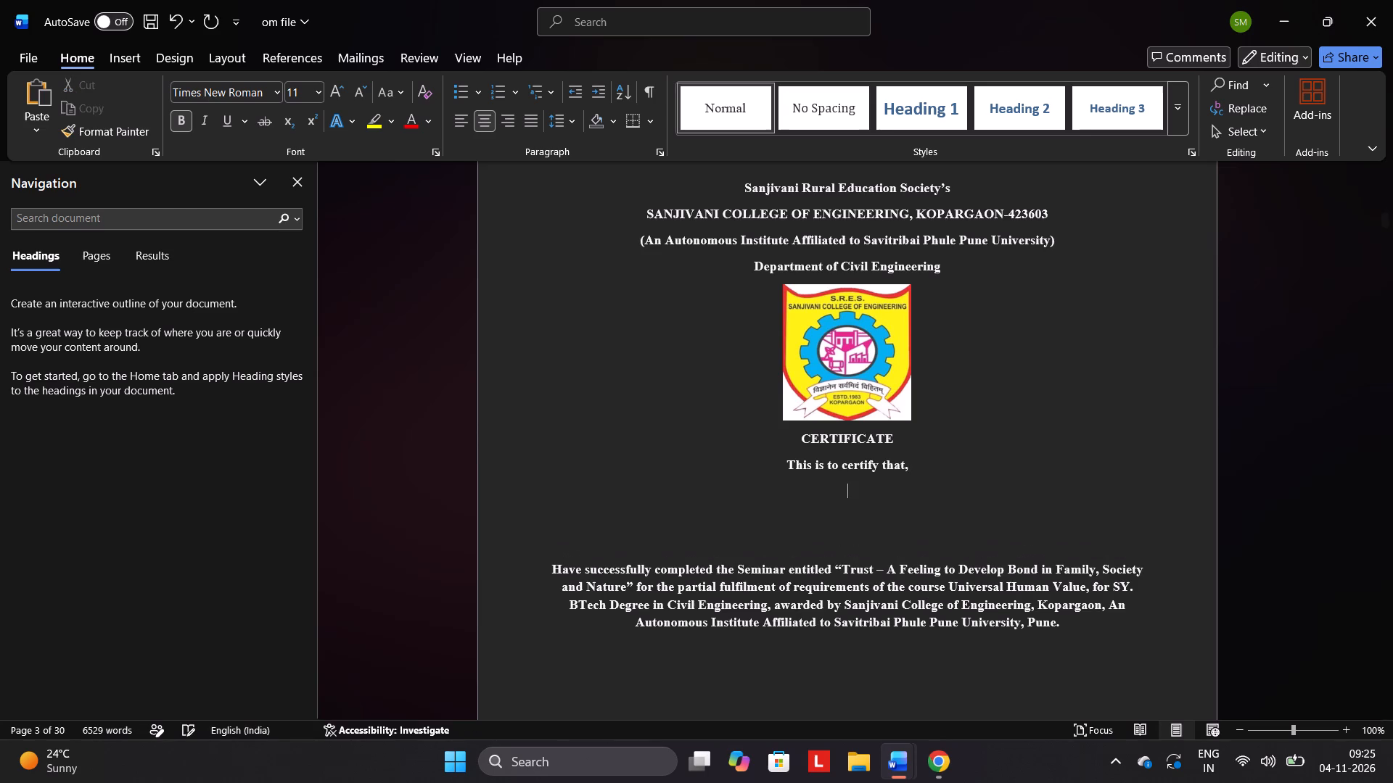
key("ctrl+v")
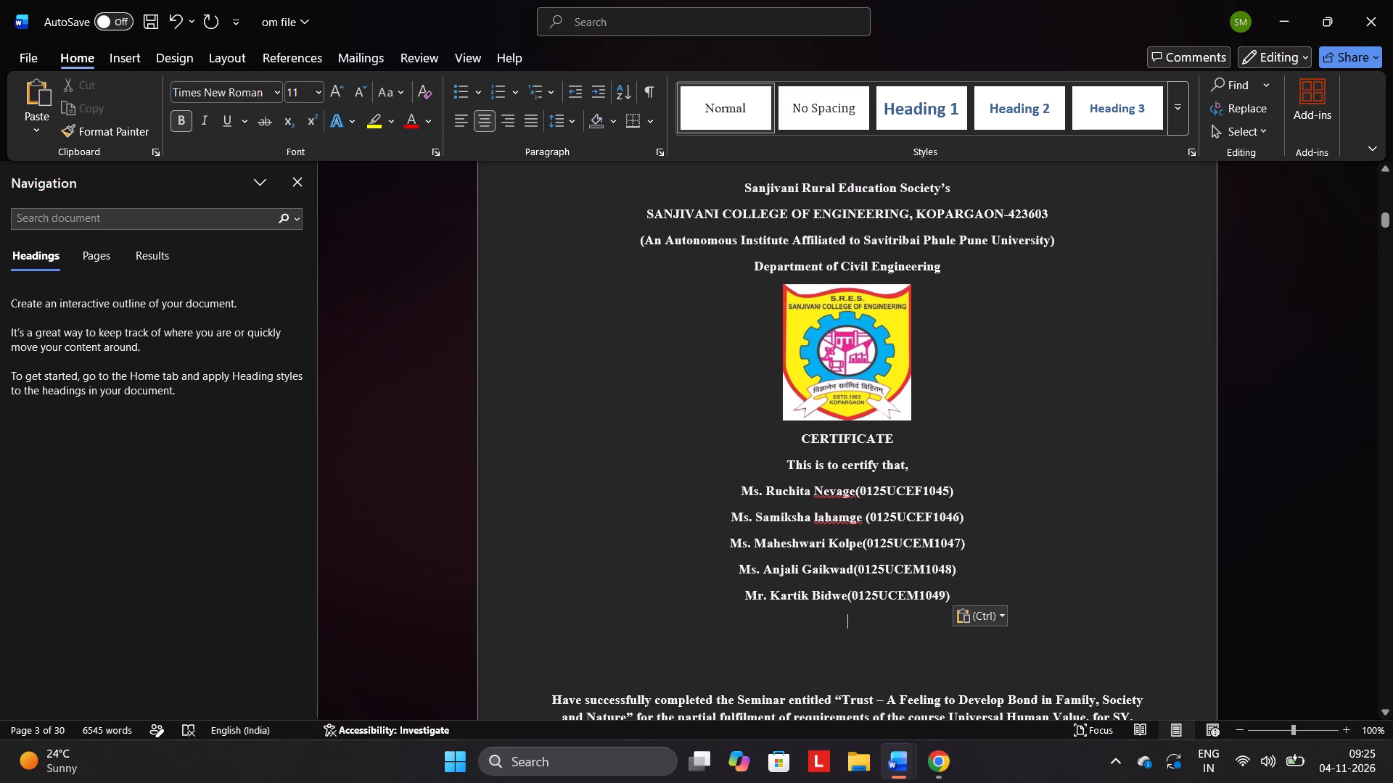
Remove the extra blank lines between the student list and the "Have successfully completed" paragraph on the certificate.
left_click(544, 697)
key("BackSpace")
key("BackSpace")
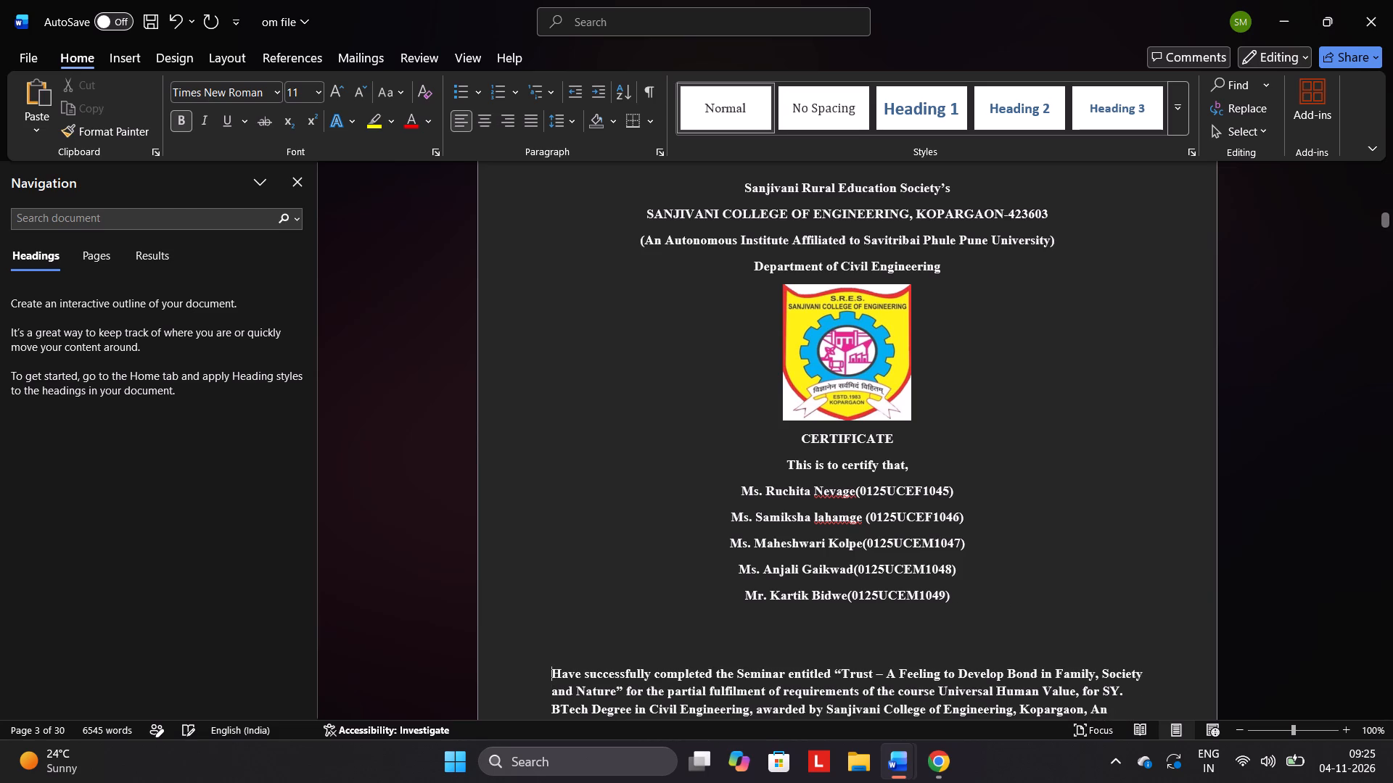
key("BackSpace")
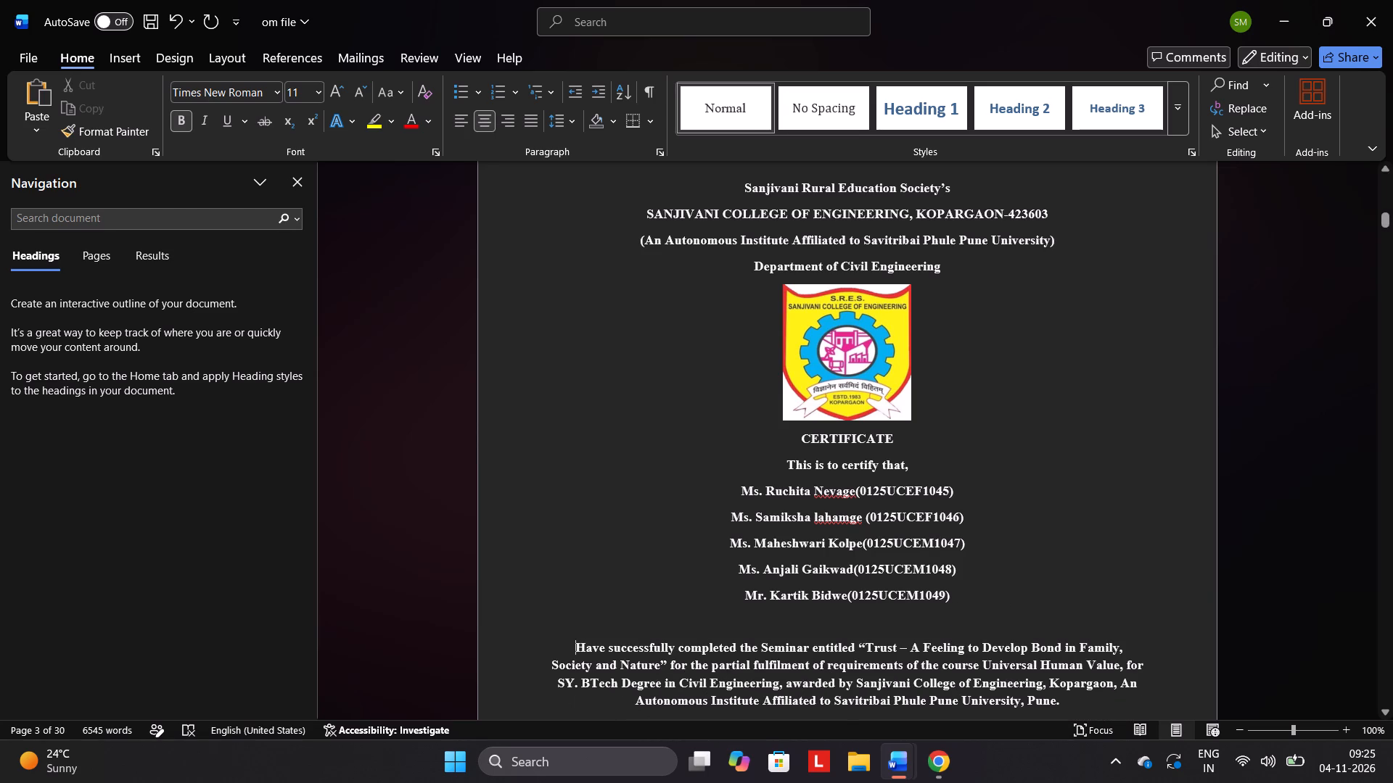
Delete the "Trust – A Feeling to Develop Bond in Family, Society and Nature" title from the certificate paragraph, keeping its quotation marks.
left_click_drag(867, 646, 1048, 661)
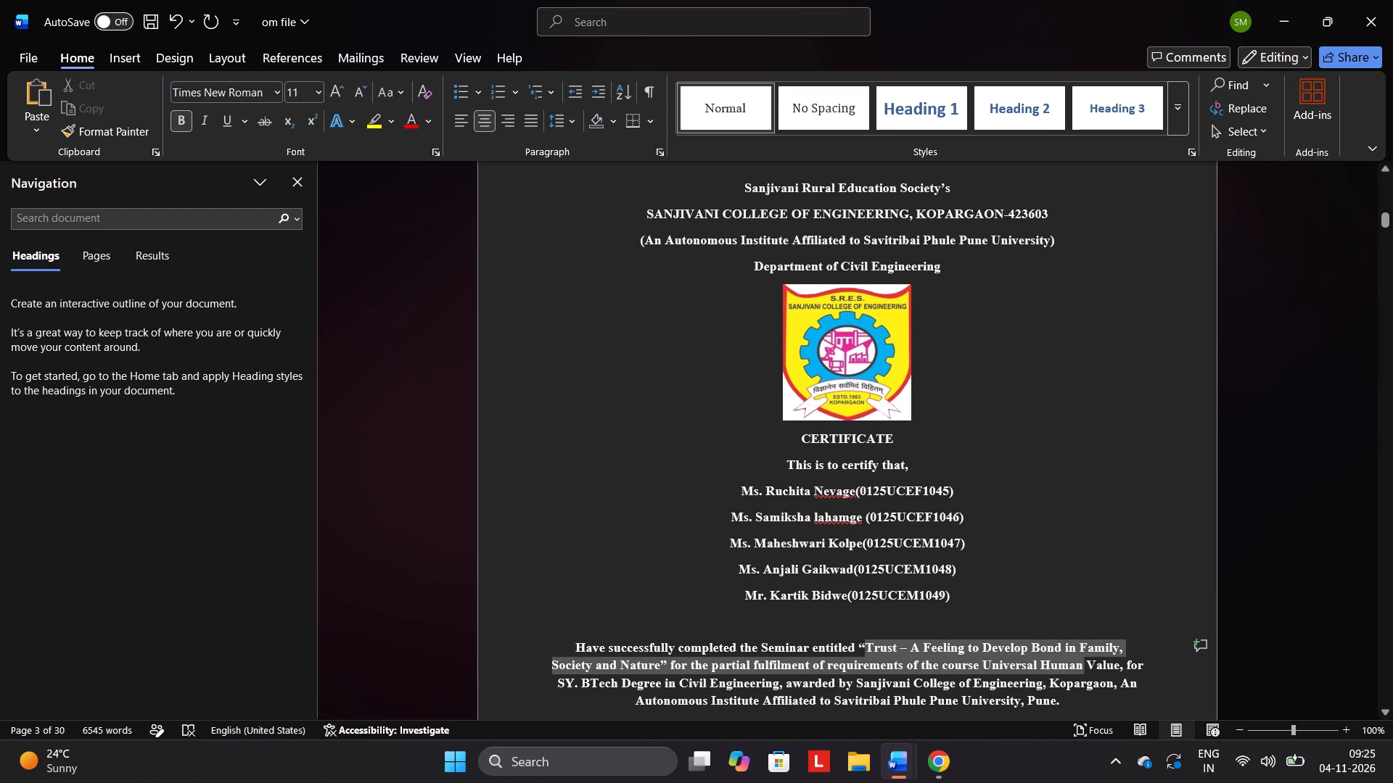
left_click_drag(1048, 661, 668, 682)
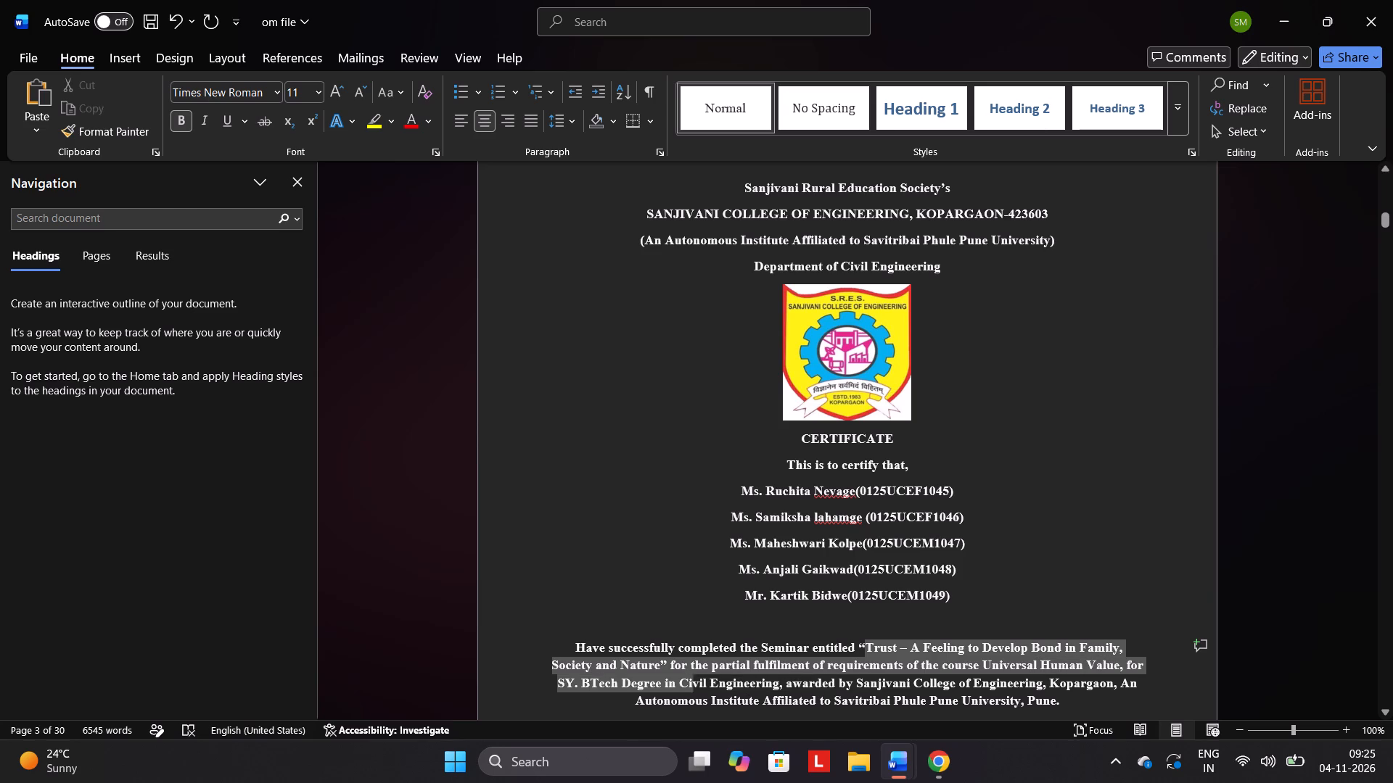
left_click_drag(668, 682, 660, 668)
key("space")
Copy the Mother Teresa title and its "Study the Autobiography" subtitle from page 2 into the empty quotation marks in the certificate paragraph.
scroll(660, 668, "up", 1)
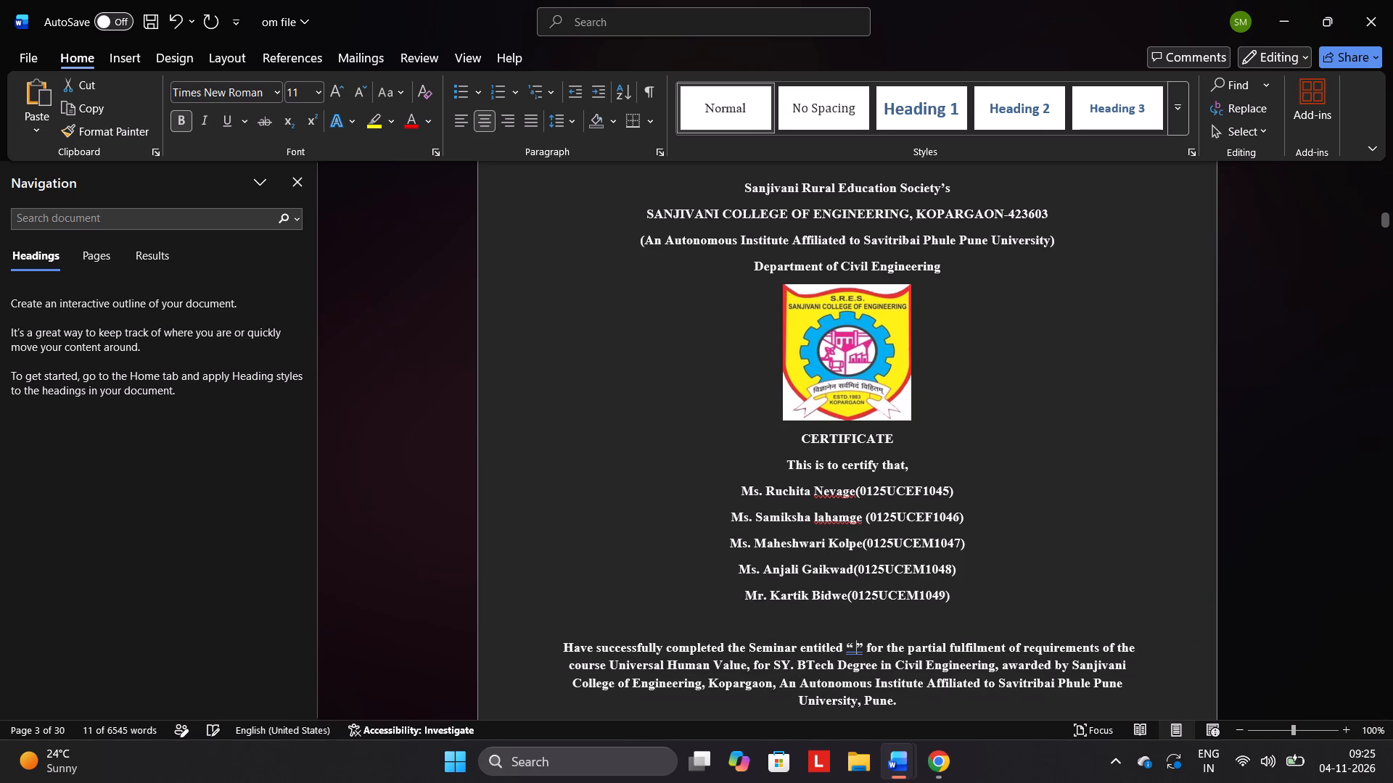
scroll(660, 668, "up", 6)
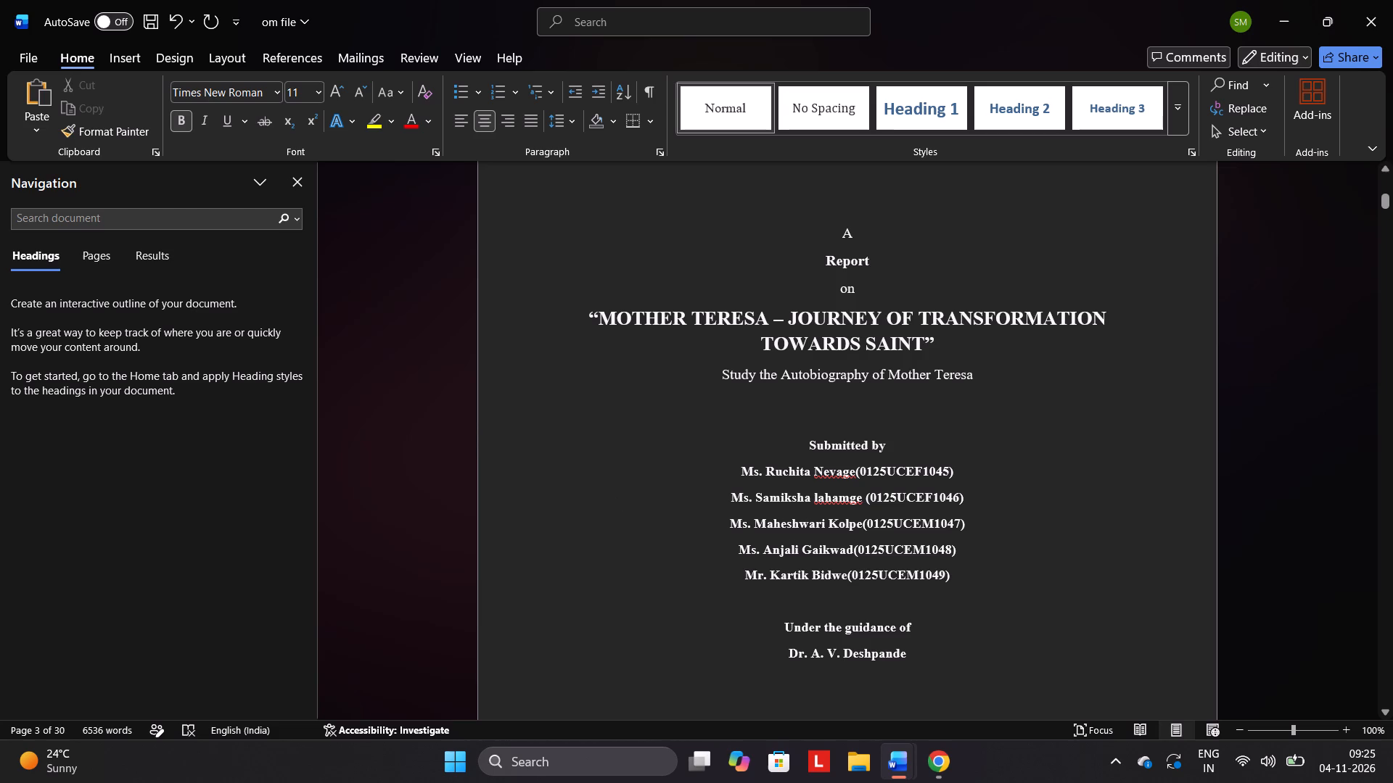
left_click_drag(585, 316, 839, 394)
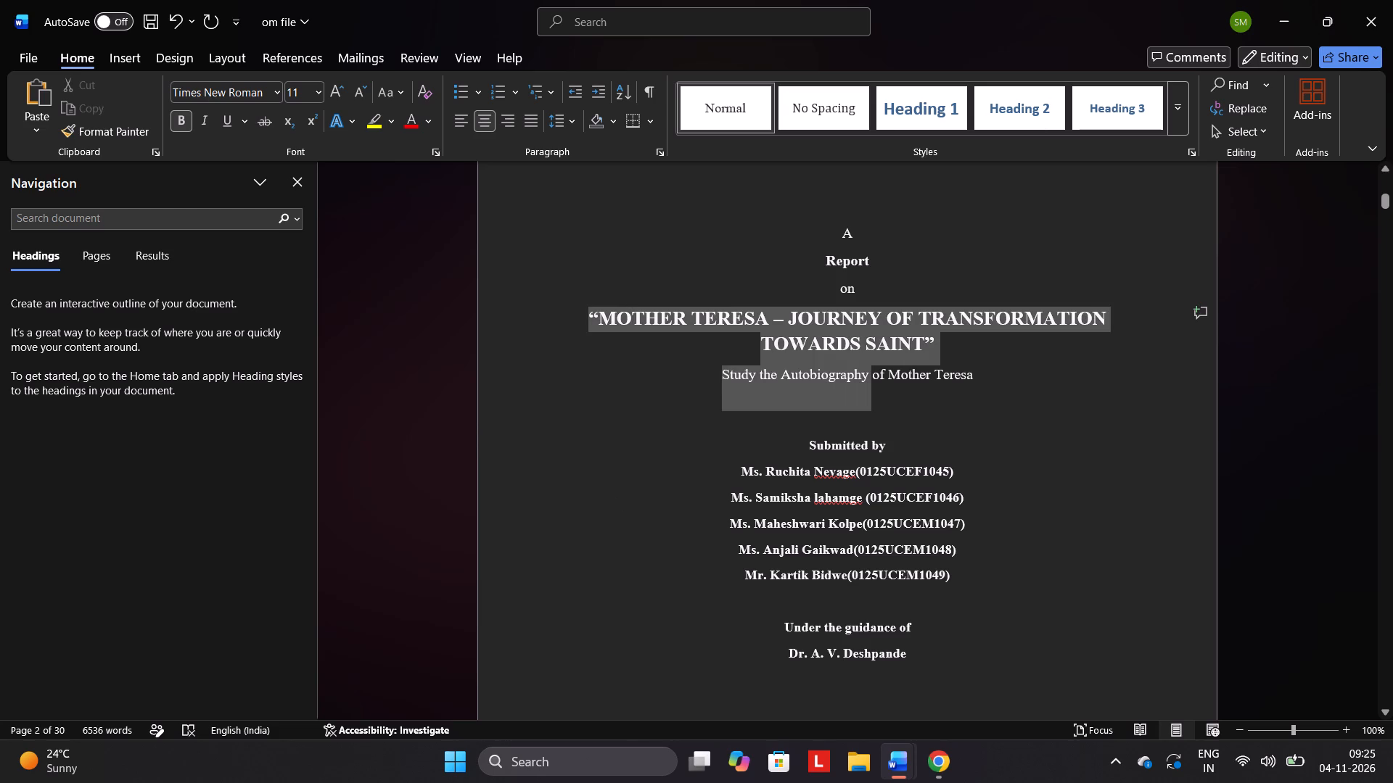
left_click_drag(839, 394, 963, 389)
key("ctrl+c")
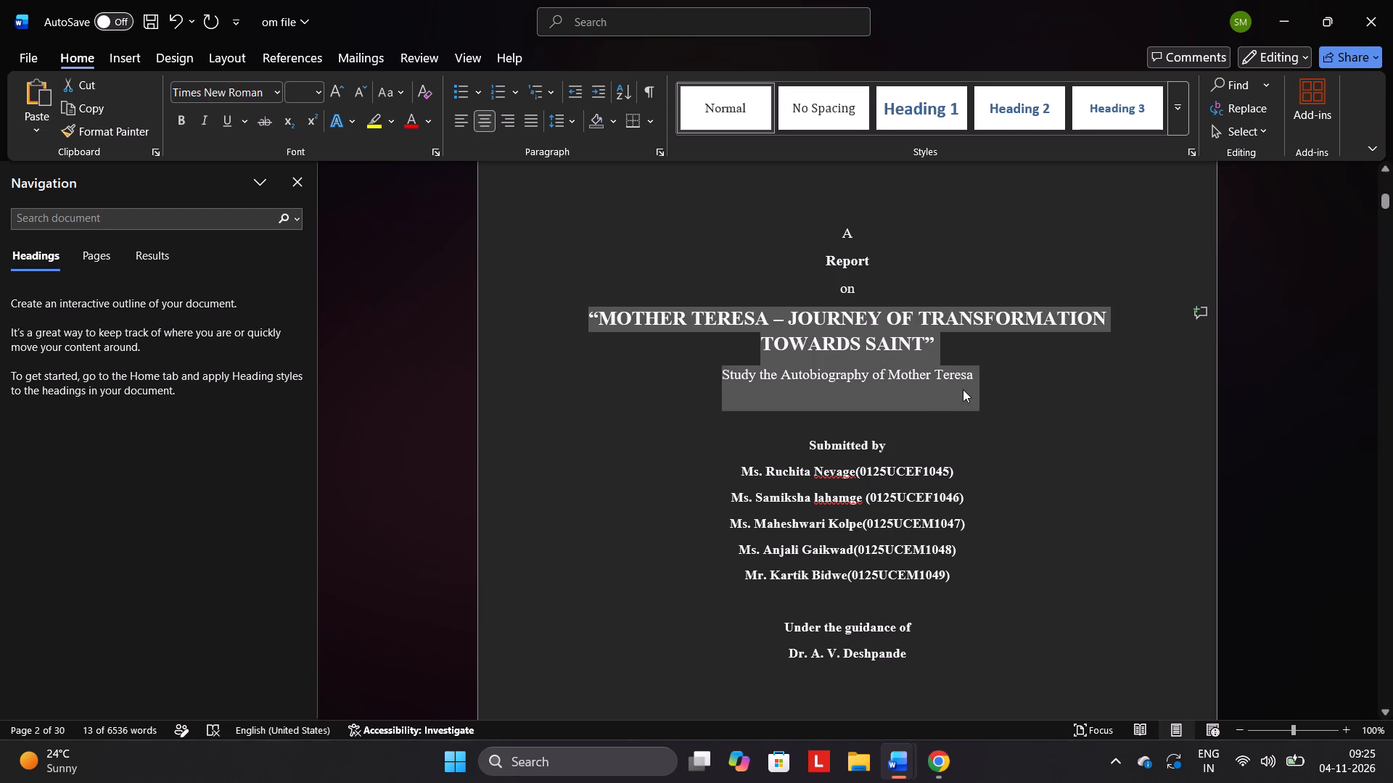
scroll(963, 389, "down", 4)
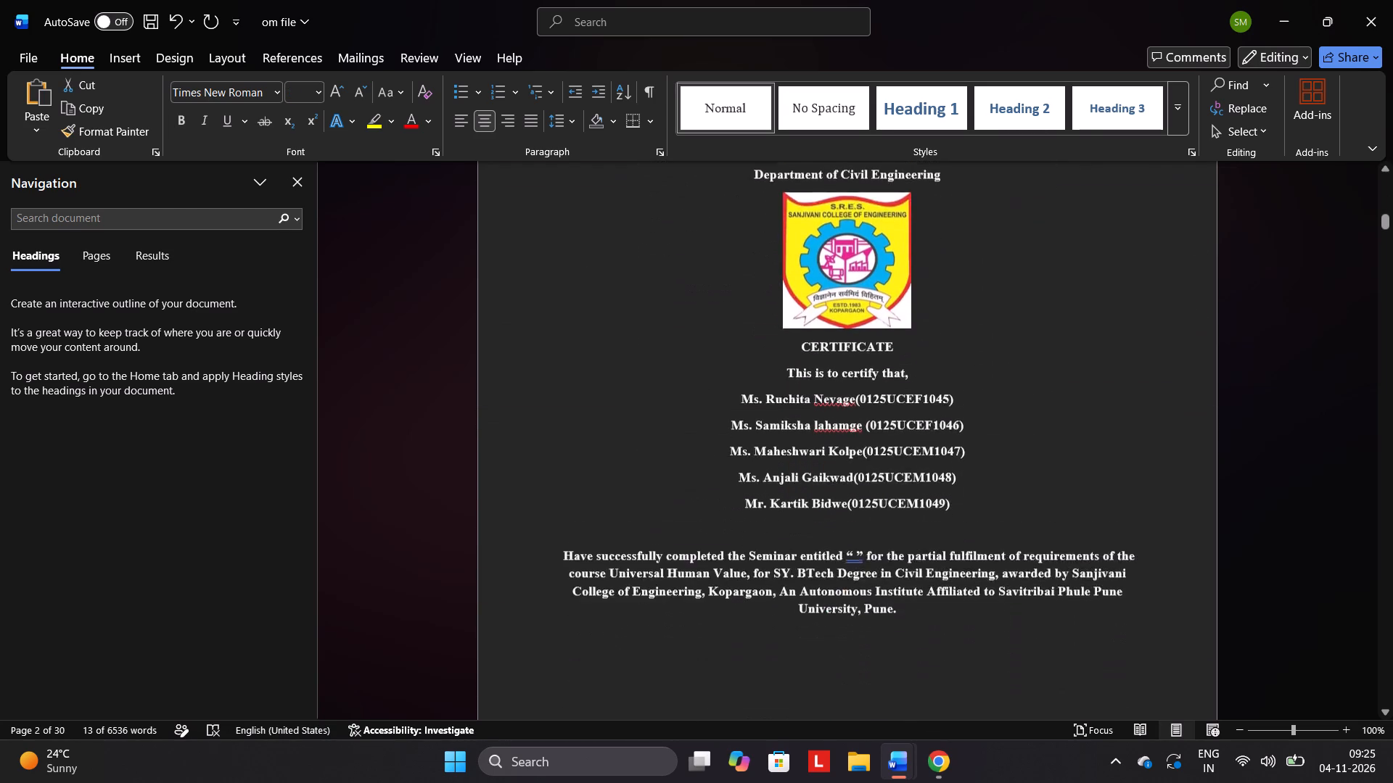
scroll(963, 389, "down", 1)
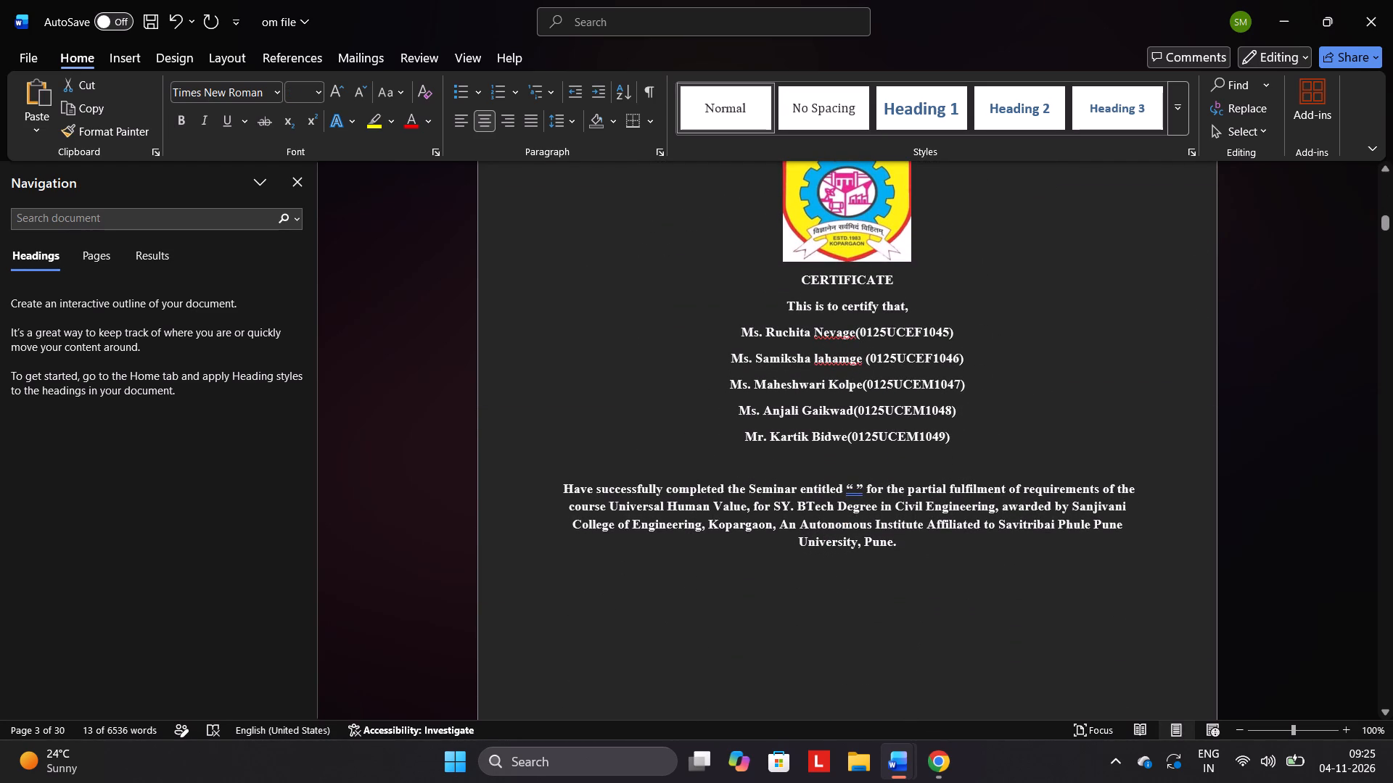
left_click(855, 487)
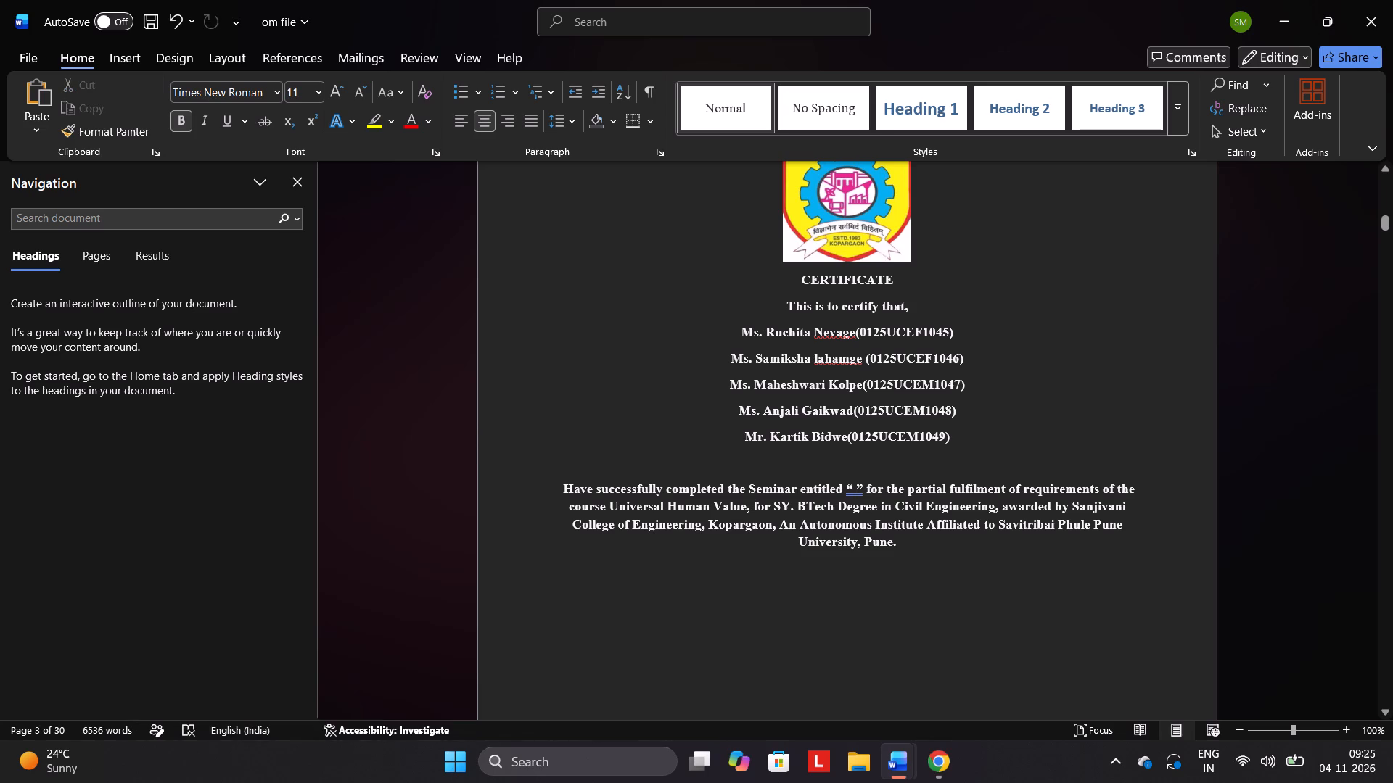
key("ctrl+v")
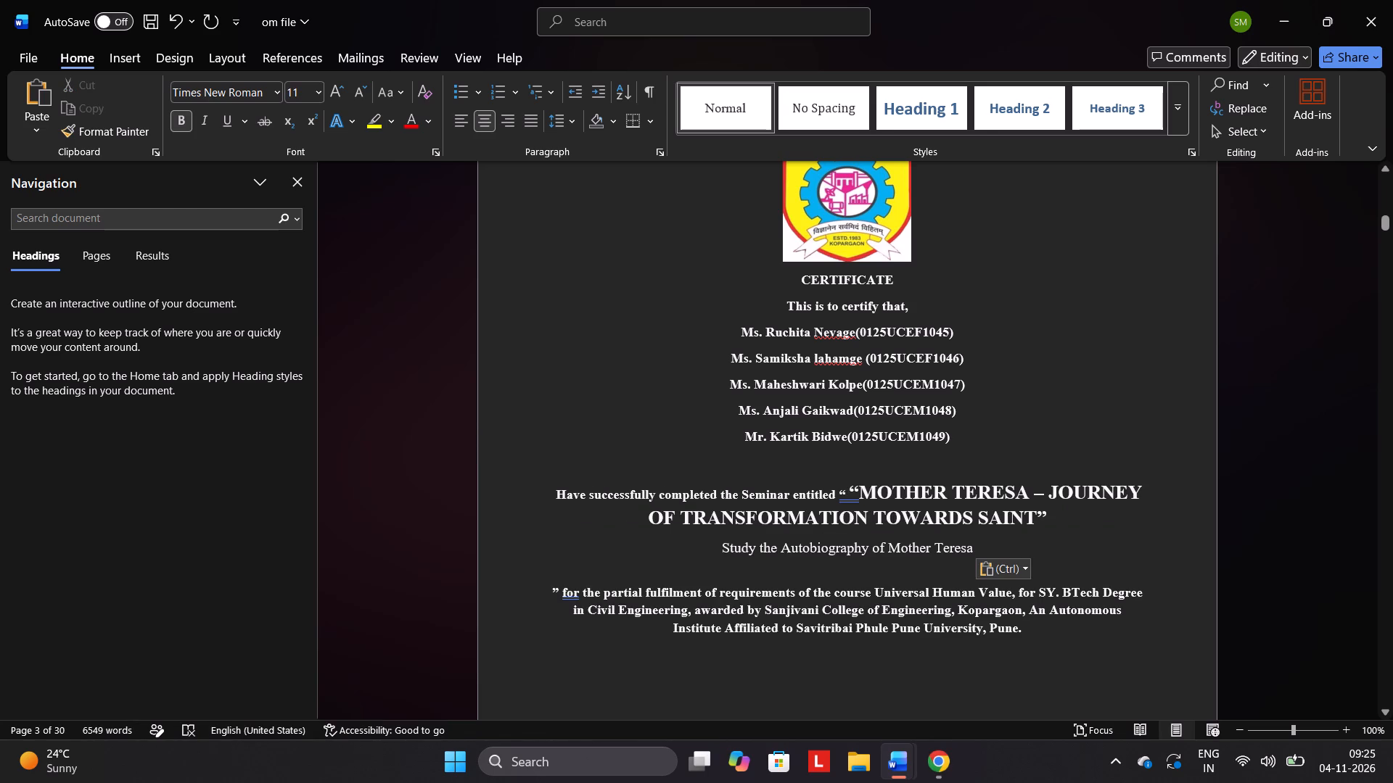
Set the font size to 12 for the certificate text from "Have successfully completed" through "Pune University, Pune.", including the Mother Teresa title and subtitle.
left_click_drag(860, 492, 1052, 518)
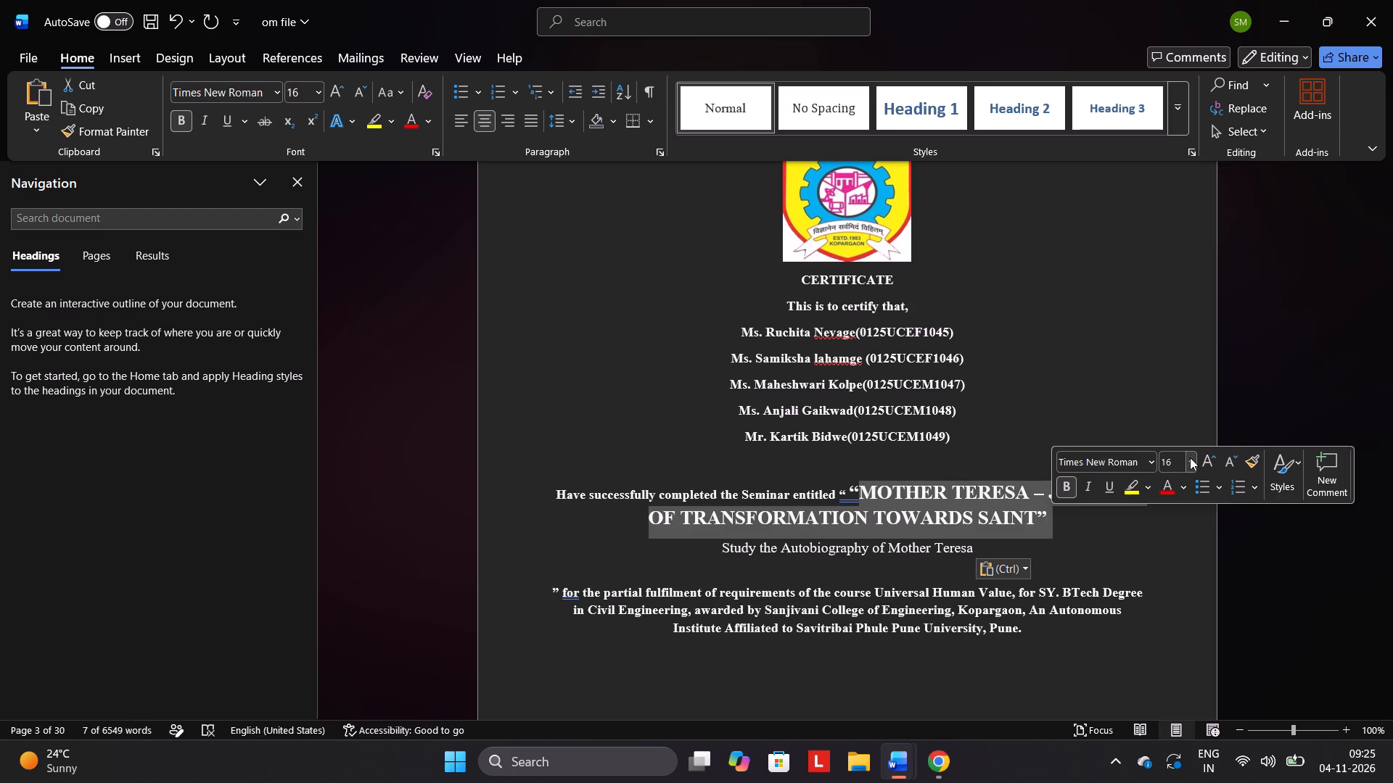
left_click(1190, 457)
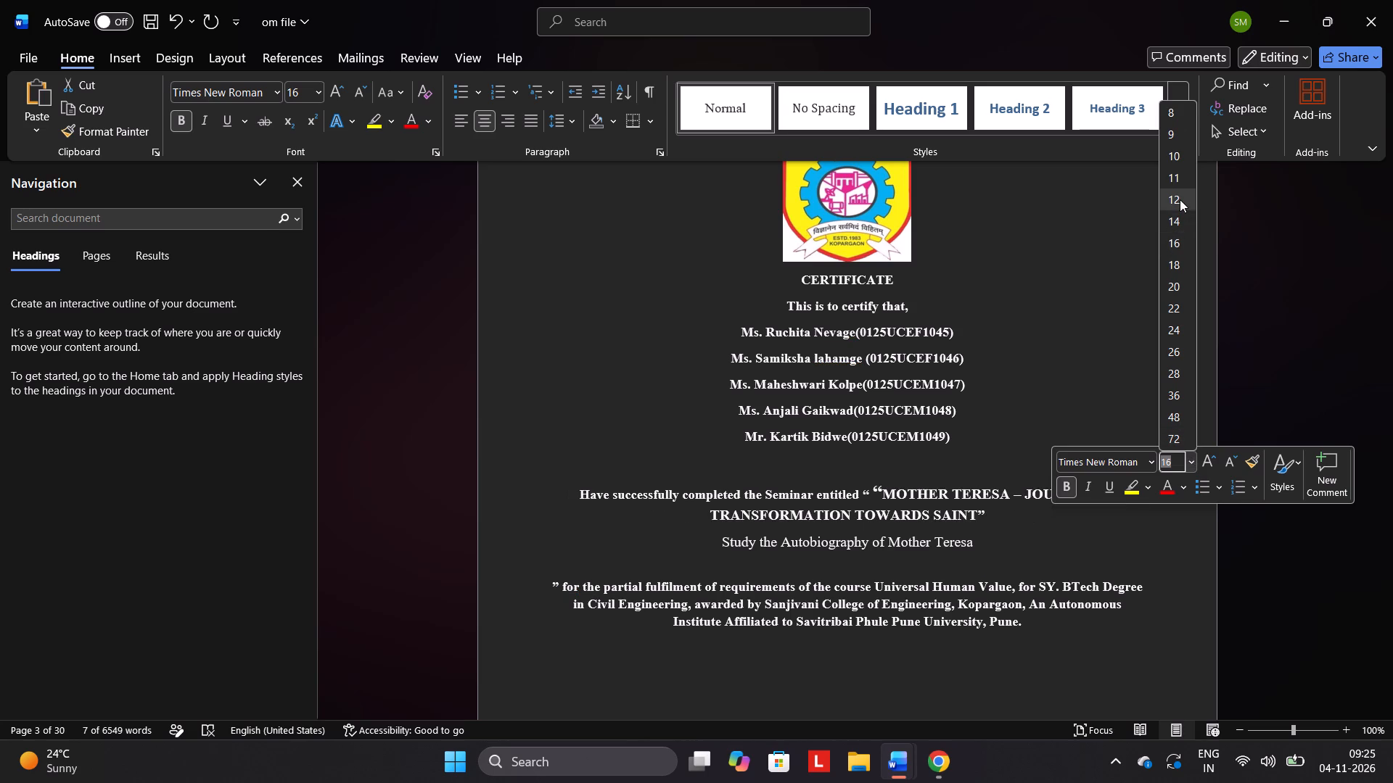
left_click(1180, 199)
left_click(974, 447)
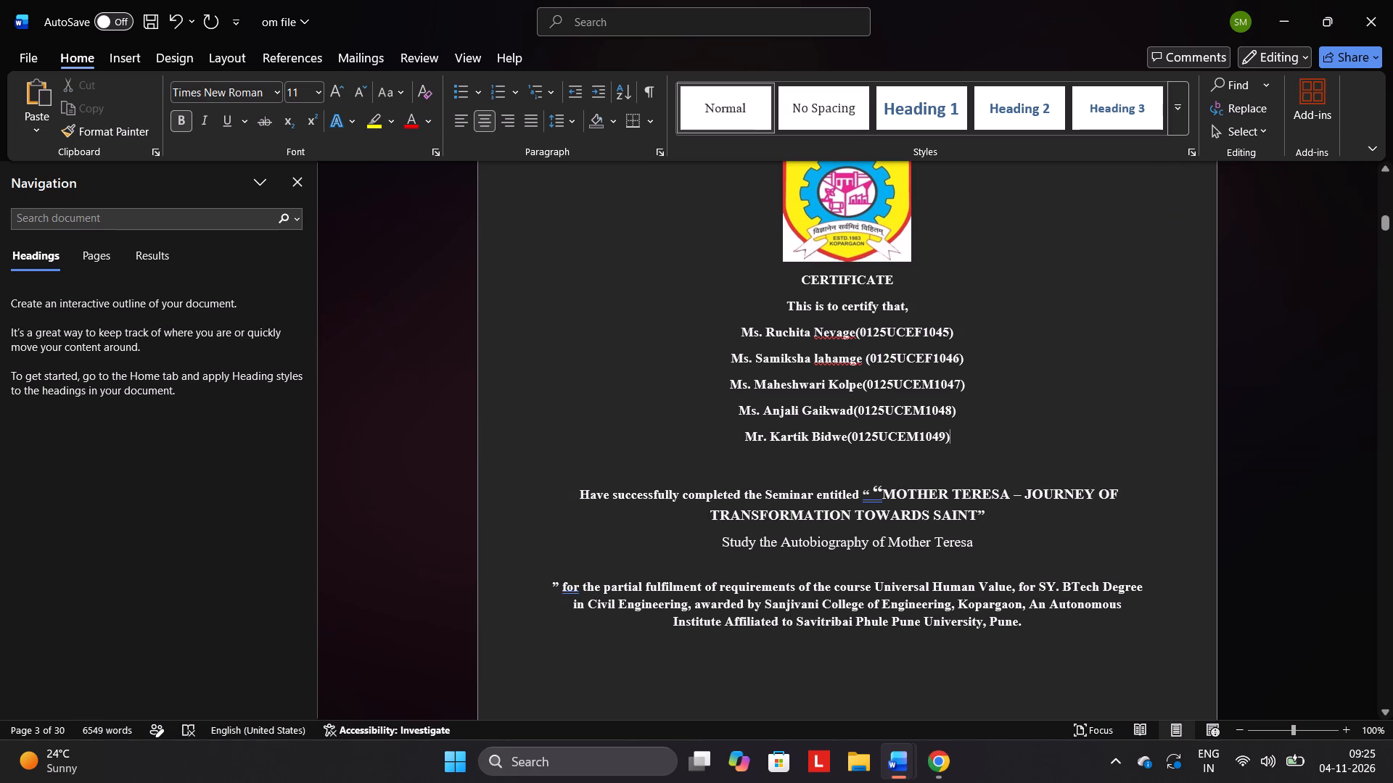
left_click_drag(627, 489, 699, 501)
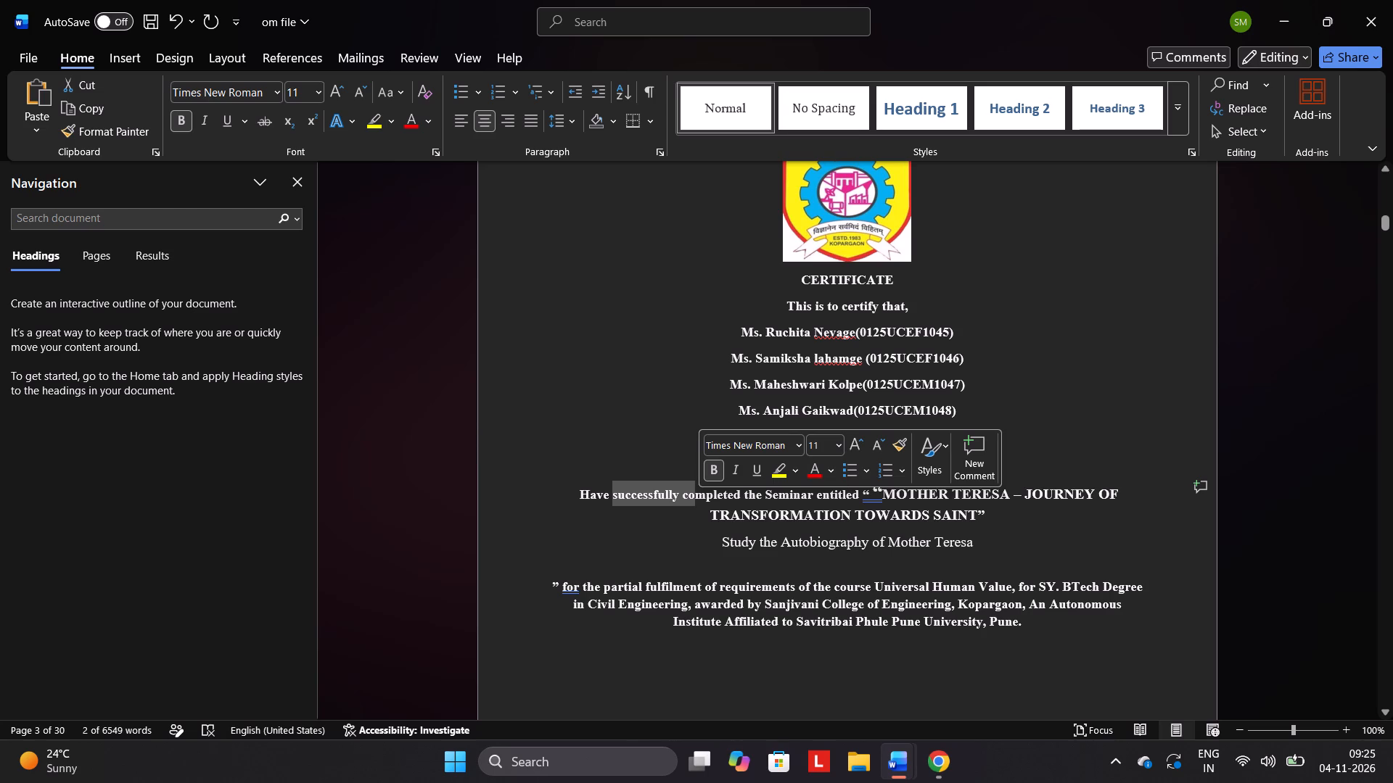
left_click(807, 553)
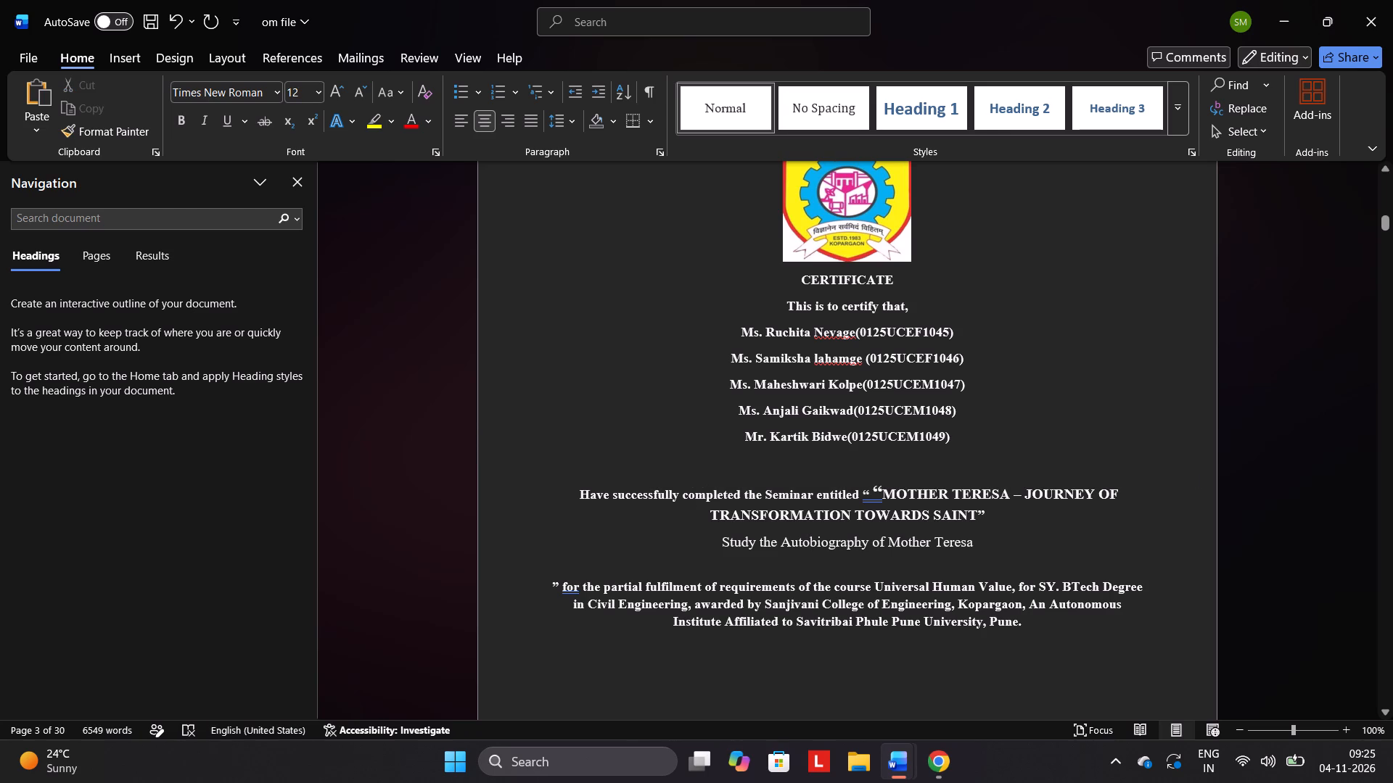
left_click_drag(567, 494, 889, 655)
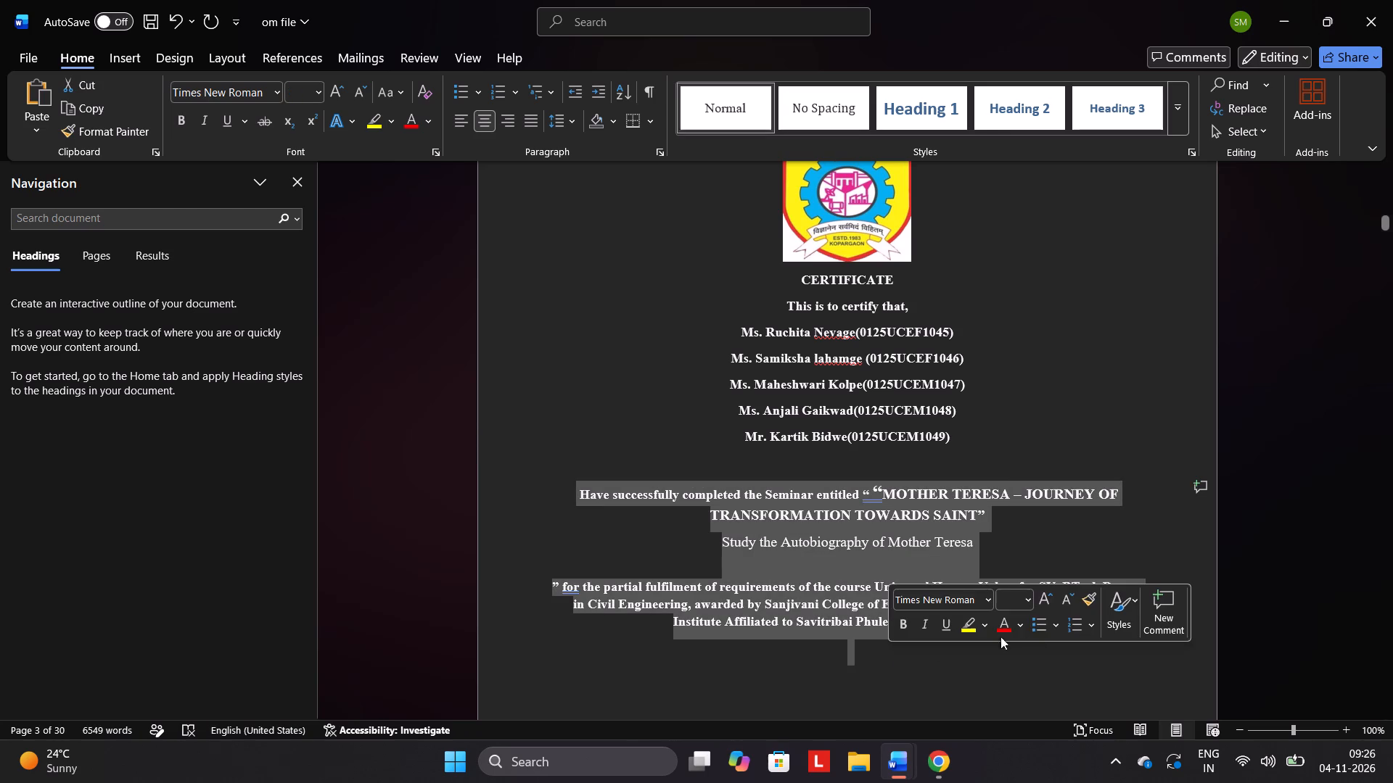
left_click(1027, 593)
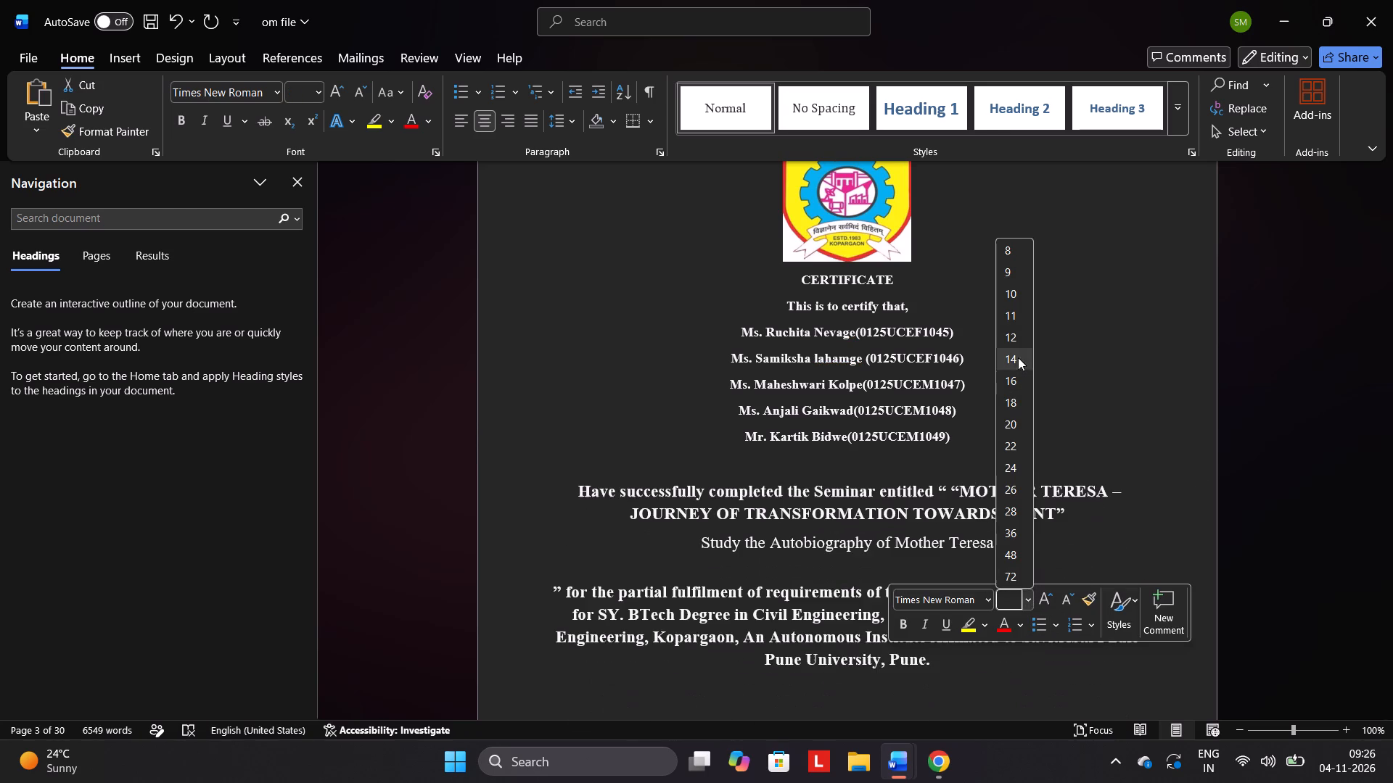
left_click(1016, 346)
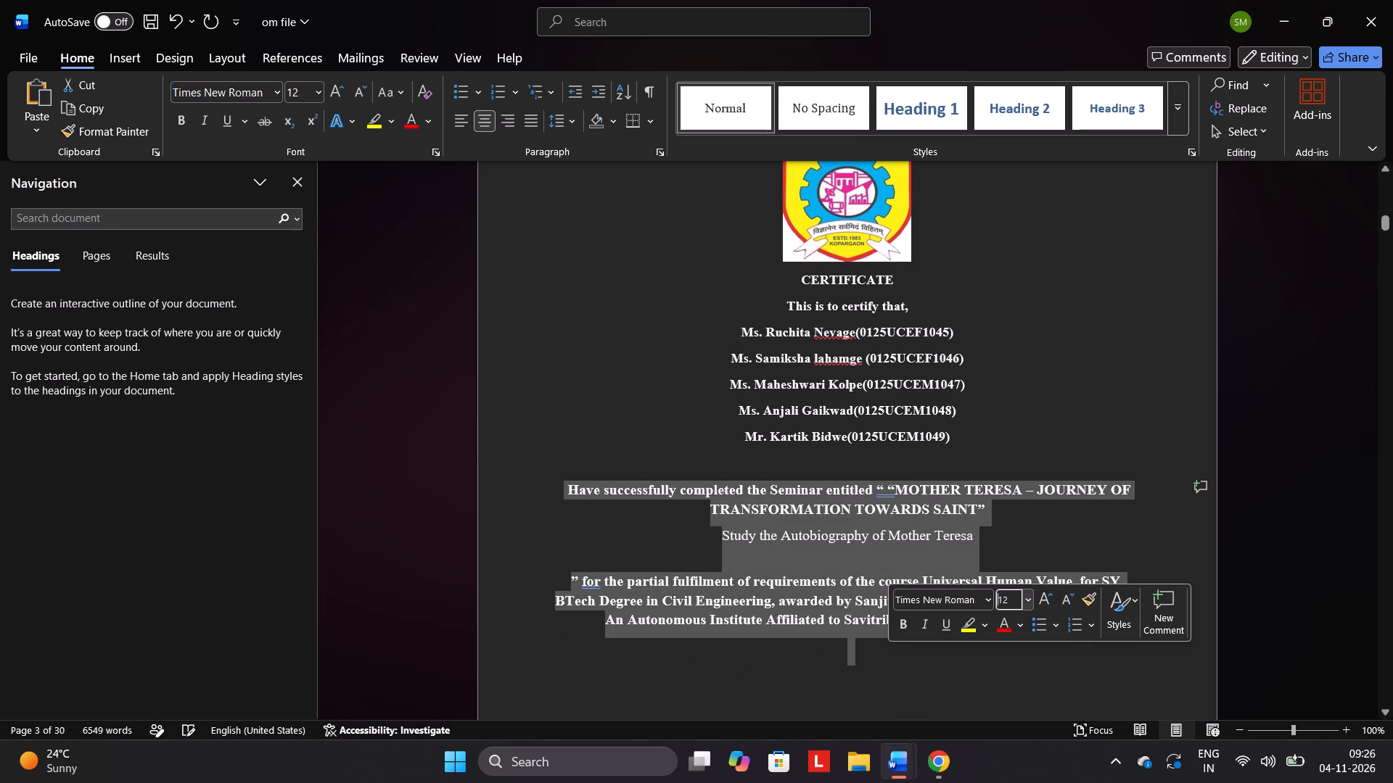
left_click(1016, 517)
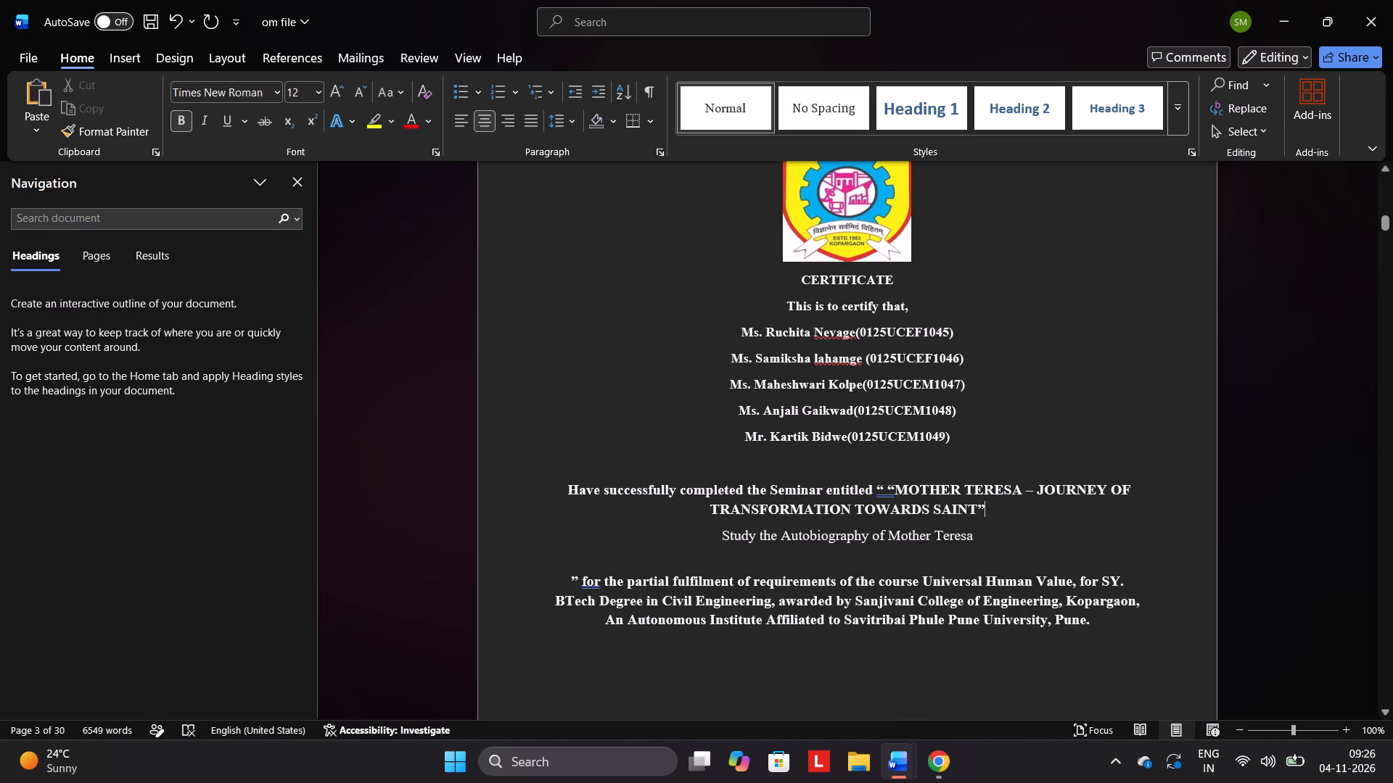
Replace the capitalized "MOTHER TERESA" in the certificate's seminar title with "Mother Terasa".
left_click(960, 489)
key("BackSpace")
key("BackSpace")
key("BackSpace")
key("BackSpace")
key("BackSpace")
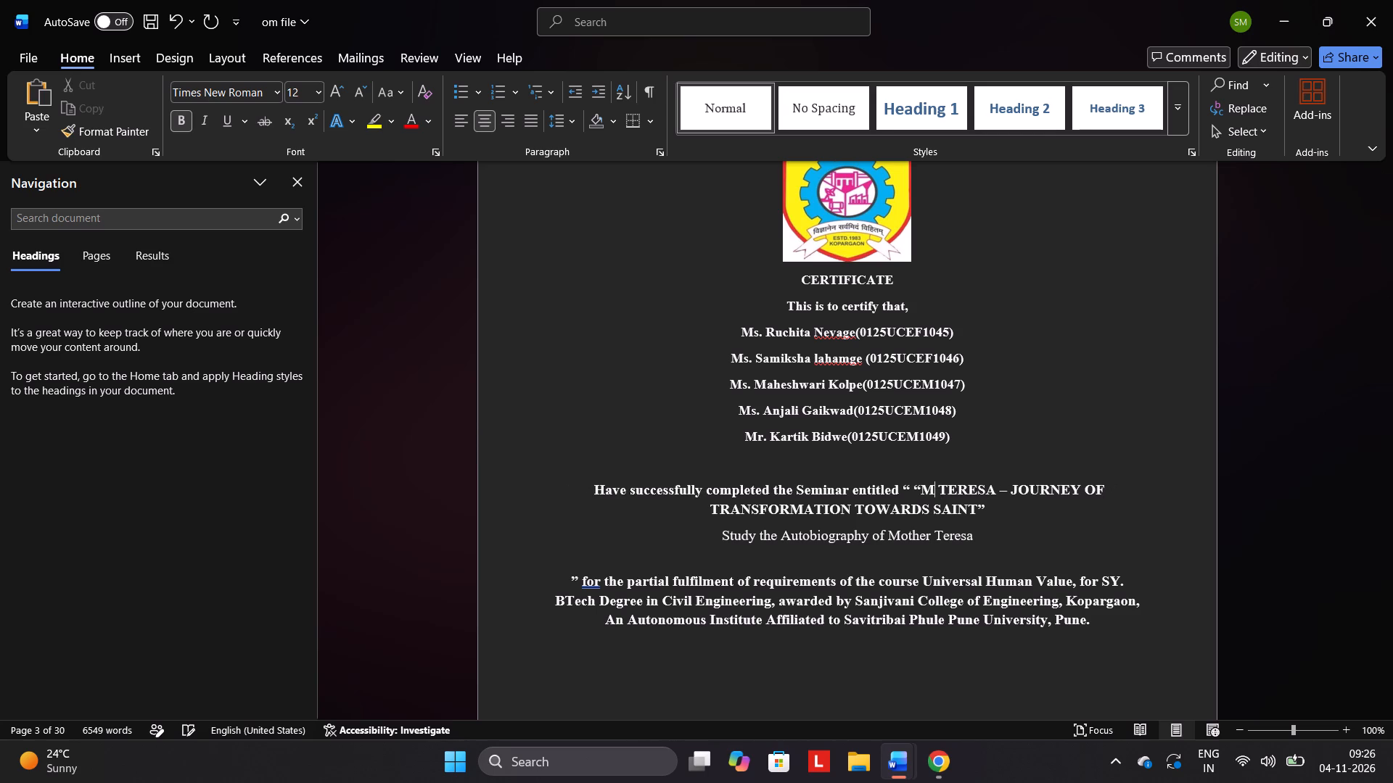
type("other")
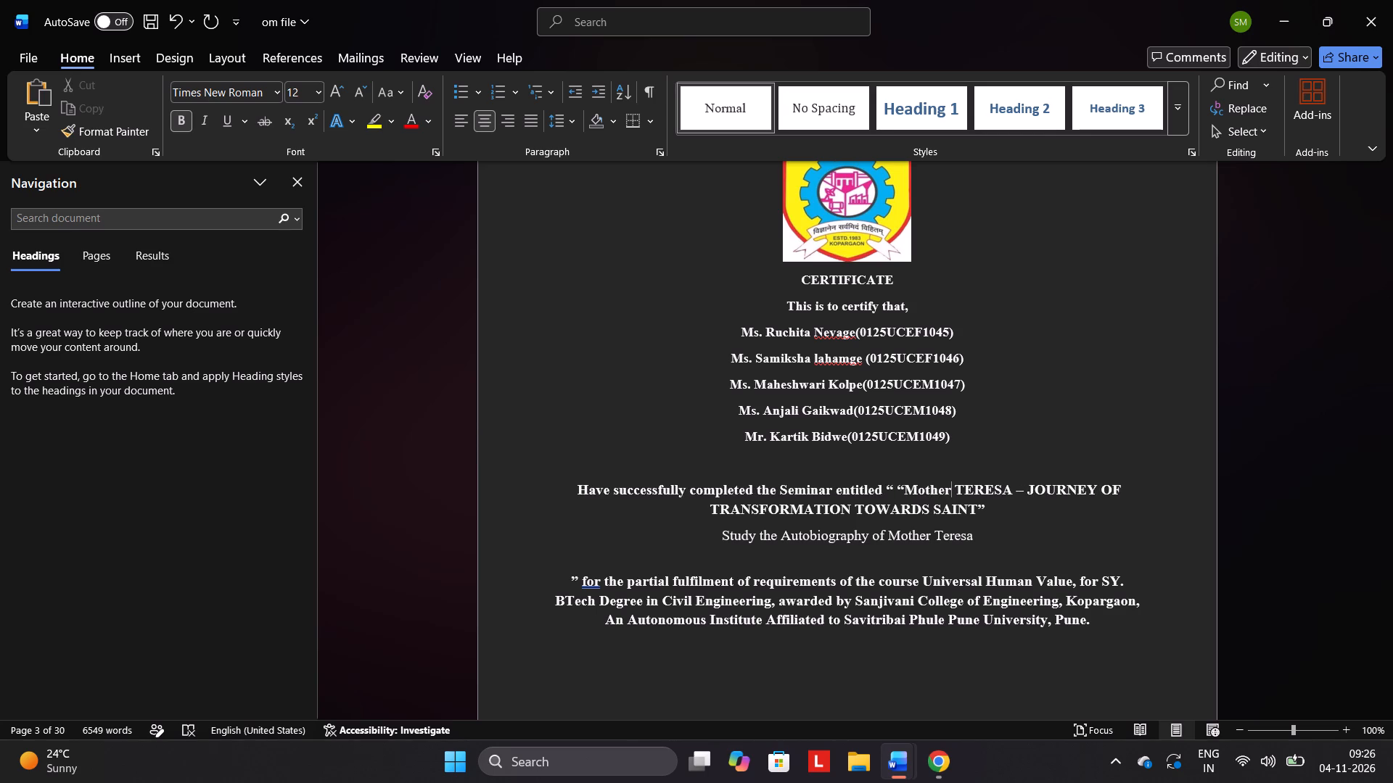
key("Right")
key("Right")
key("Right")
key("Right")
key("Right")
key("Right")
key("Right")
key("BackSpace")
key("BackSpace")
key("BackSpace")
key("BackSpace")
key("BackSpace")
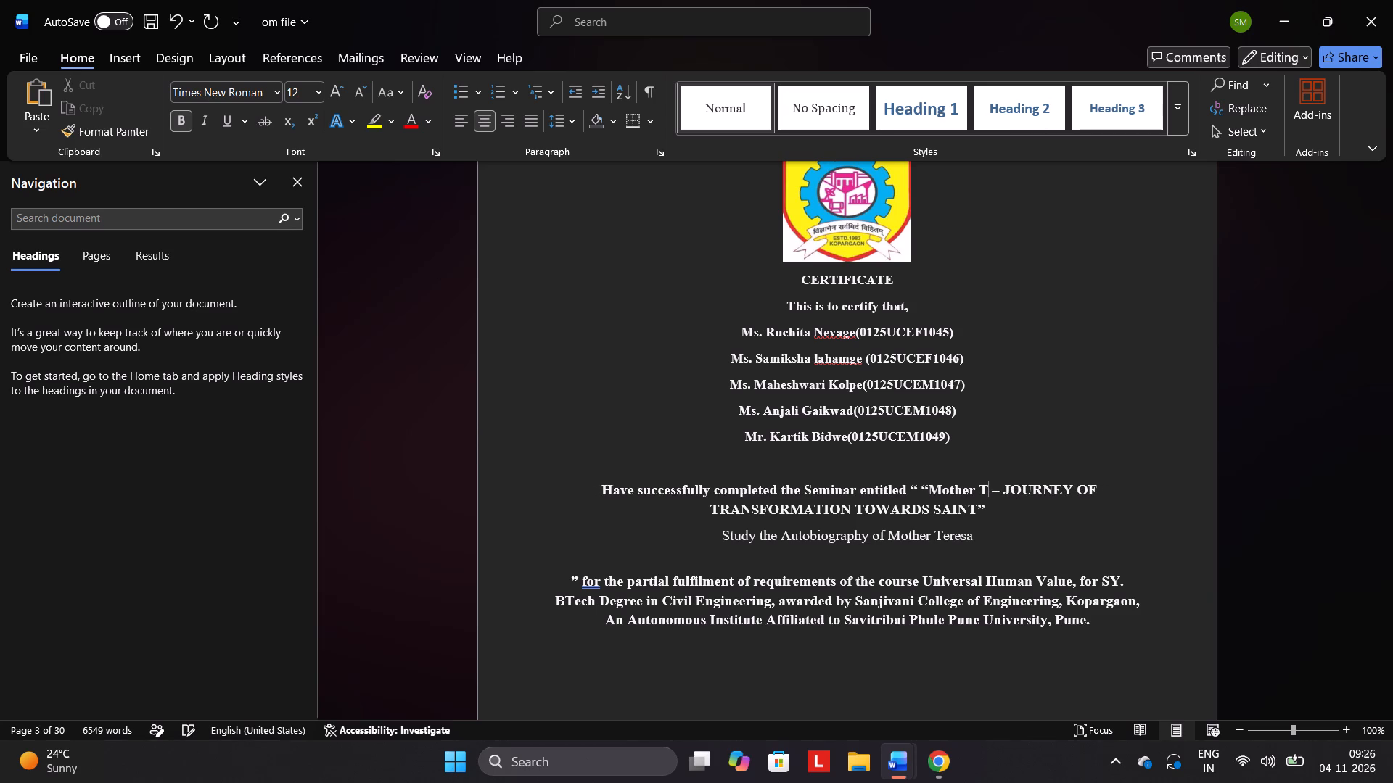
type("er")
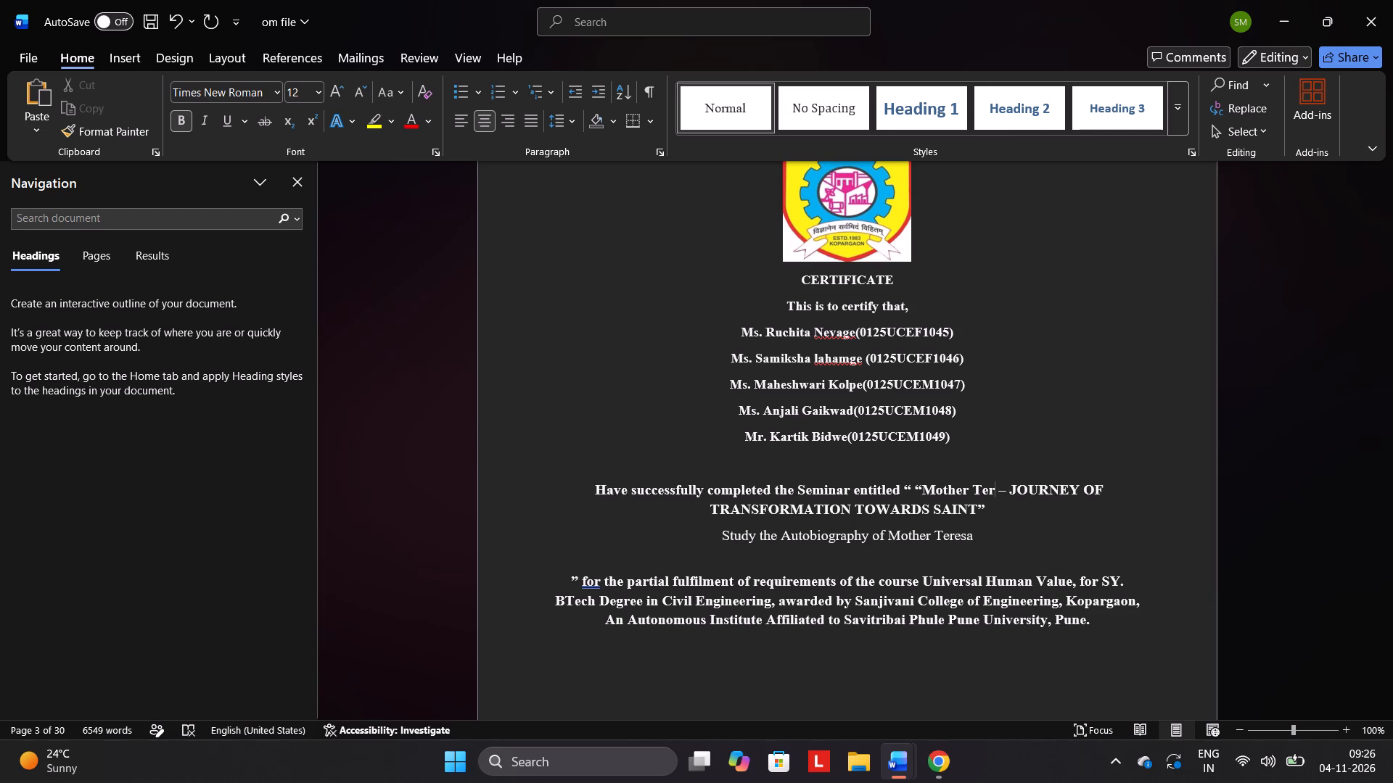
type("asa")
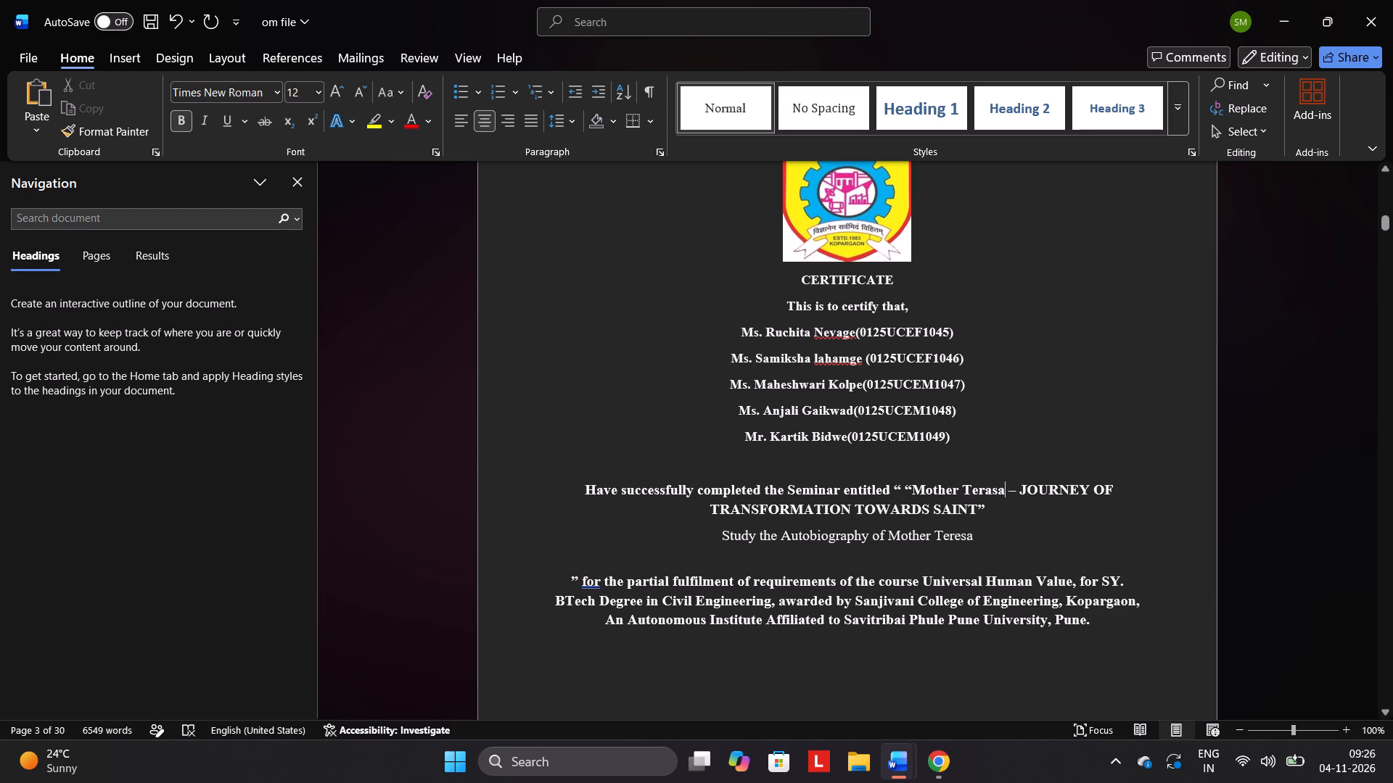
Replace "JOURNEY OF" in the certificate's seminar title with "Jurney of".
left_click(1095, 490)
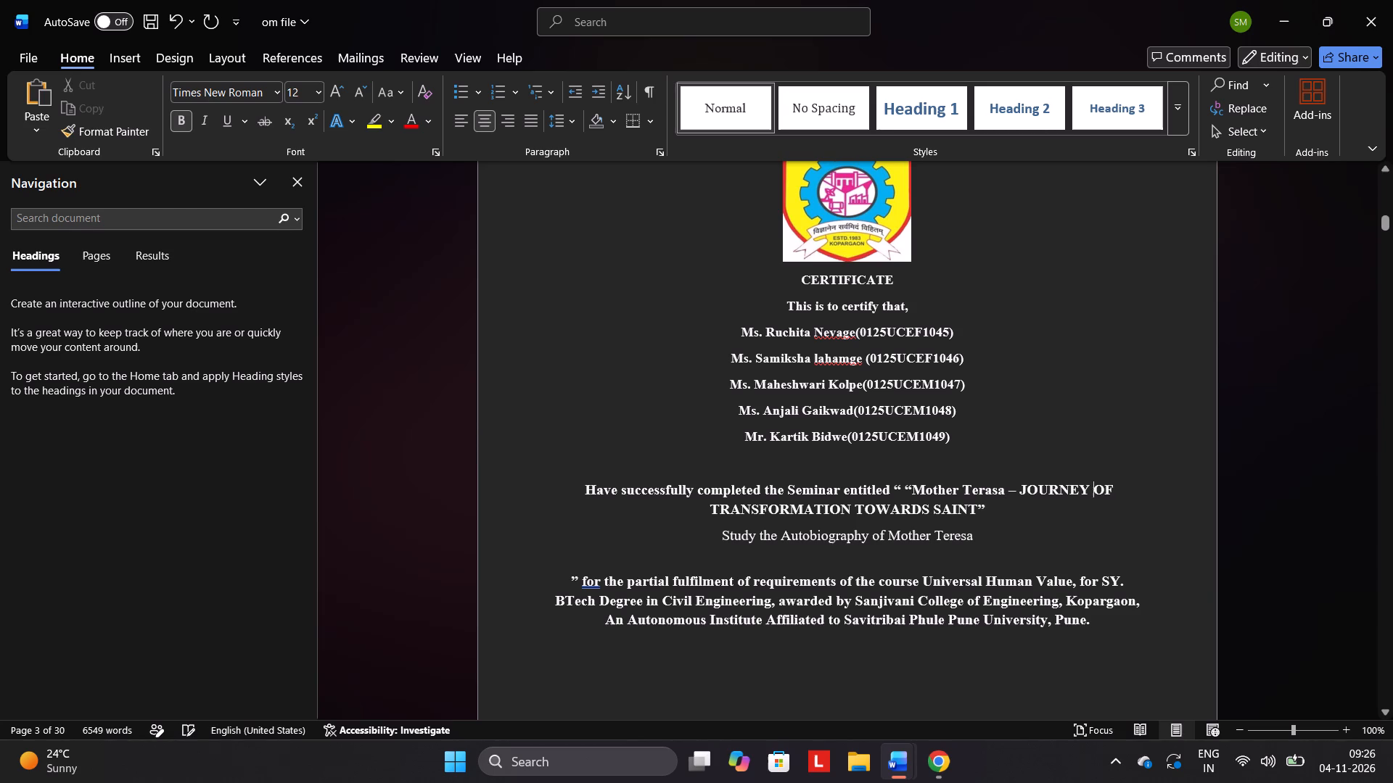
key("BackSpace")
key("BackSpace")
key("BackSpace")
key("BackSpace")
key("BackSpace")
key("BackSpace")
key("BackSpace")
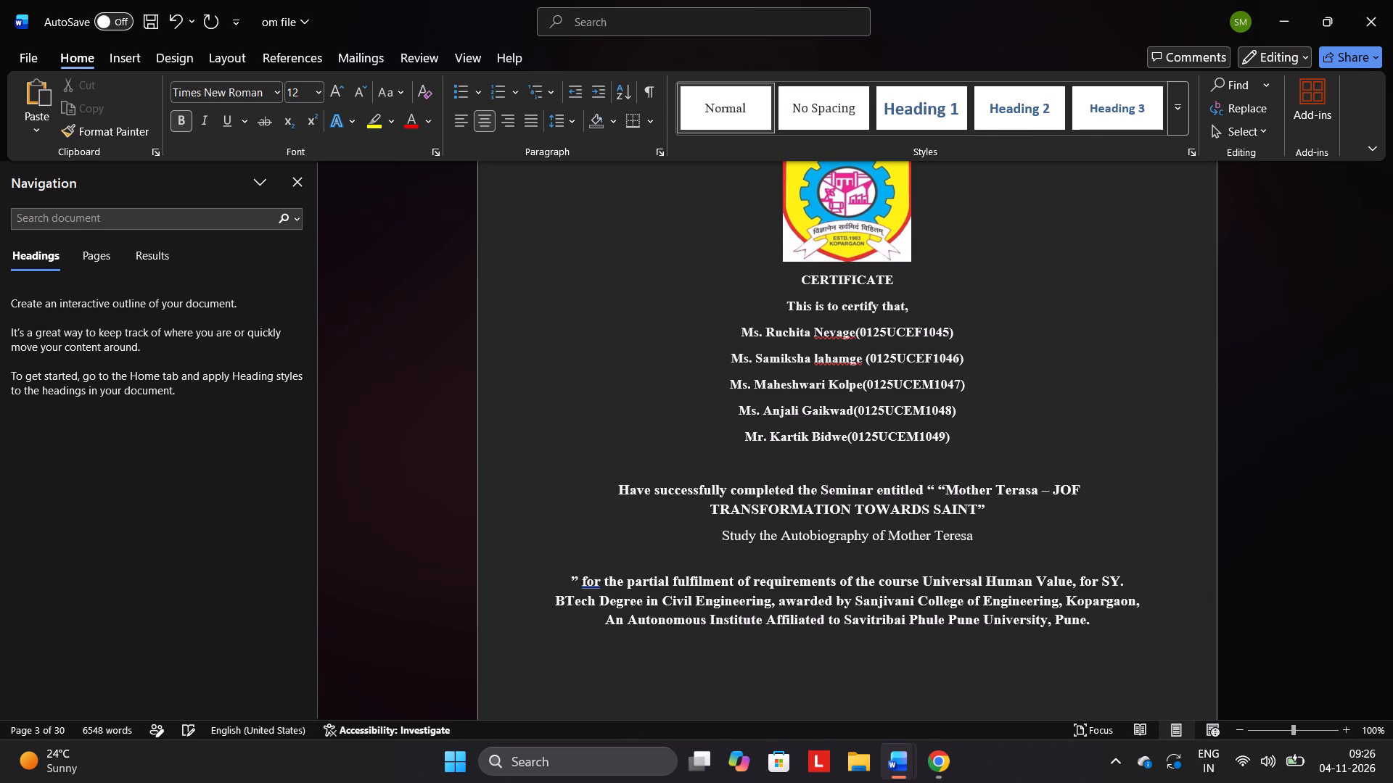
type("urney")
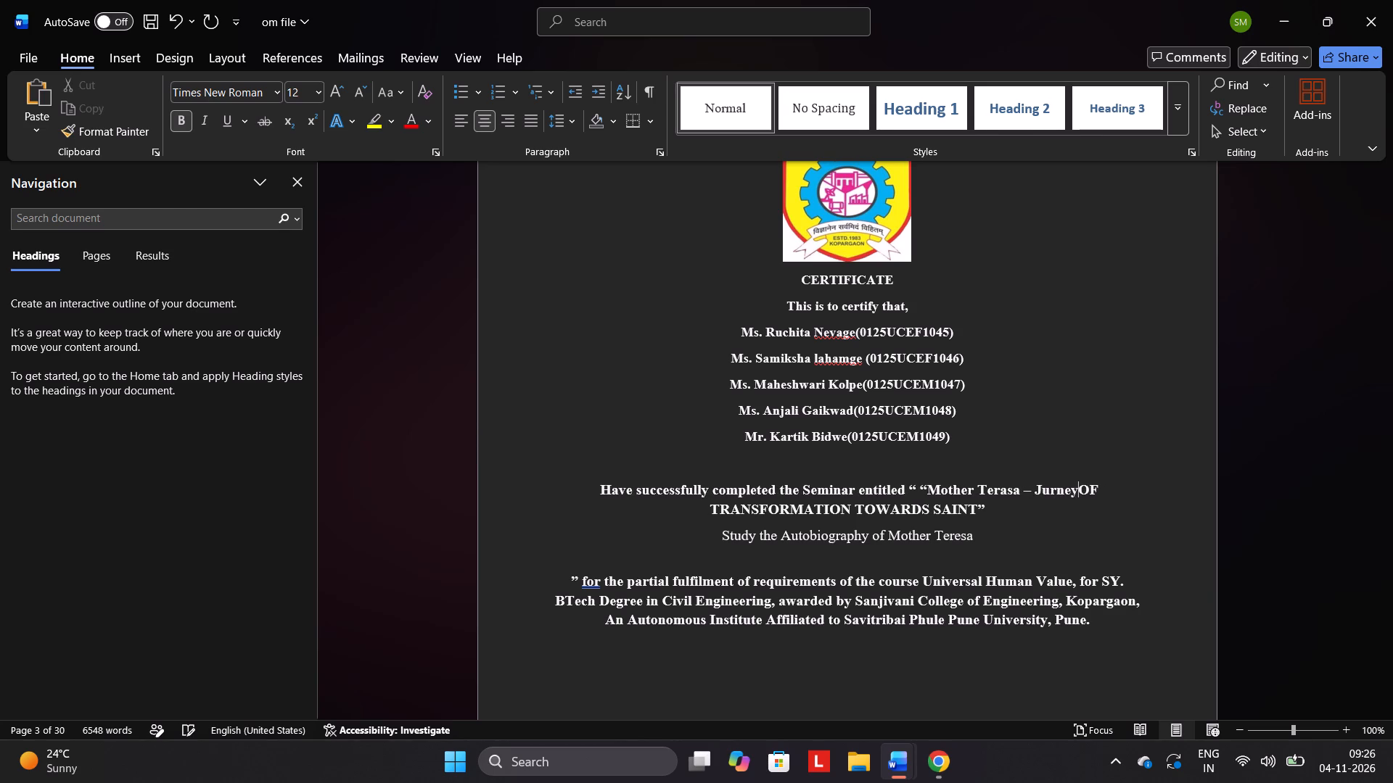
key("space")
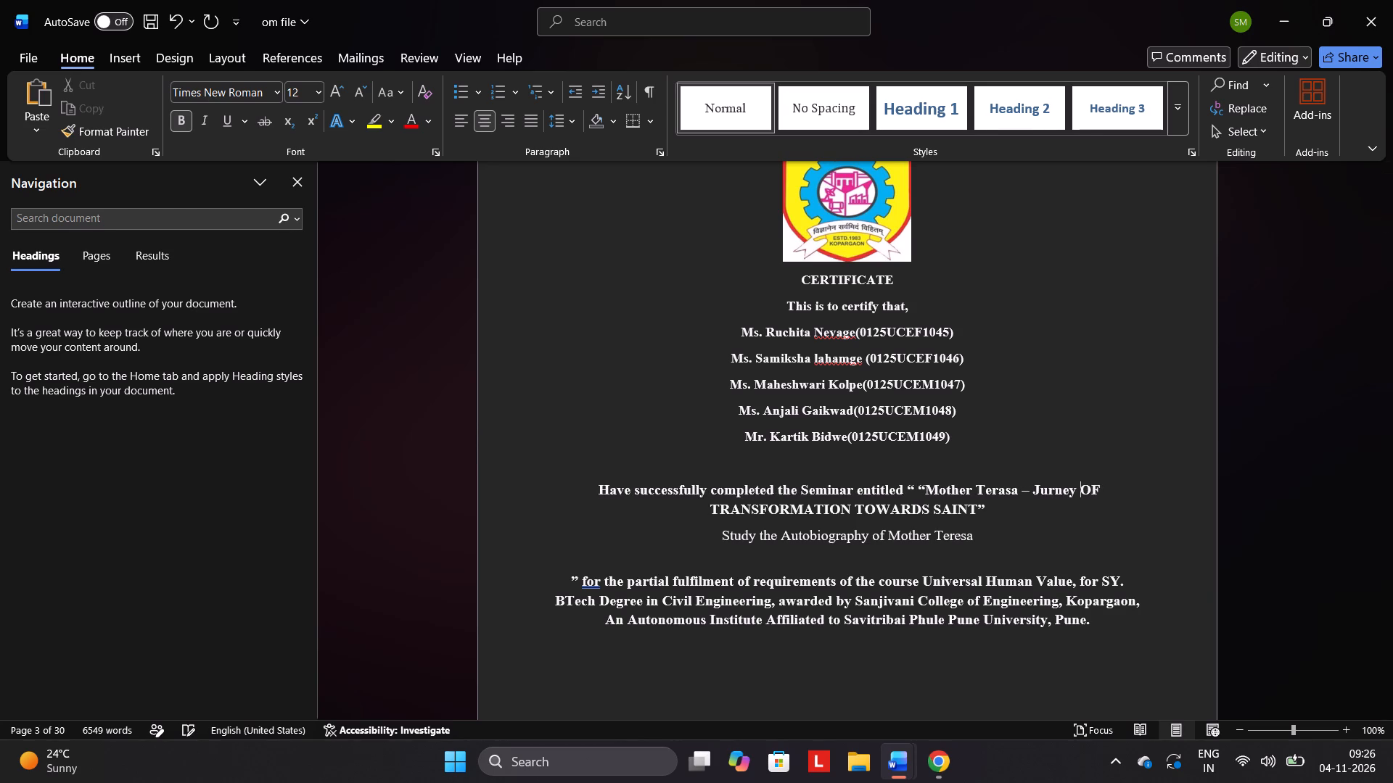
key("Right")
key("Right")
key("BackSpace")
key("BackSpace")
type("of")
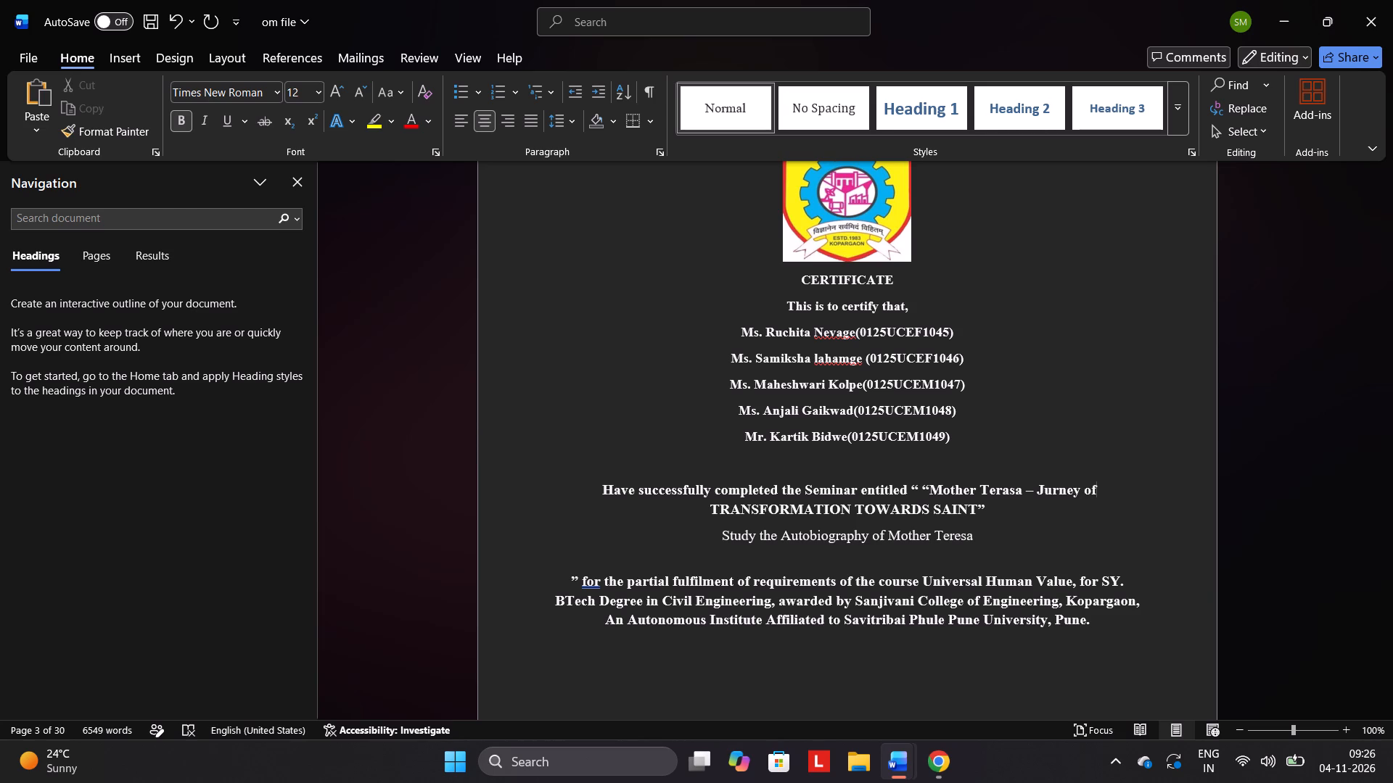
Replace "TRANSFORMATION" in the certificate's seminar title with "Transformation" followed by an added space.
key("Down")
key("Left")
key("Left")
key("Left")
key("Left")
key("Left")
key("Left")
key("Left")
key("Left")
key("Left")
key("Left")
key("Left")
key("Left")
key("Left")
key("Left")
key("Left")
key("Left")
key("Left")
key("Left")
key("Left")
key("Right")
key("Right")
key("Right")
key("Right")
key("BackSpace")
key("BackSpace")
key("BackSpace")
key("BackSpace")
key("BackSpace")
key("BackSpace")
key("BackSpace")
key("BackSpace")
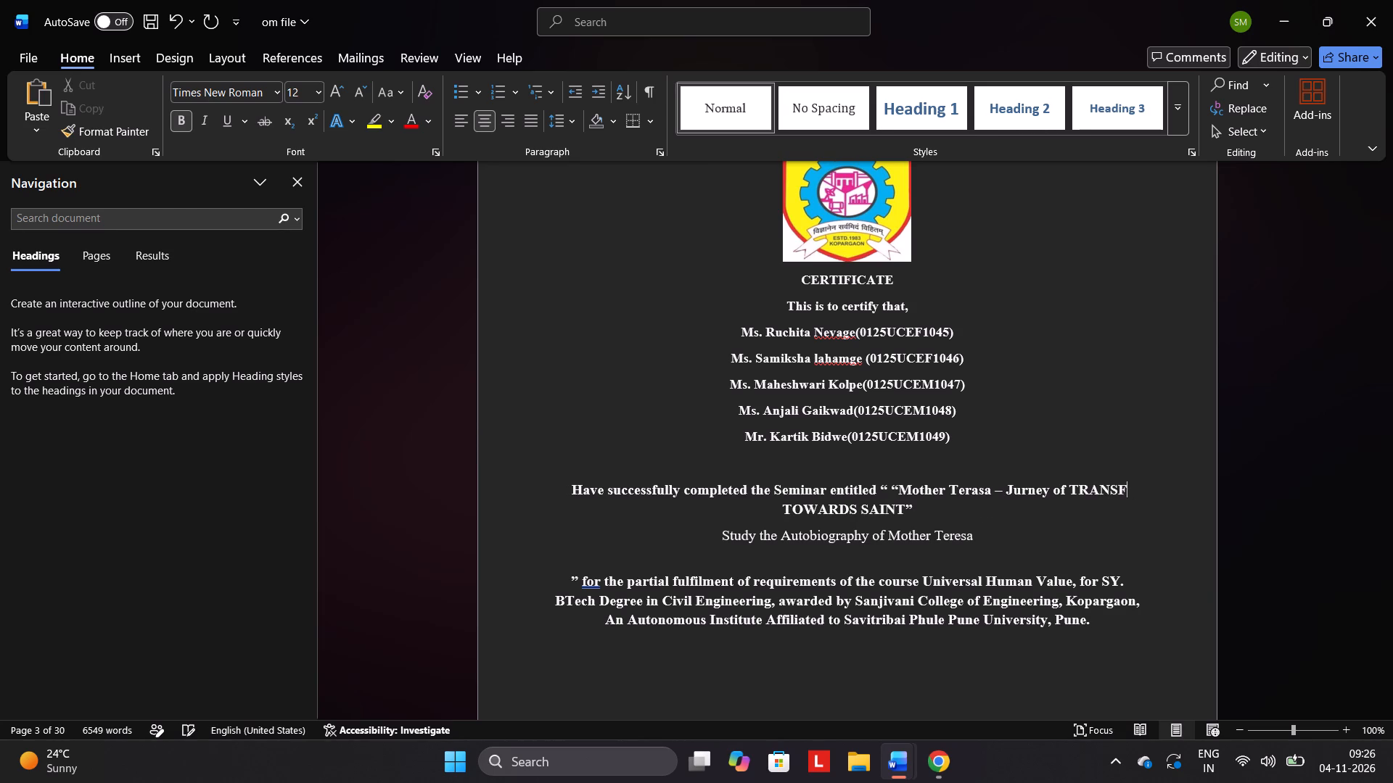
key("BackSpace")
key("BackSpace")
key("BackSpace")
key("BackSpace")
key("BackSpace")
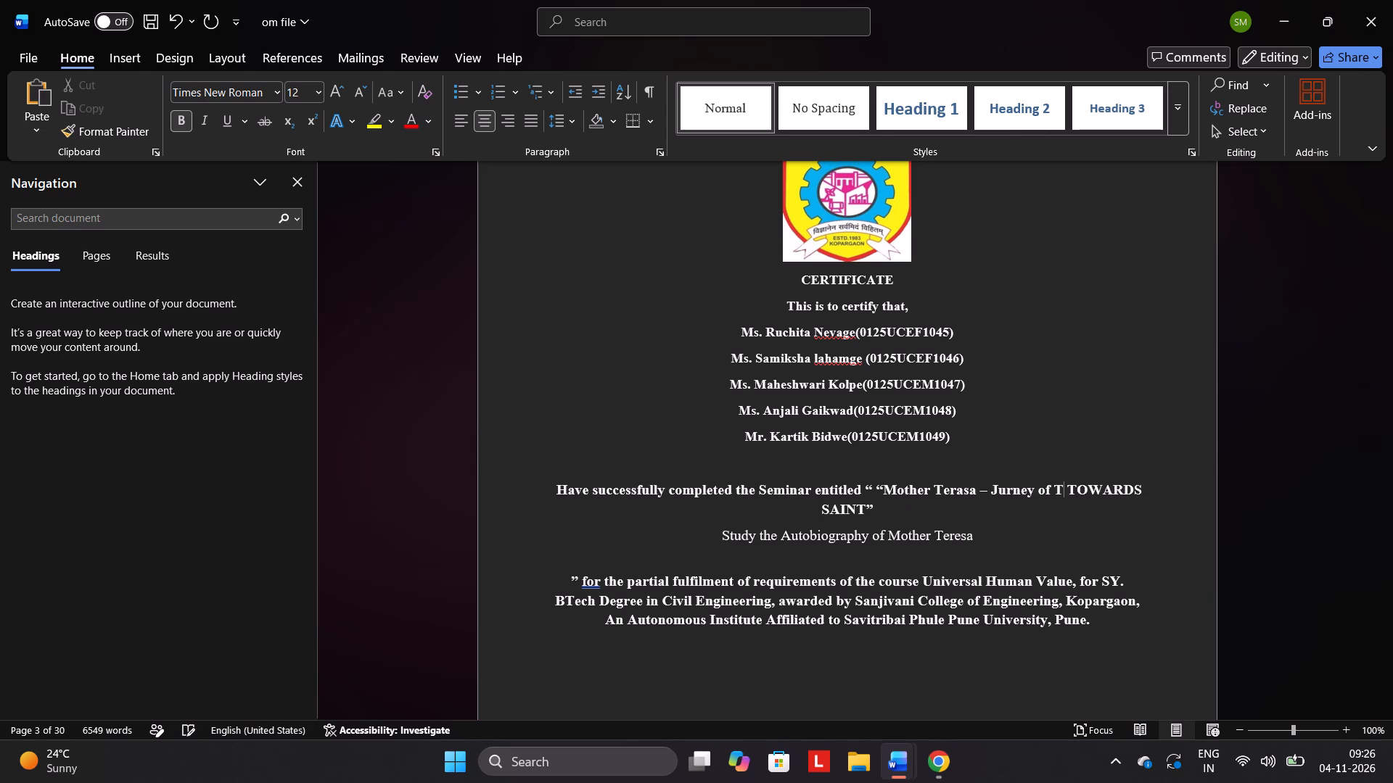
type("rans")
type("fp")
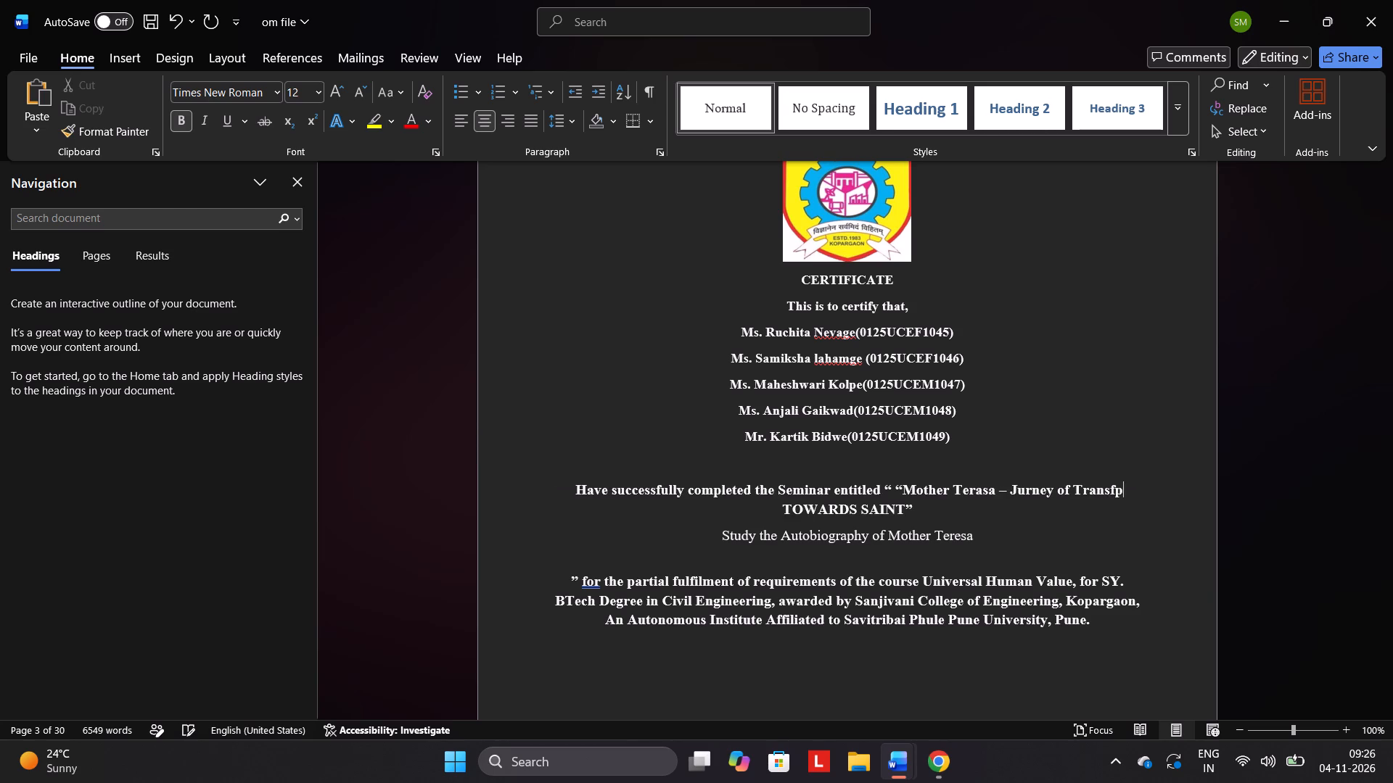
key("BackSpace")
type("ormation")
key("space")
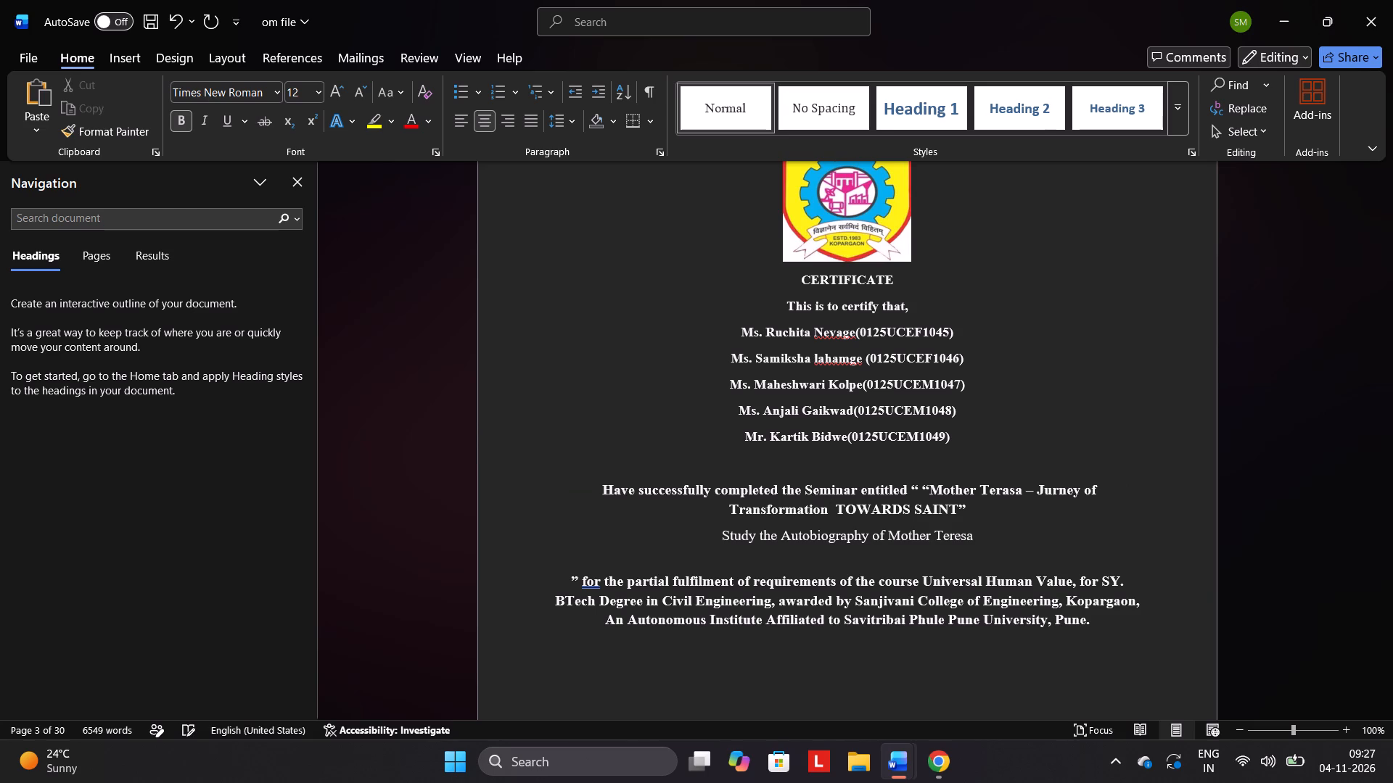
Replace "TOWARDS" in the certificate's seminar title with lowercase "towards".
key("Right")
key("Right")
key("Right")
key("Right")
key("Right")
key("Right")
key("Right")
key("Right")
key("BackSpace")
key("BackSpace")
key("BackSpace")
key("BackSpace")
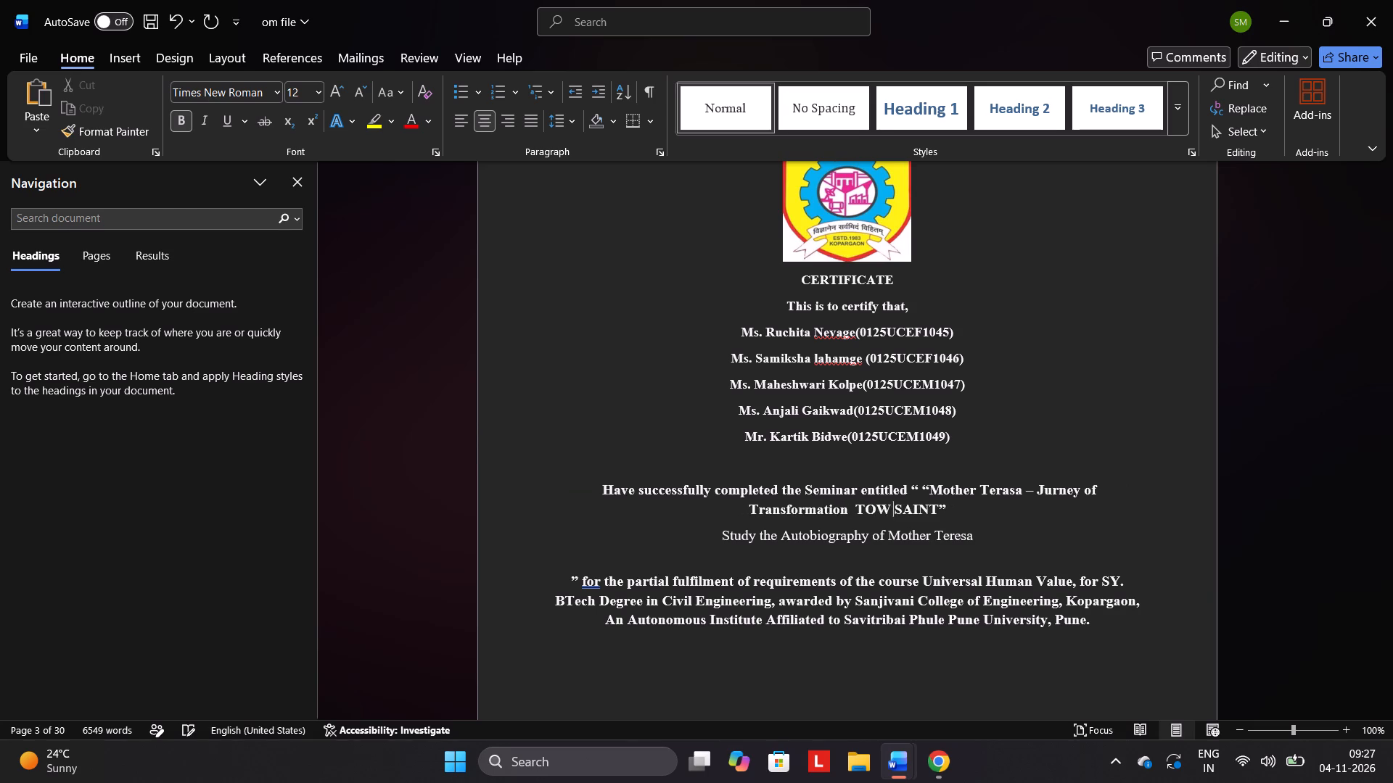
key("BackSpace")
key("BackSpace")
key("BackSpace")
type("to")
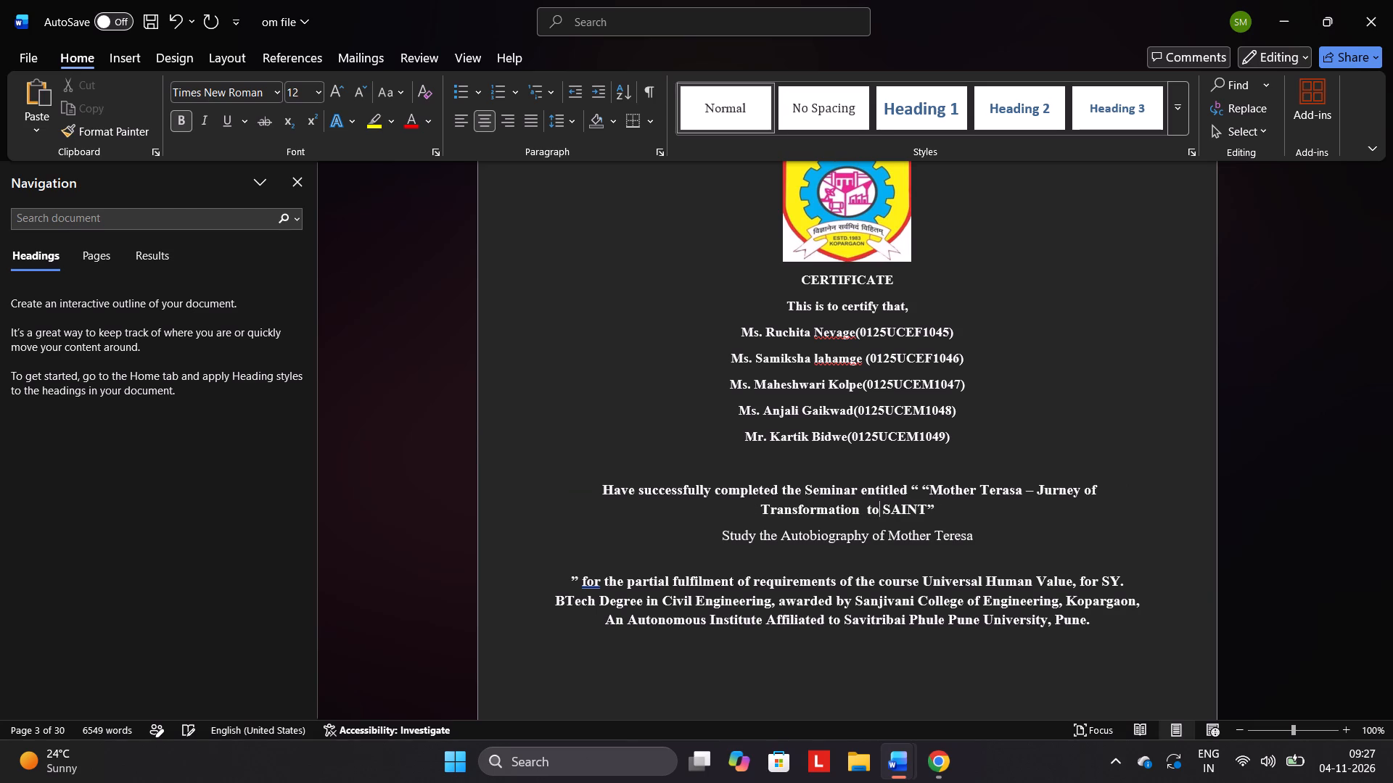
type("wards")
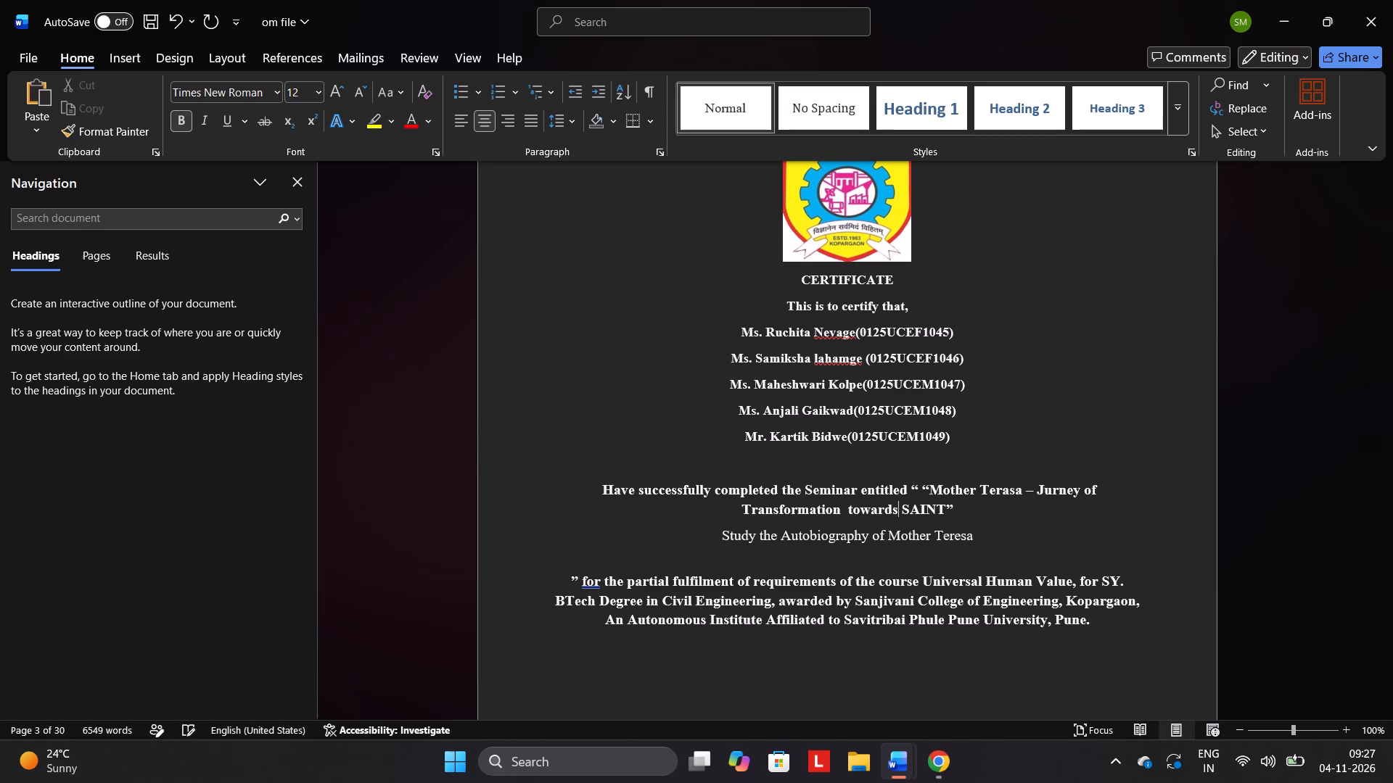
Replace "SAINT" at the end of the certificate's seminar title with lowercase "saint", keeping the closing quotation mark.
key("Right")
key("Right")
key("Right")
key("Right")
key("Right")
key("Right")
key("BackSpace")
key("BackSpace")
key("BackSpace")
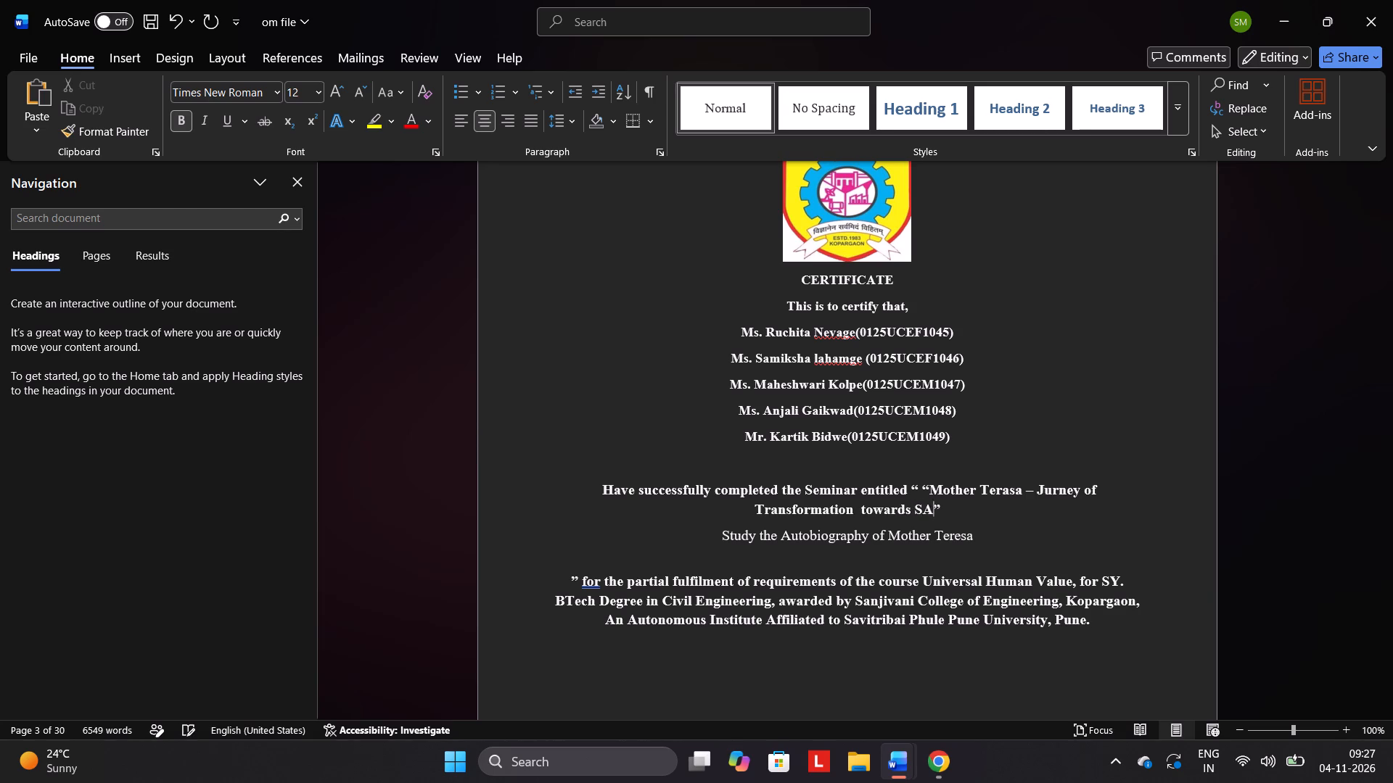
key("BackSpace")
key("BackSpace")
type("saint")
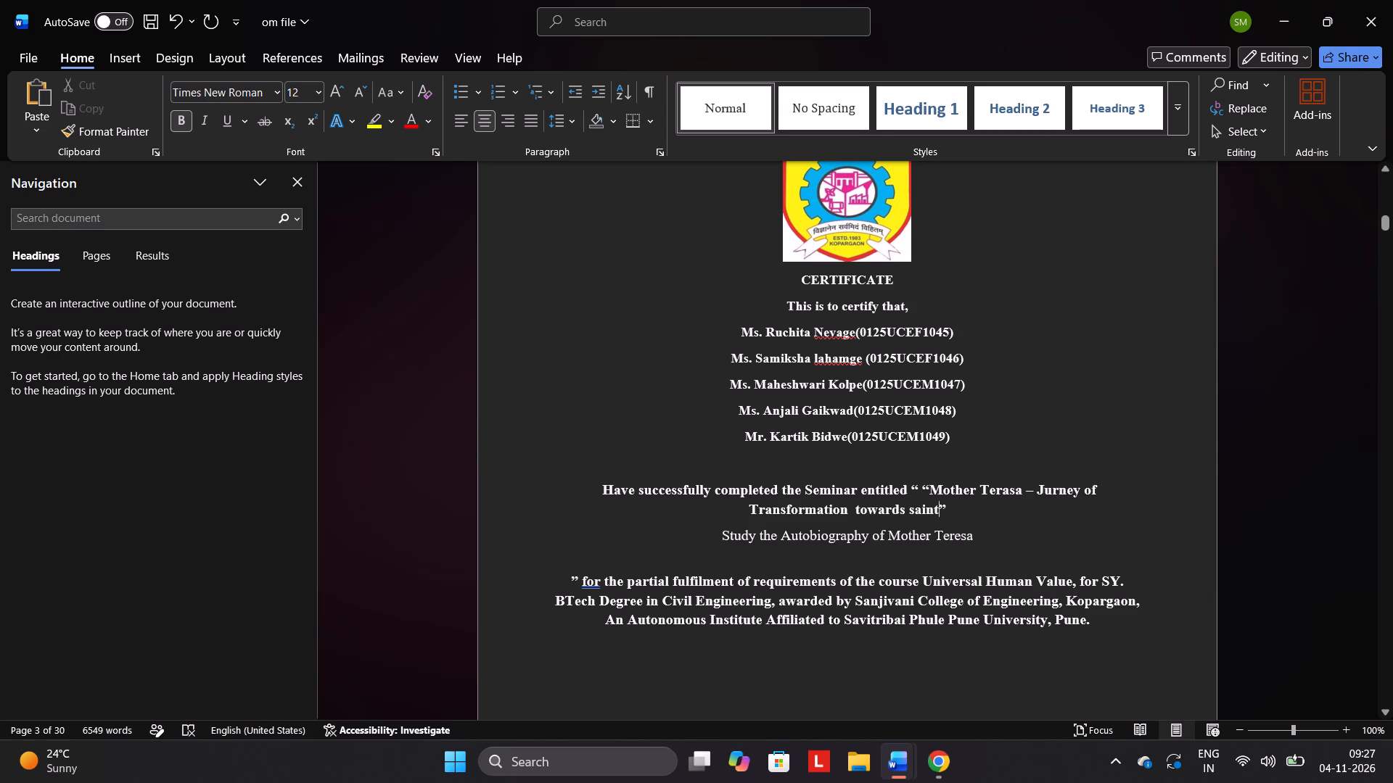
Join the "Study the Autobiography of Mother Teresa" line to the end of the certificate's seminar title paragraph.
left_click(711, 542)
key("BackSpace")
key("BackSpace")
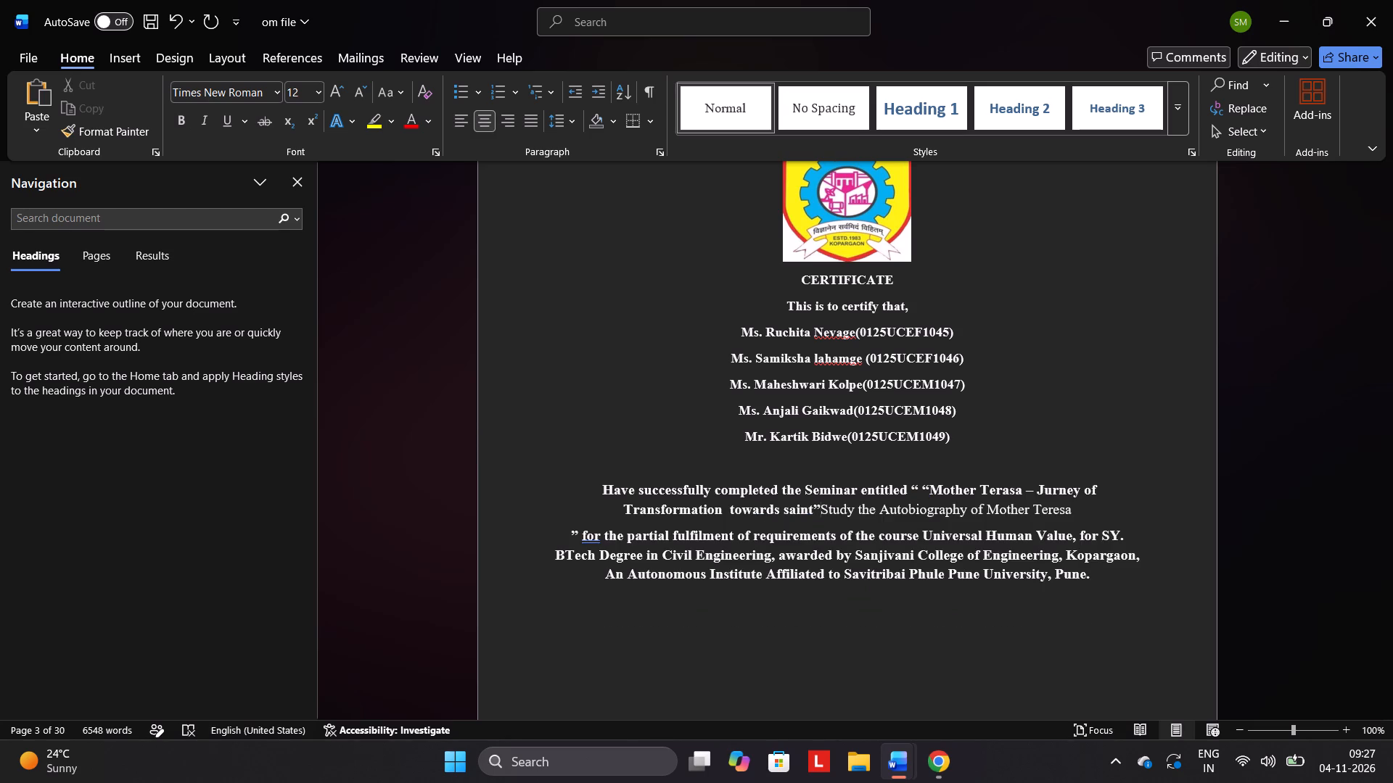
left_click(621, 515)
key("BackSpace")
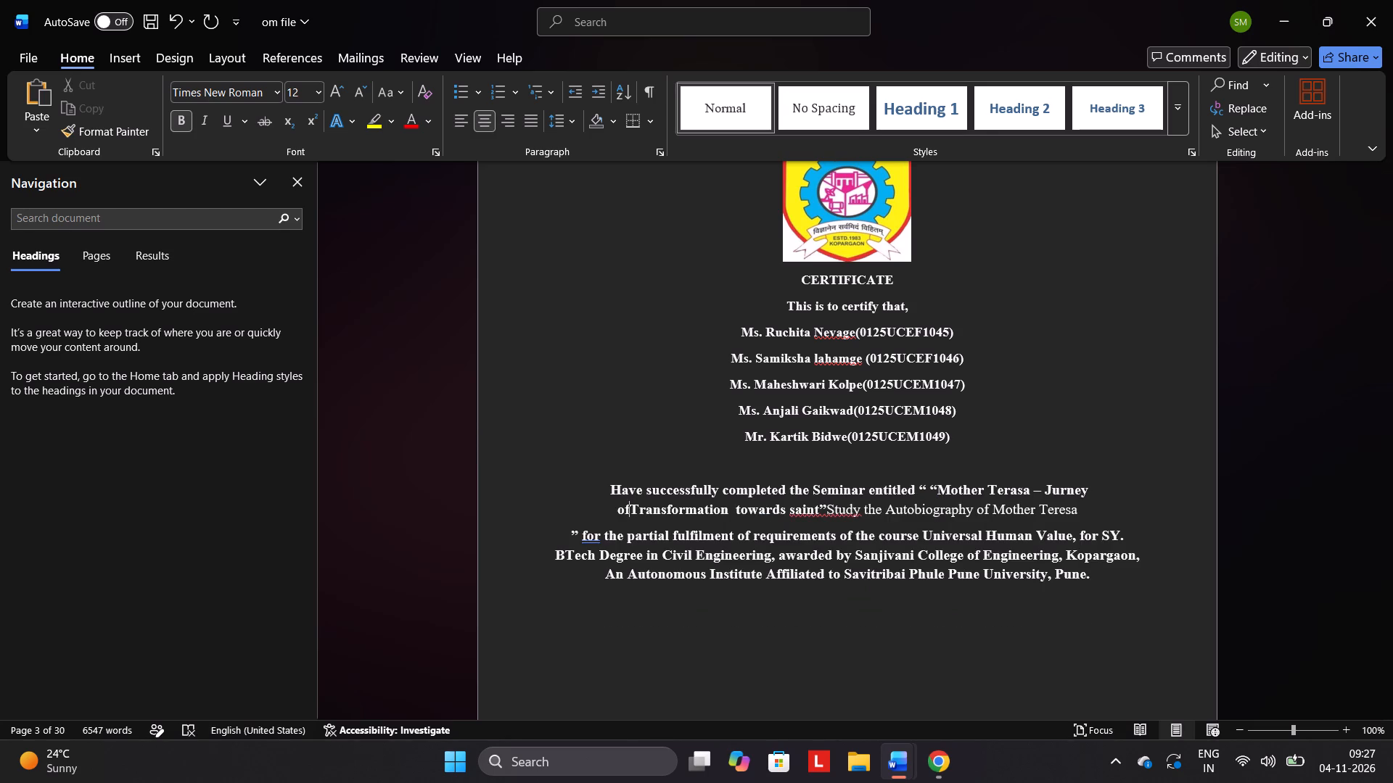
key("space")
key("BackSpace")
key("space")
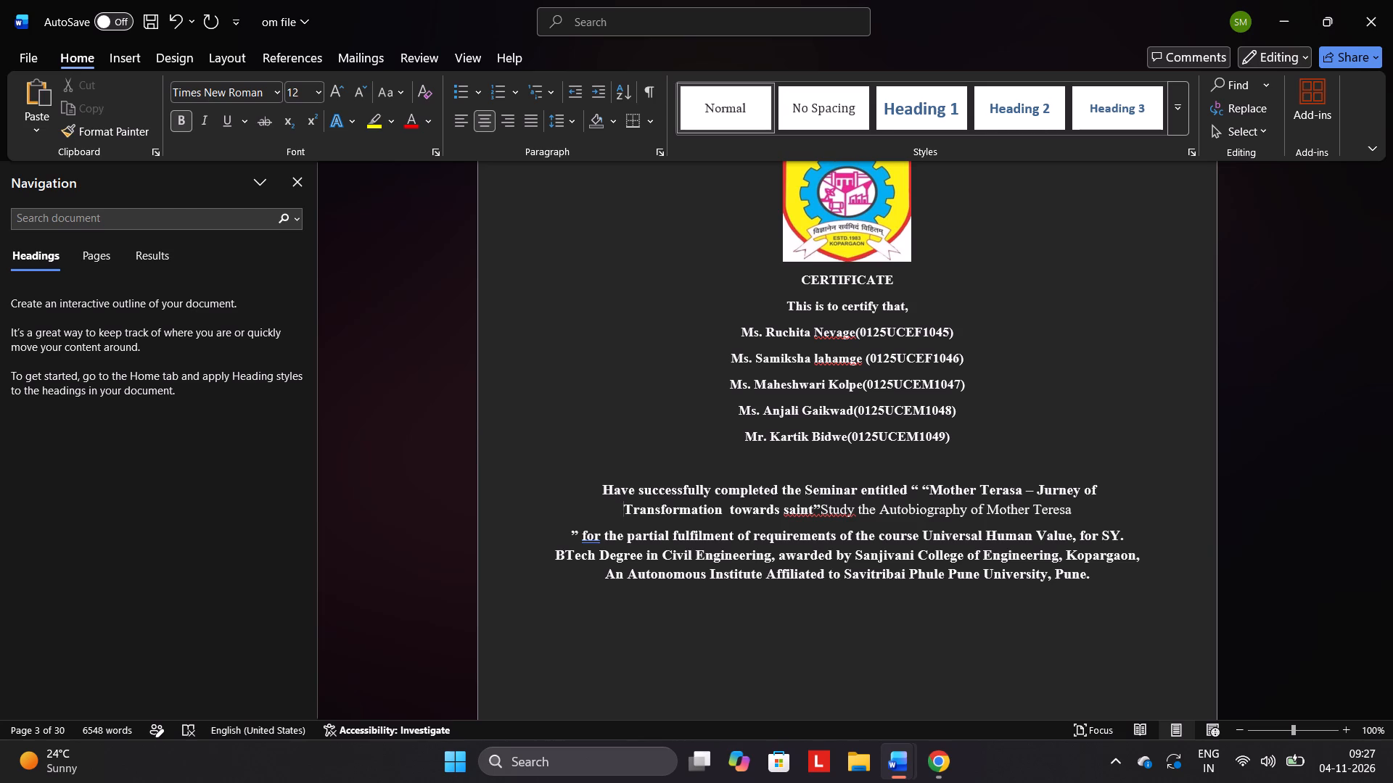
Delete the stray quotation mark before "for the partial fulfilment" and join that paragraph onto the seminar title text.
left_click(580, 537)
key("BackSpace")
key("BackSpace")
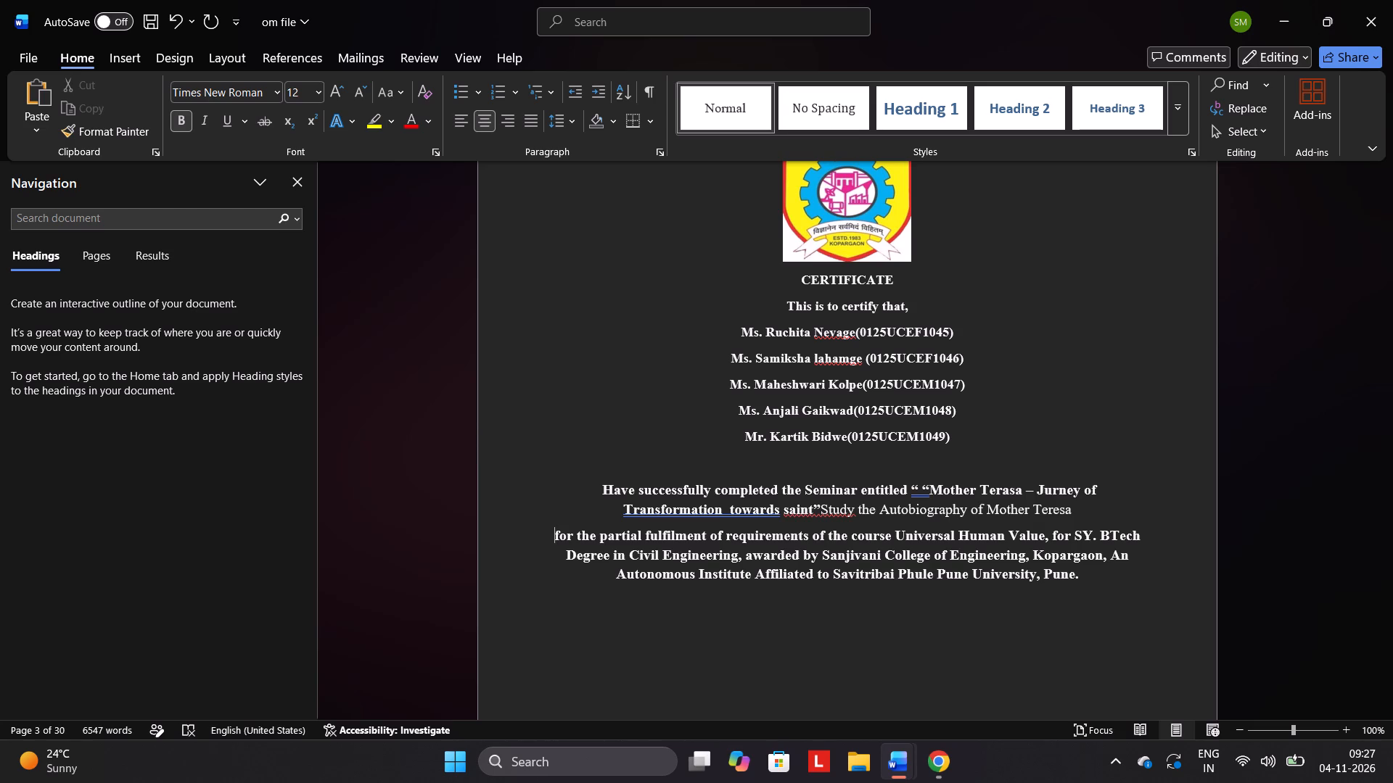
key("BackSpace")
key("BackSpace")
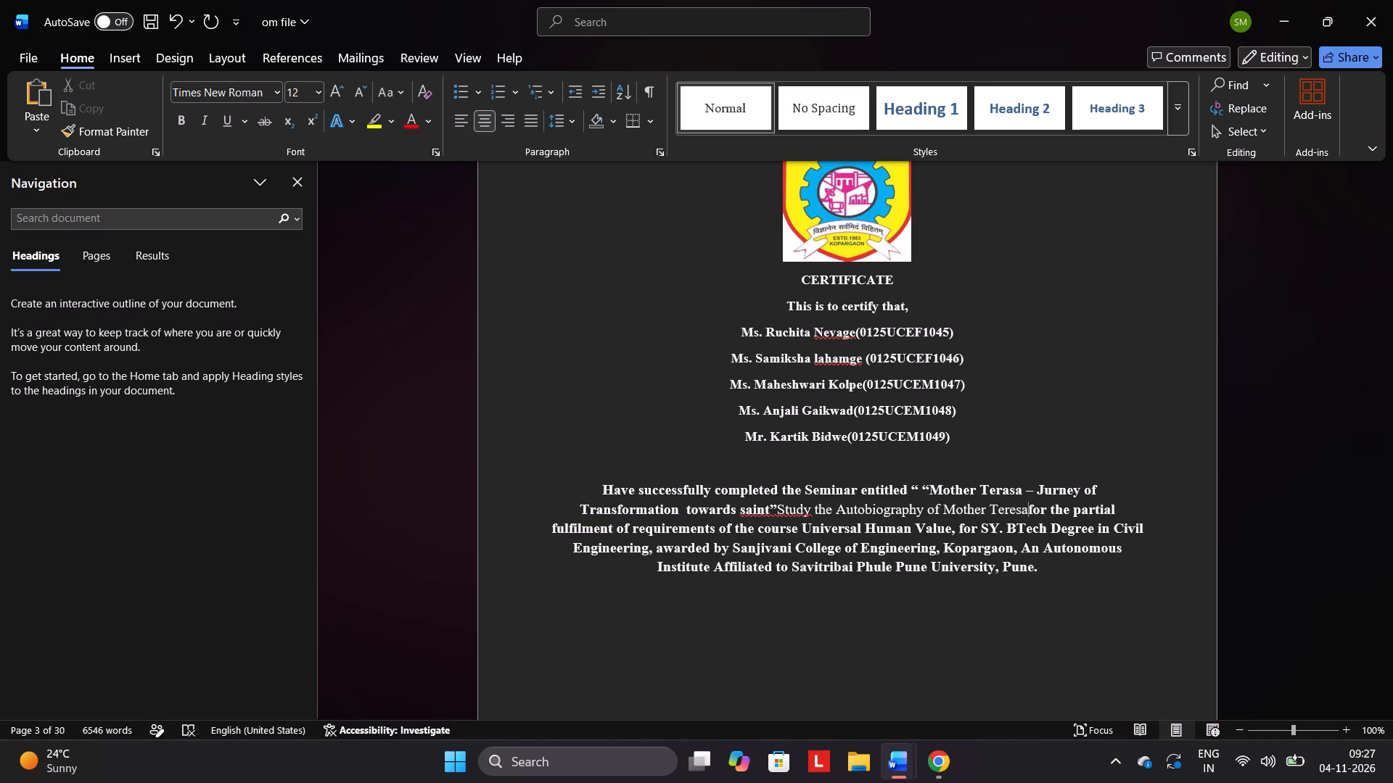
Insert the missing spaces before "Study the Autobiography" and before "for the partial" in the certificate paragraph.
left_click(776, 508)
key("space")
key("space")
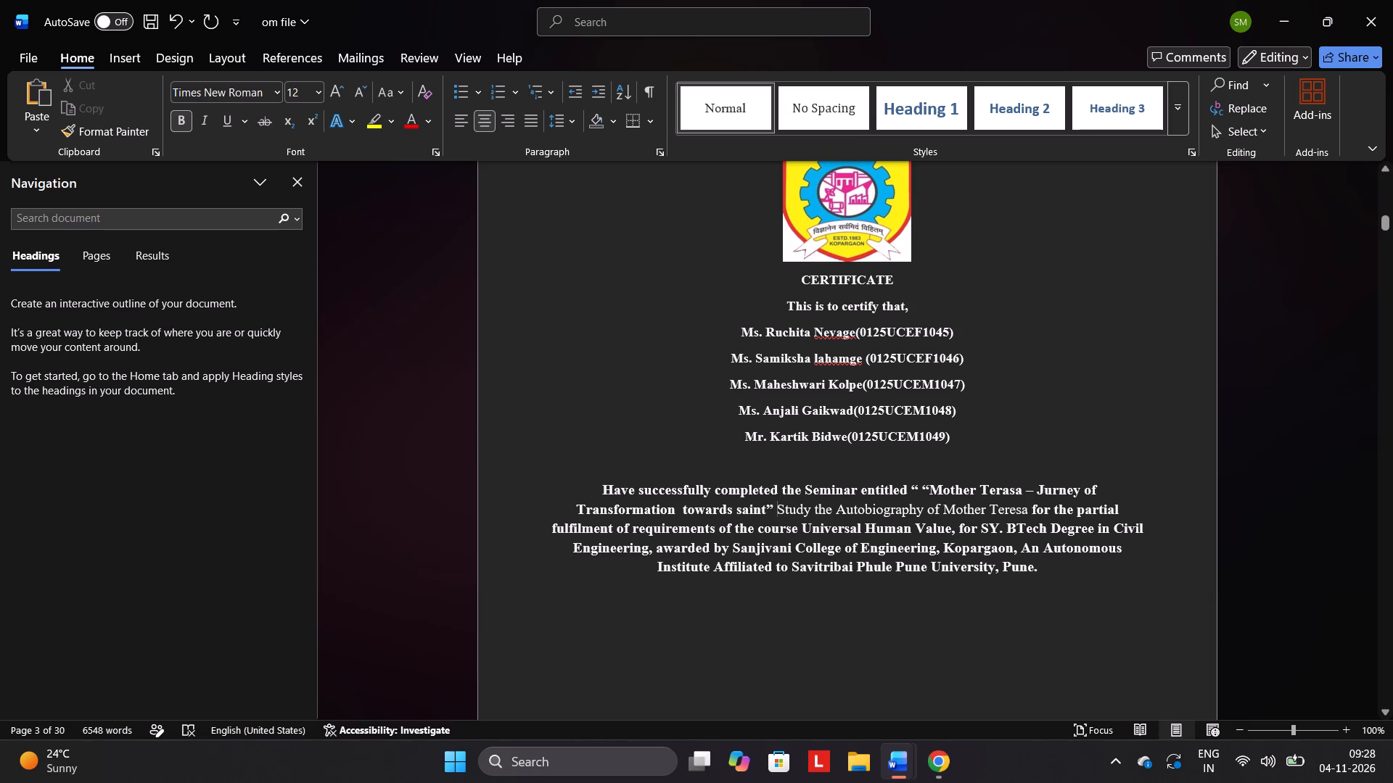
Delete the extra opening quotation mark after "Seminar entitled" in the certificate paragraph.
left_click(919, 486)
key("BackSpace")
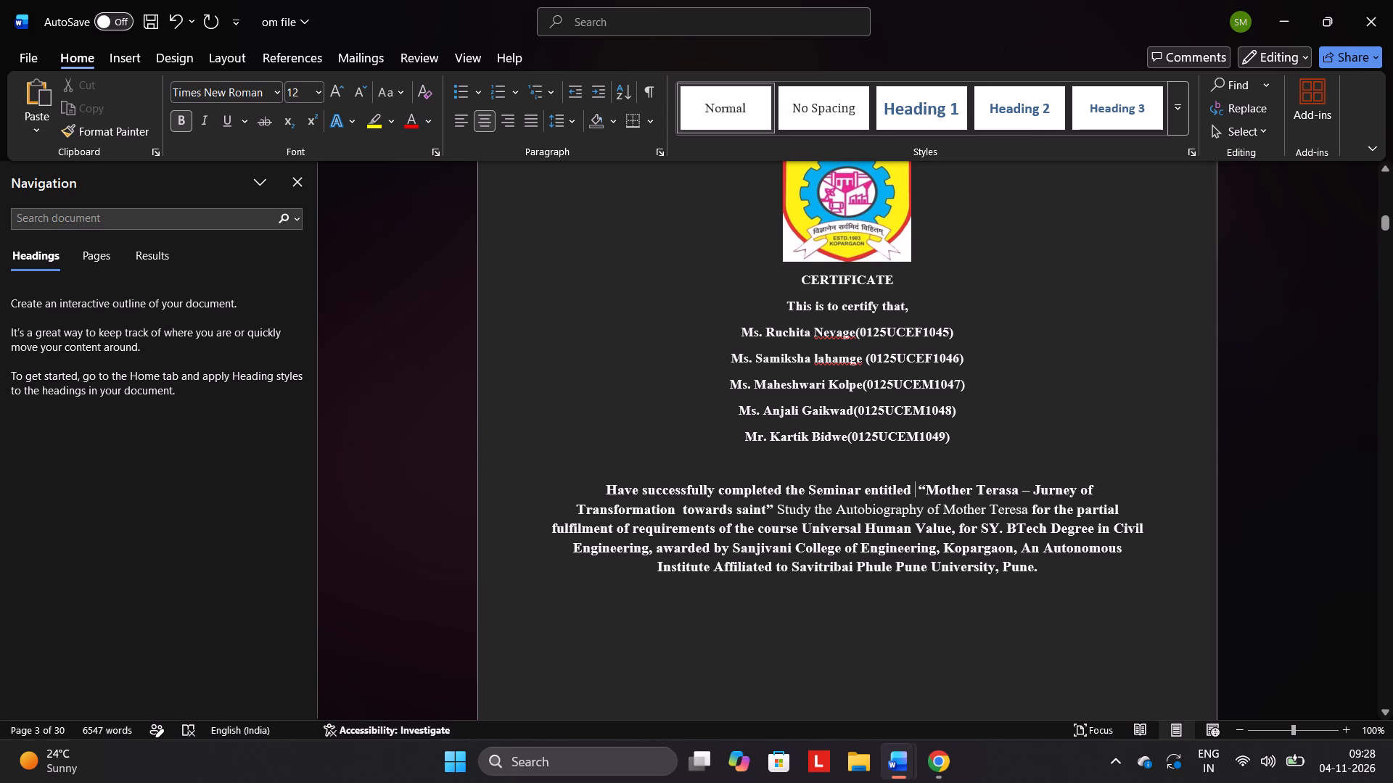
Set the font size of the second certificate on page 6, from its heading through the student table and signature block, to 12.
scroll(816, 622, "down", 1)
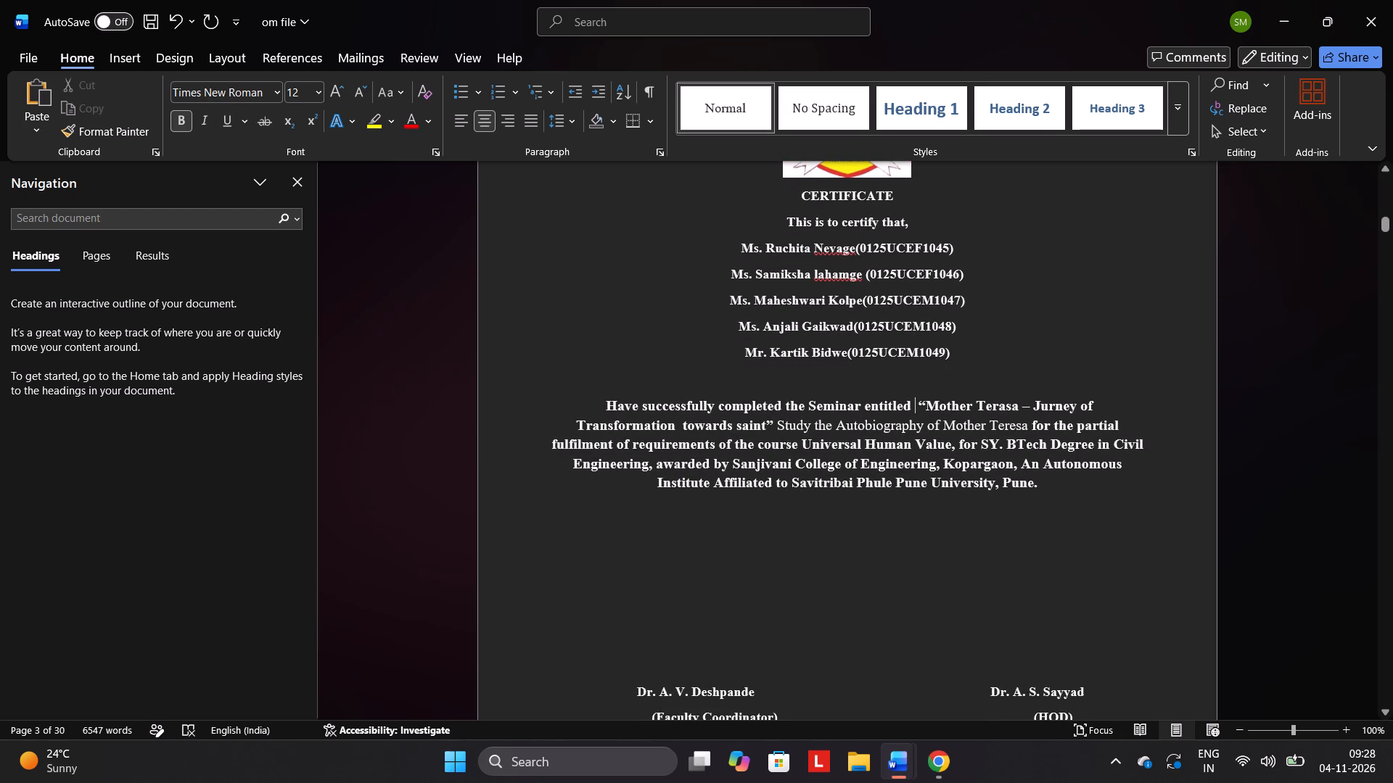
scroll(816, 622, "down", 1)
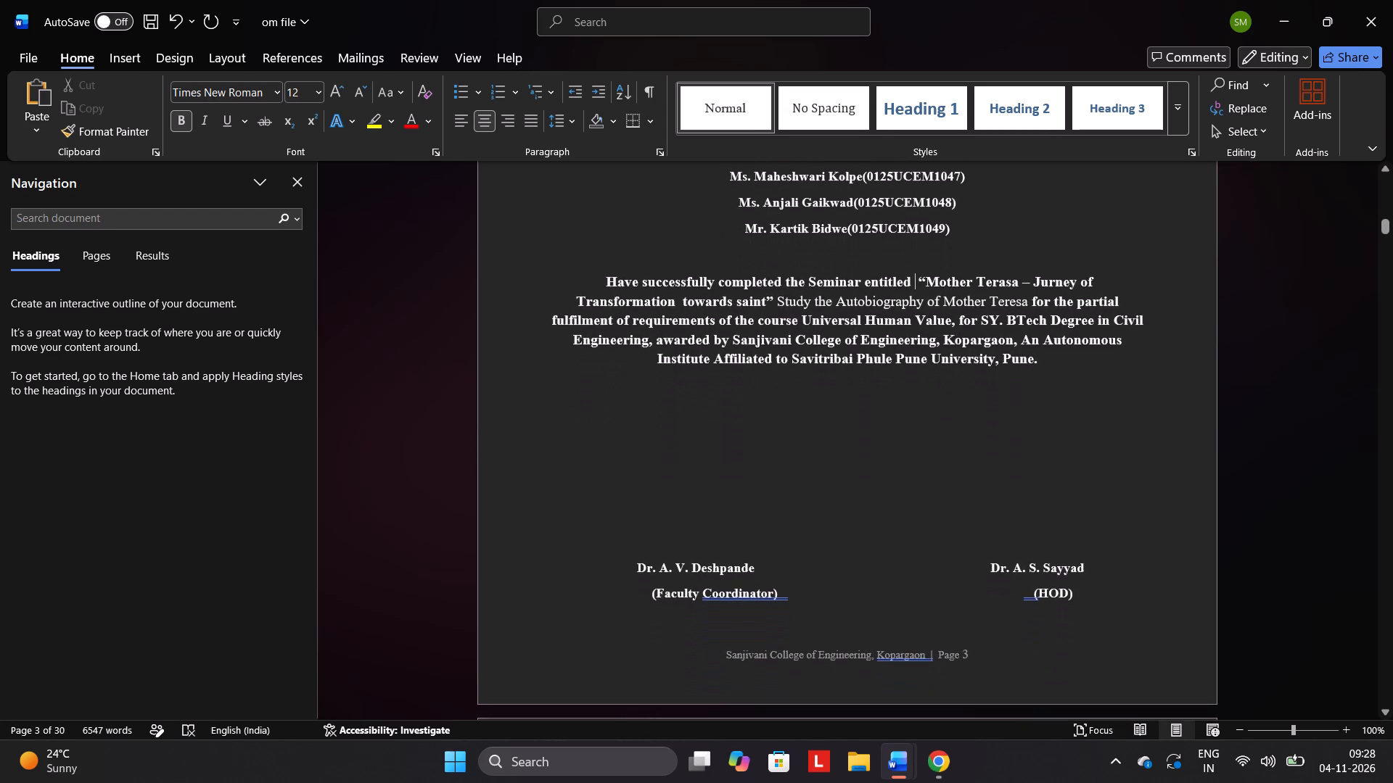
scroll(816, 622, "down", 2)
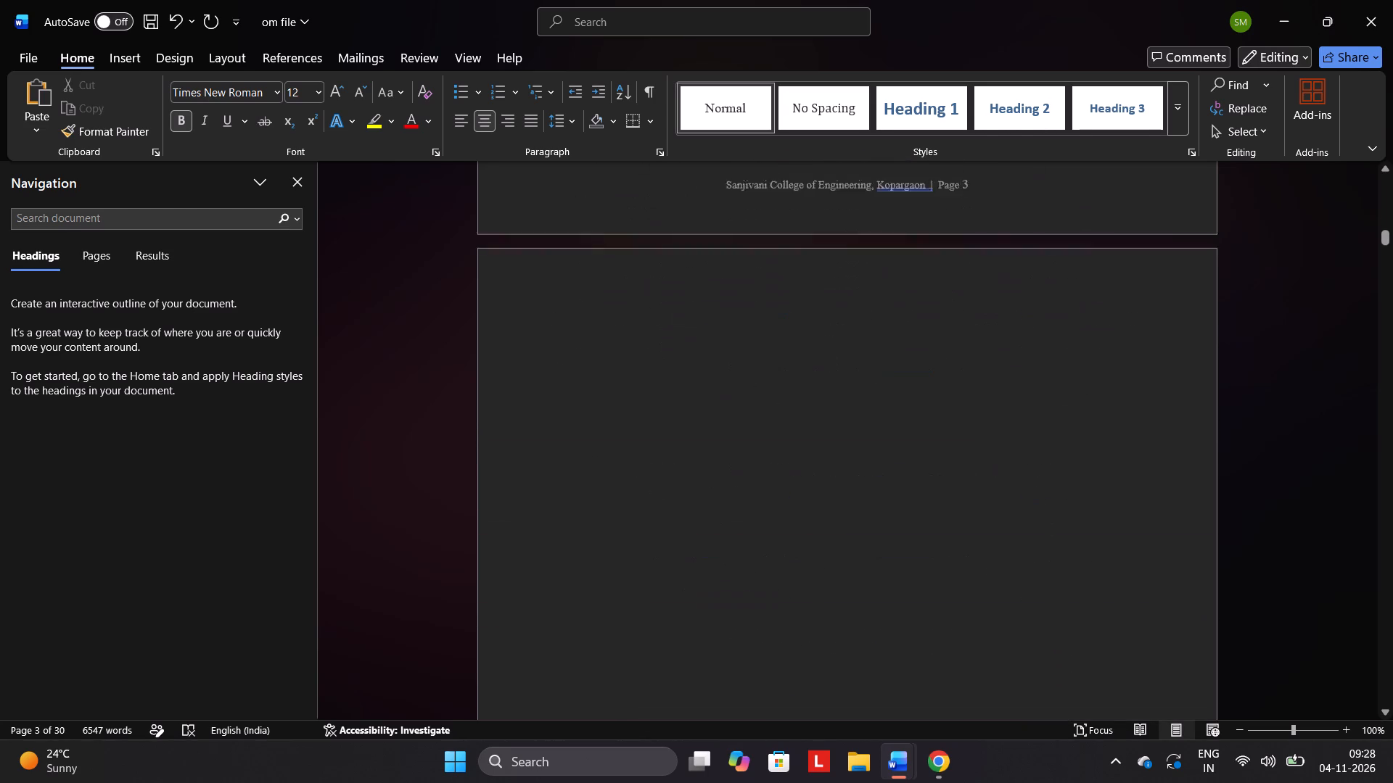
scroll(816, 622, "down", 6)
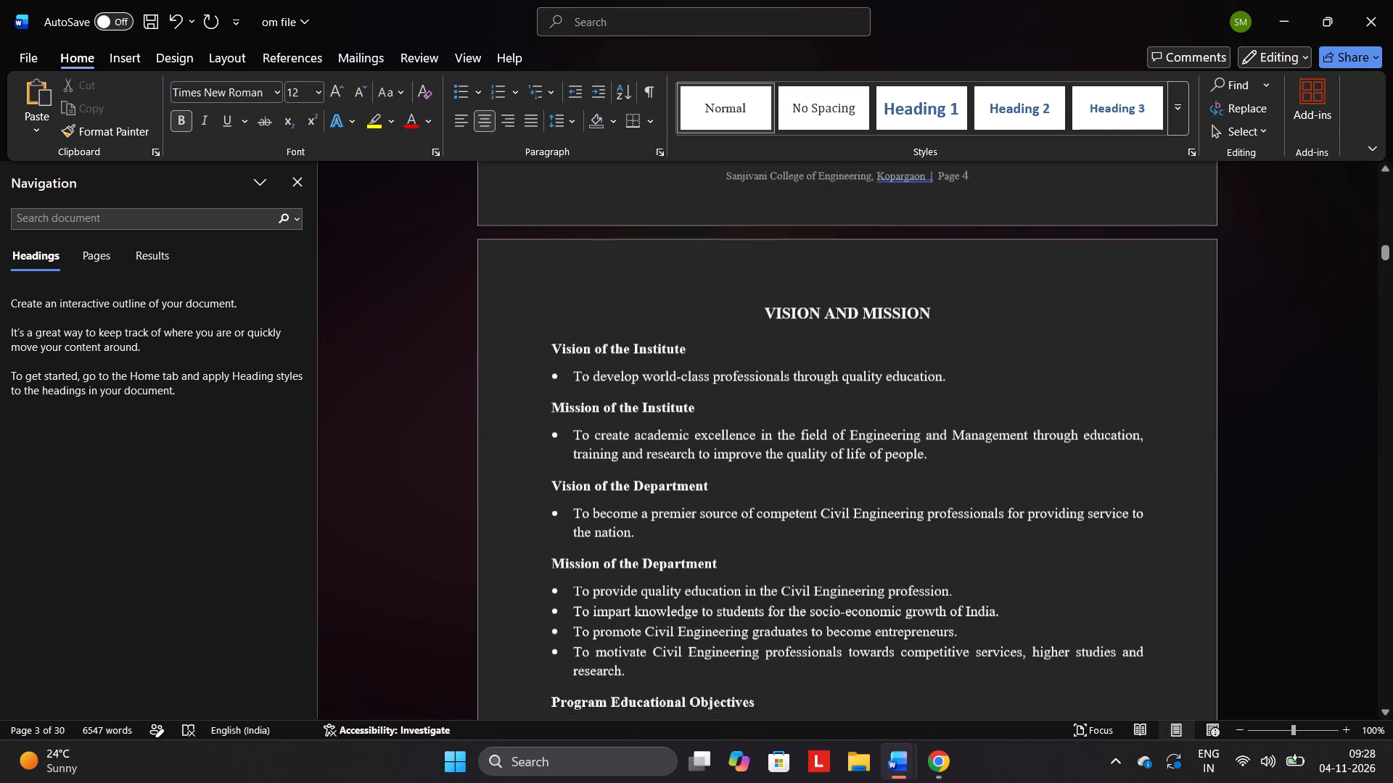
scroll(816, 622, "down", 2)
scroll(816, 622, "up", 1)
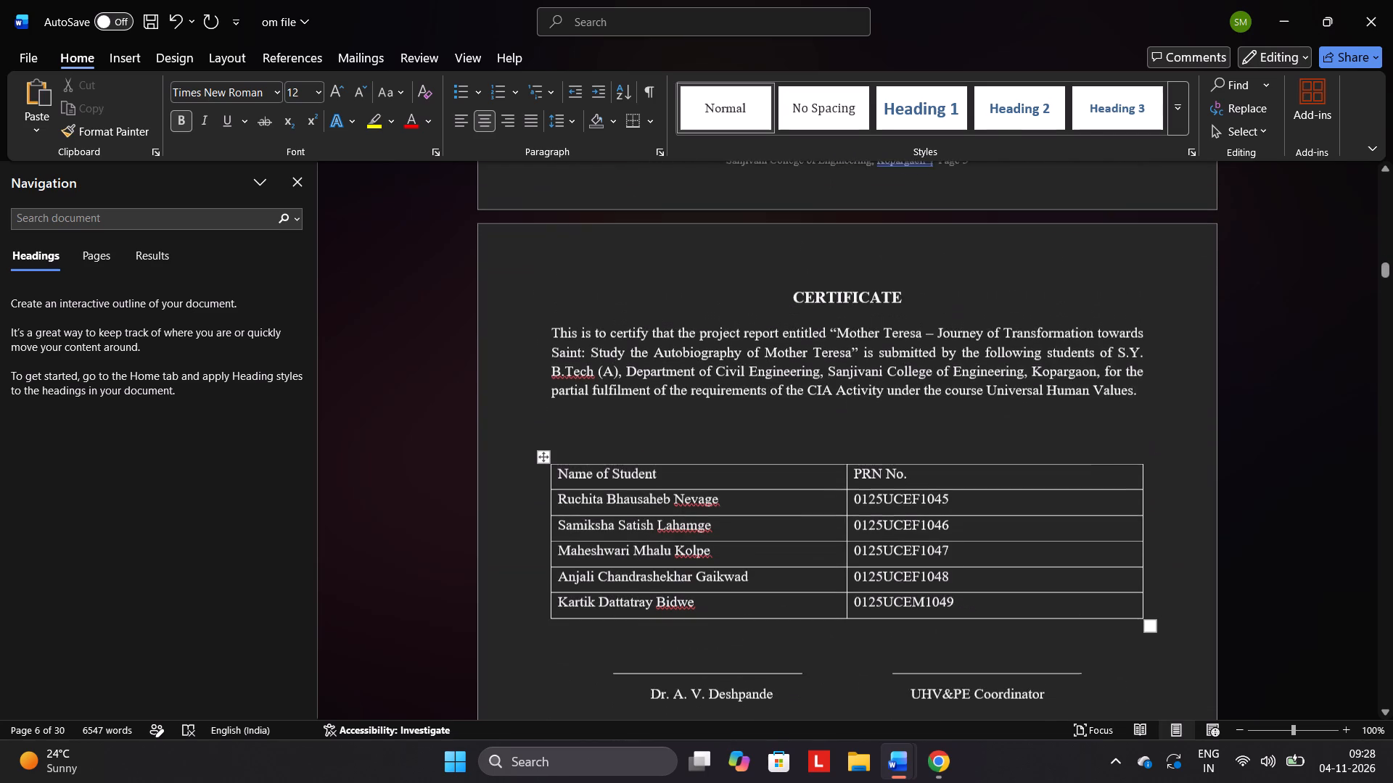
scroll(816, 622, "up", 1)
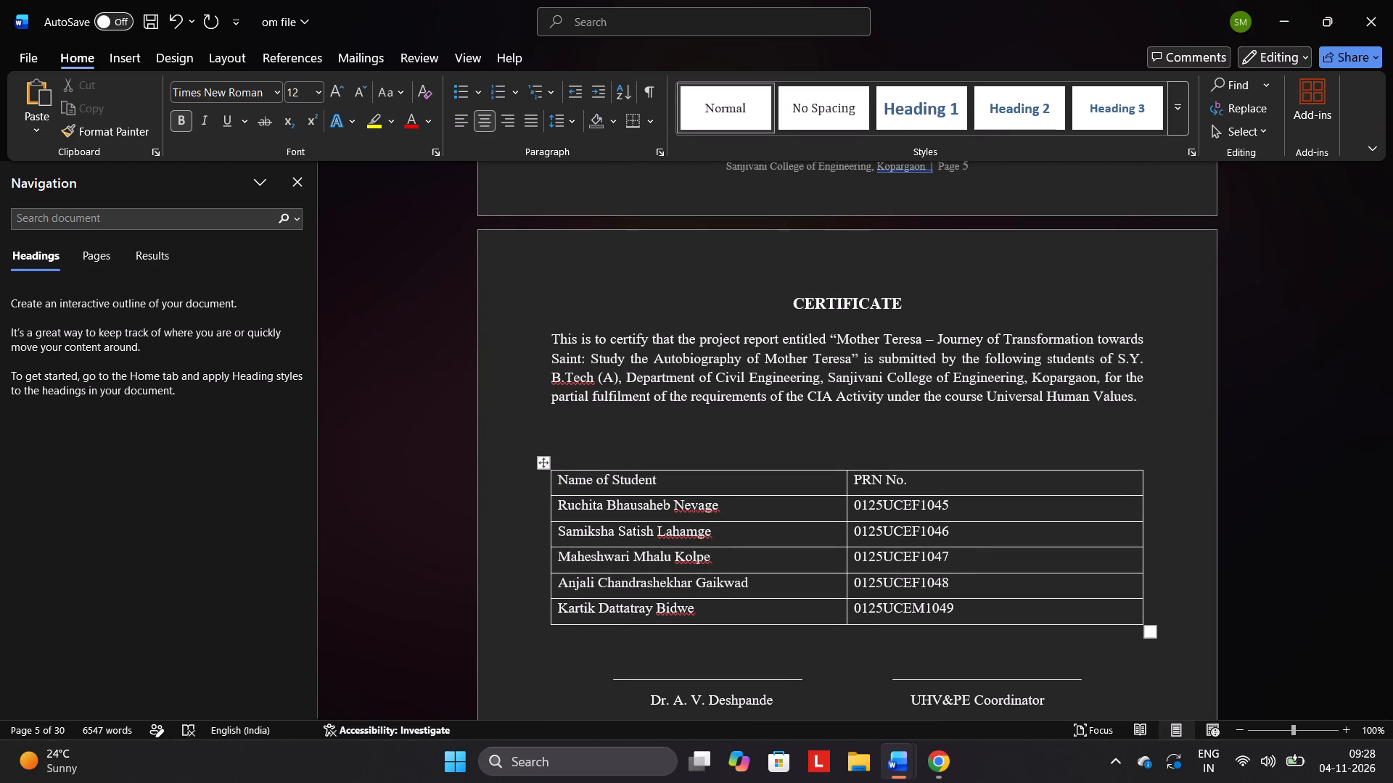
scroll(816, 622, "up", 7)
scroll(816, 622, "right", 1)
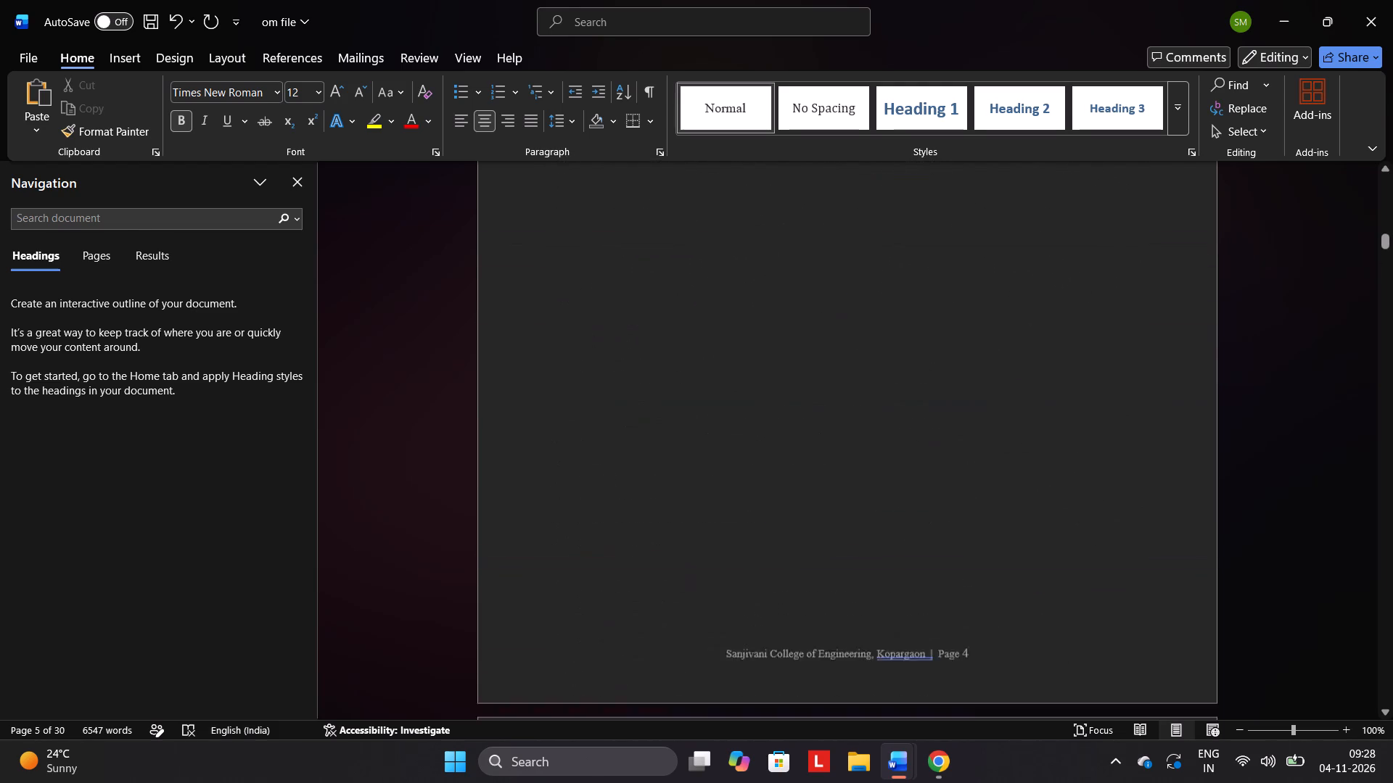
scroll(816, 622, "right", 1)
scroll(816, 622, "down", 1)
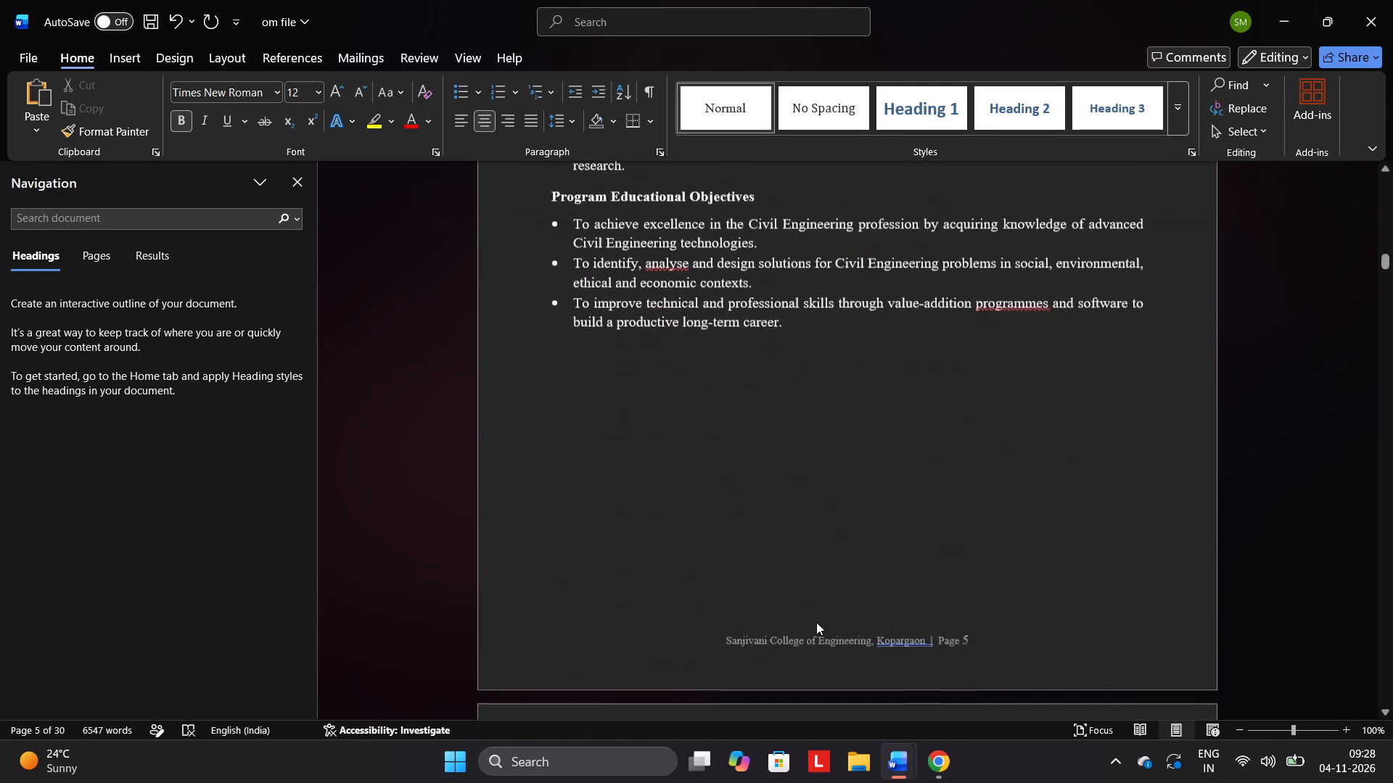
scroll(816, 622, "down", 3)
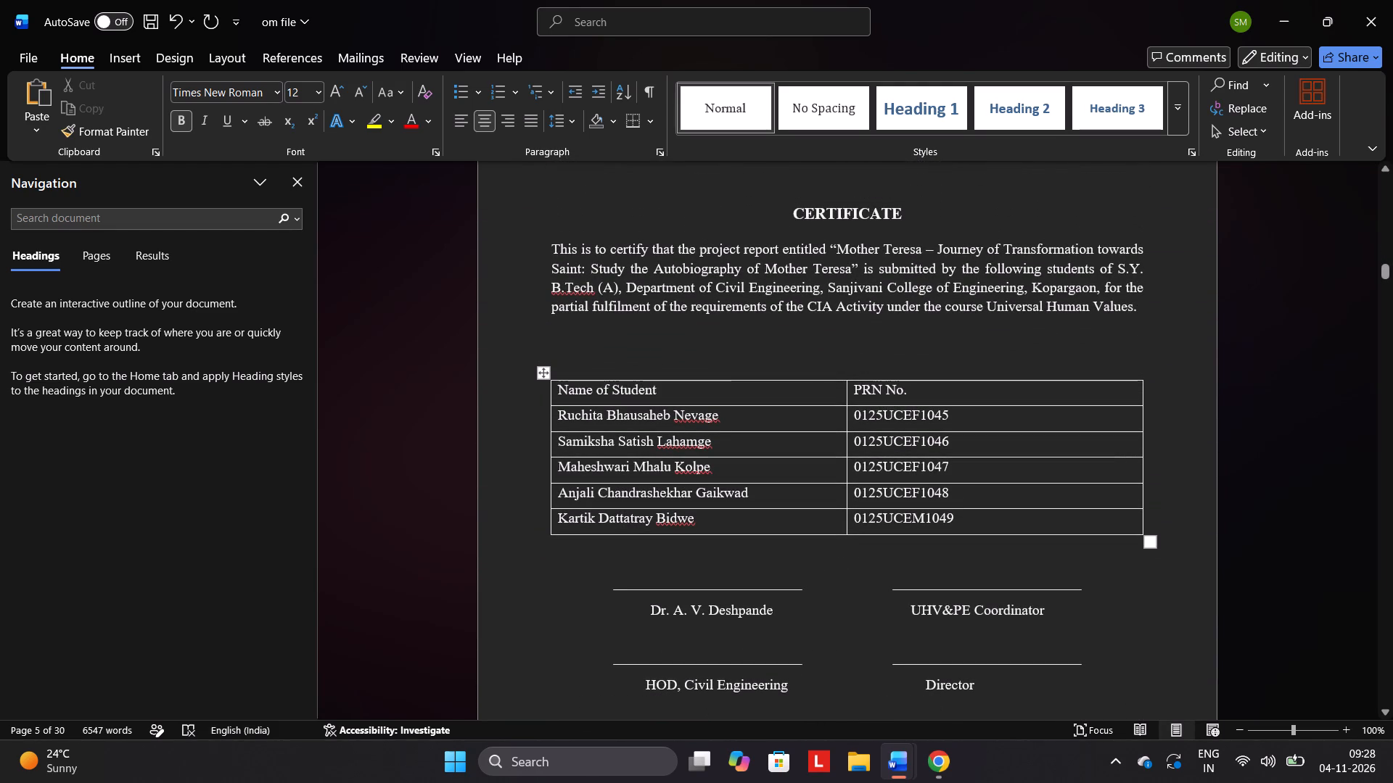
left_click_drag(598, 207, 734, 228)
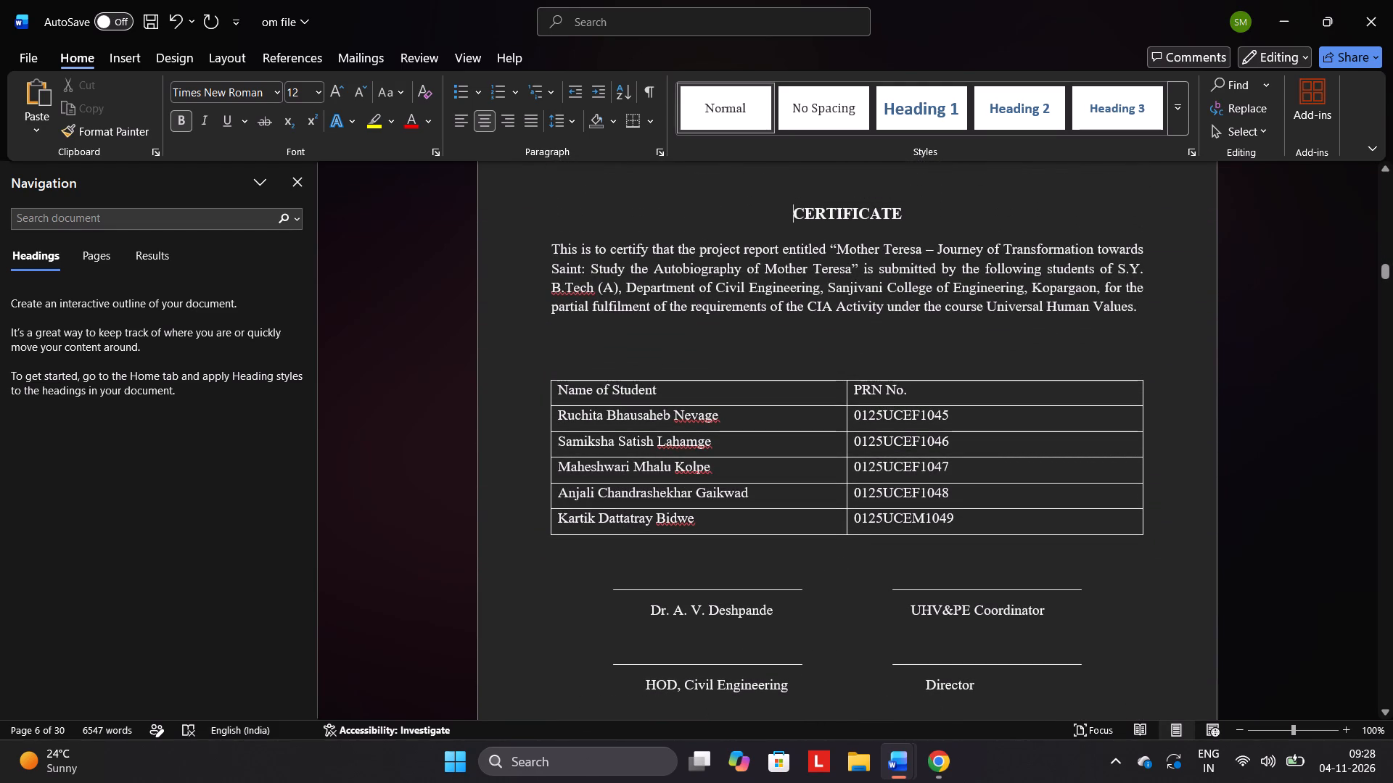
left_click_drag(734, 228, 1068, 708)
left_click(1205, 657)
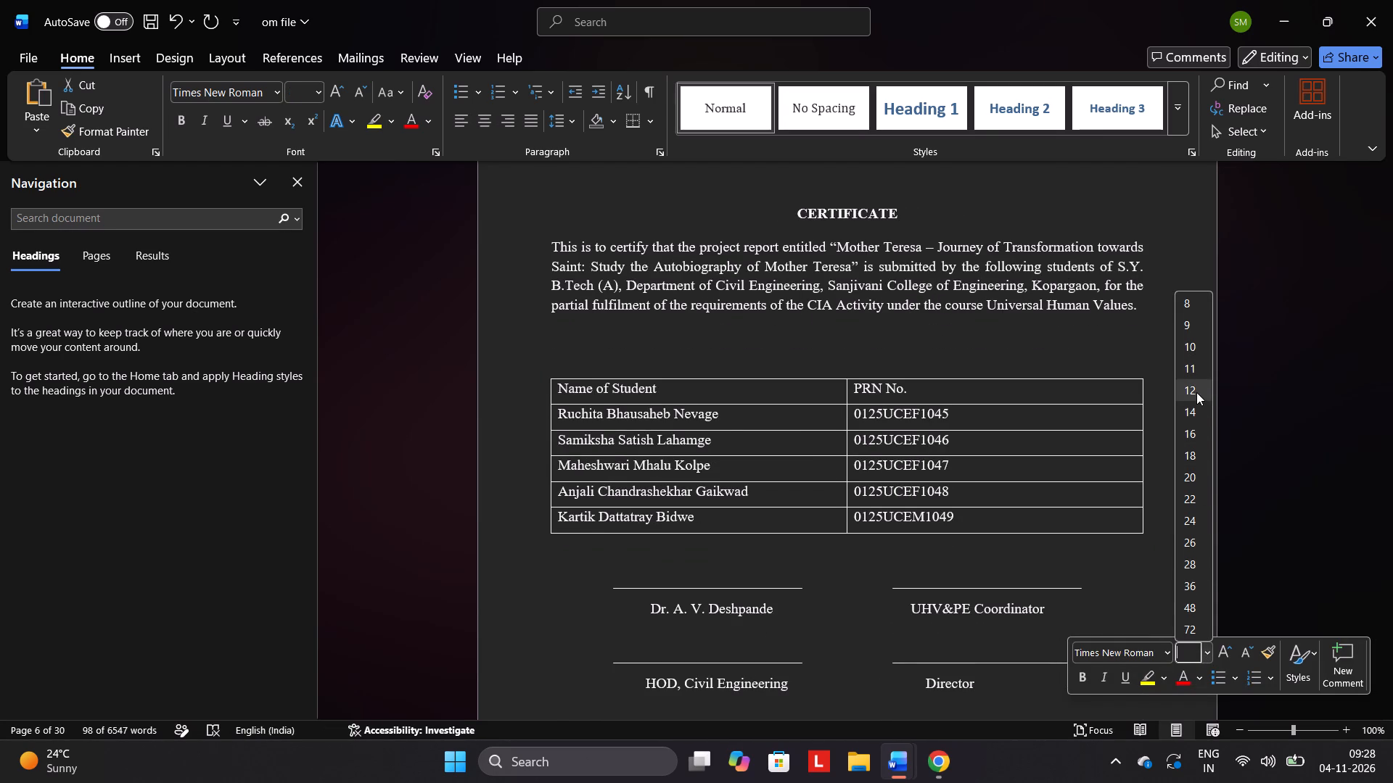
left_click(1196, 392)
left_click(1061, 350)
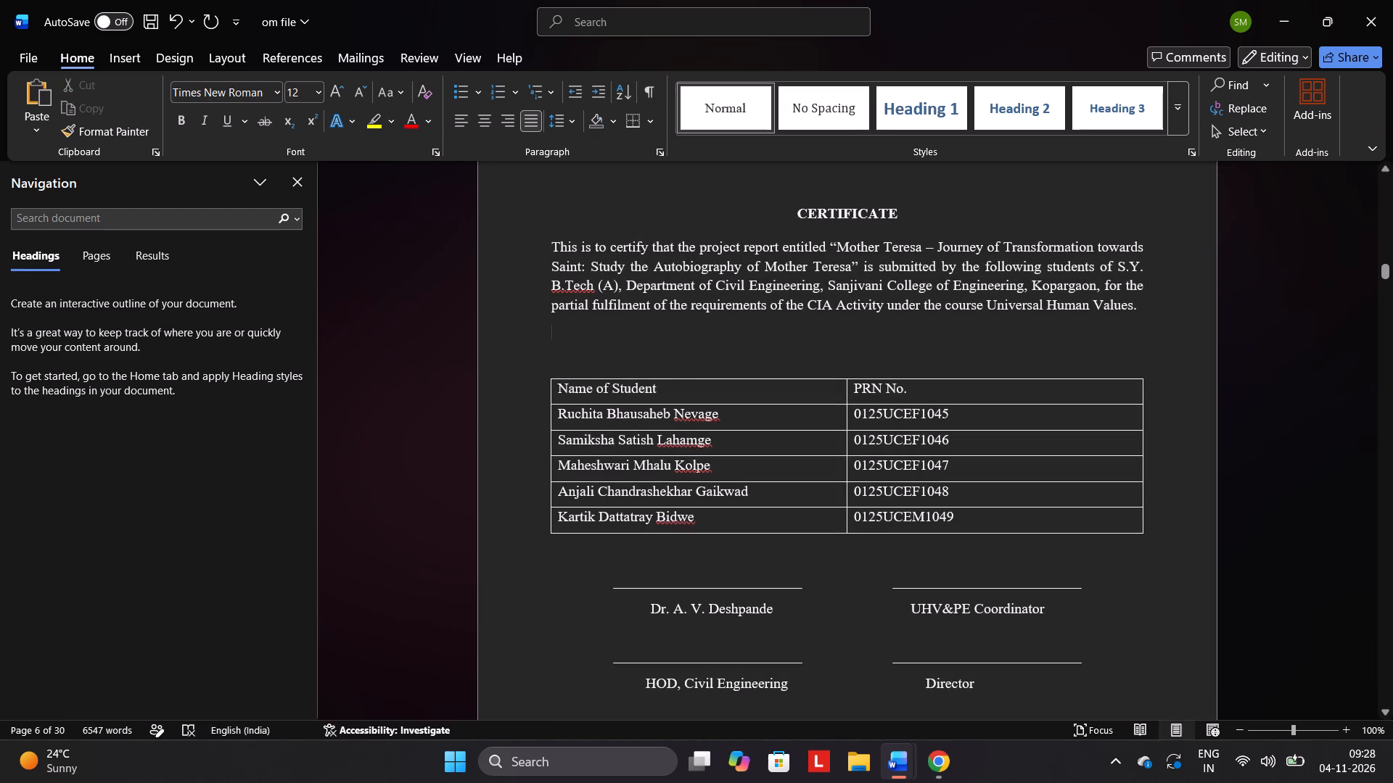
Set the font size of all entries on the CONTENTS page, from Abstract to References, to 12.
scroll(845, 594, "down", 1)
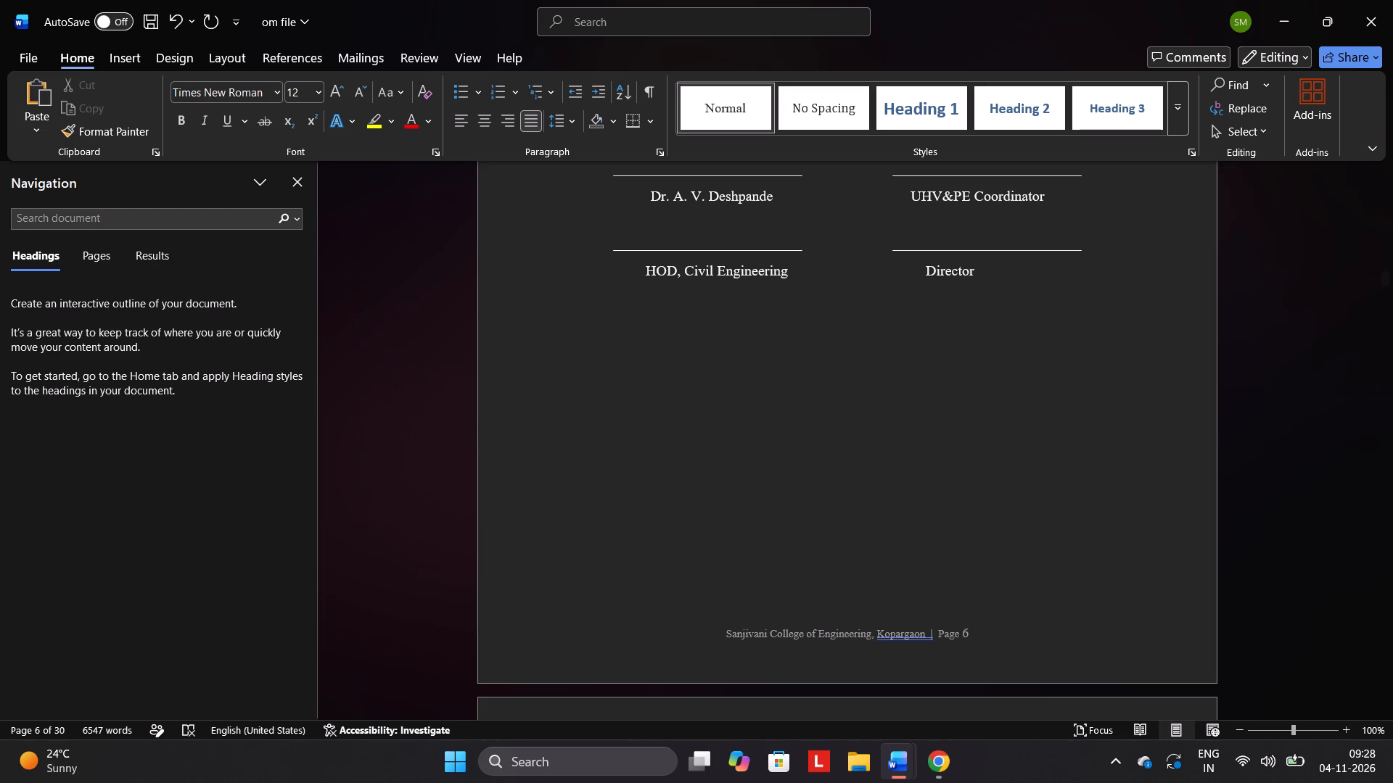
scroll(845, 594, "down", 8)
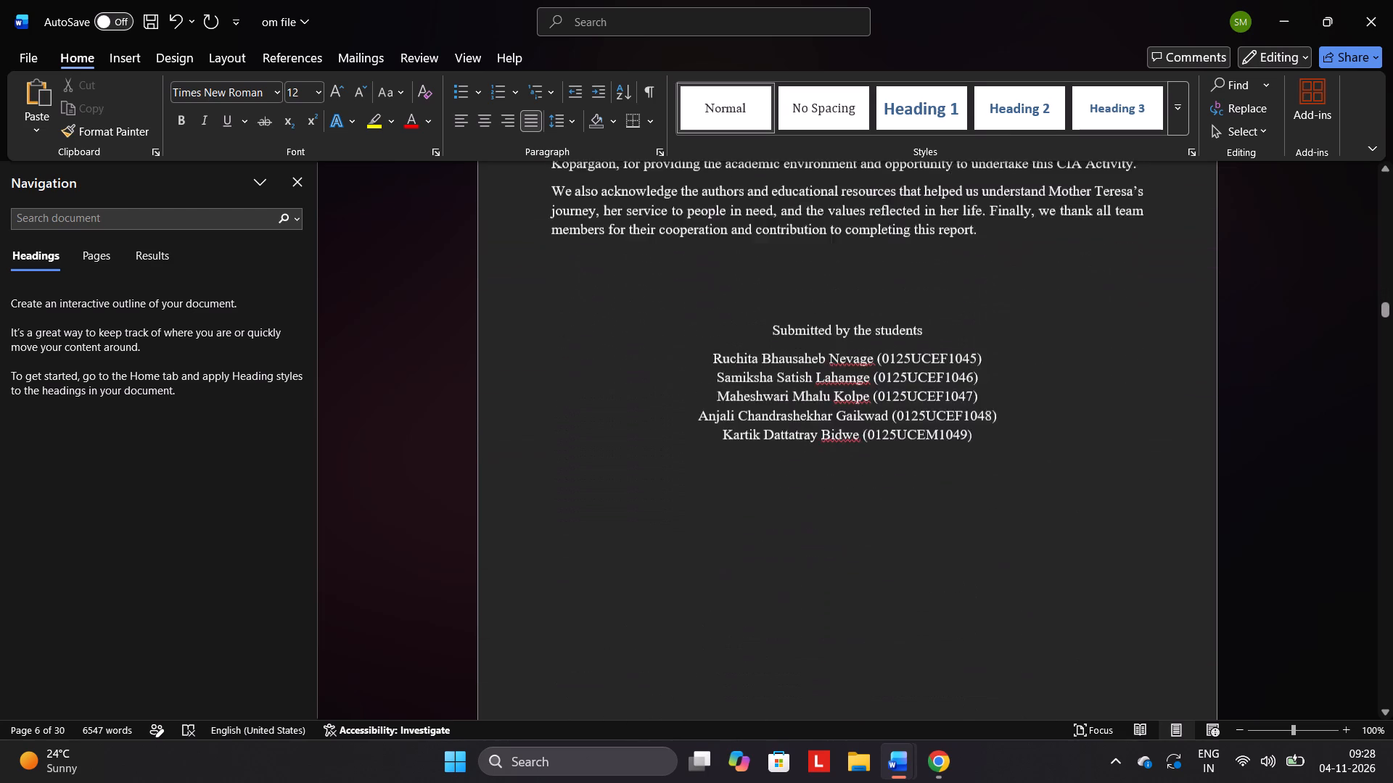
scroll(845, 594, "down", 4)
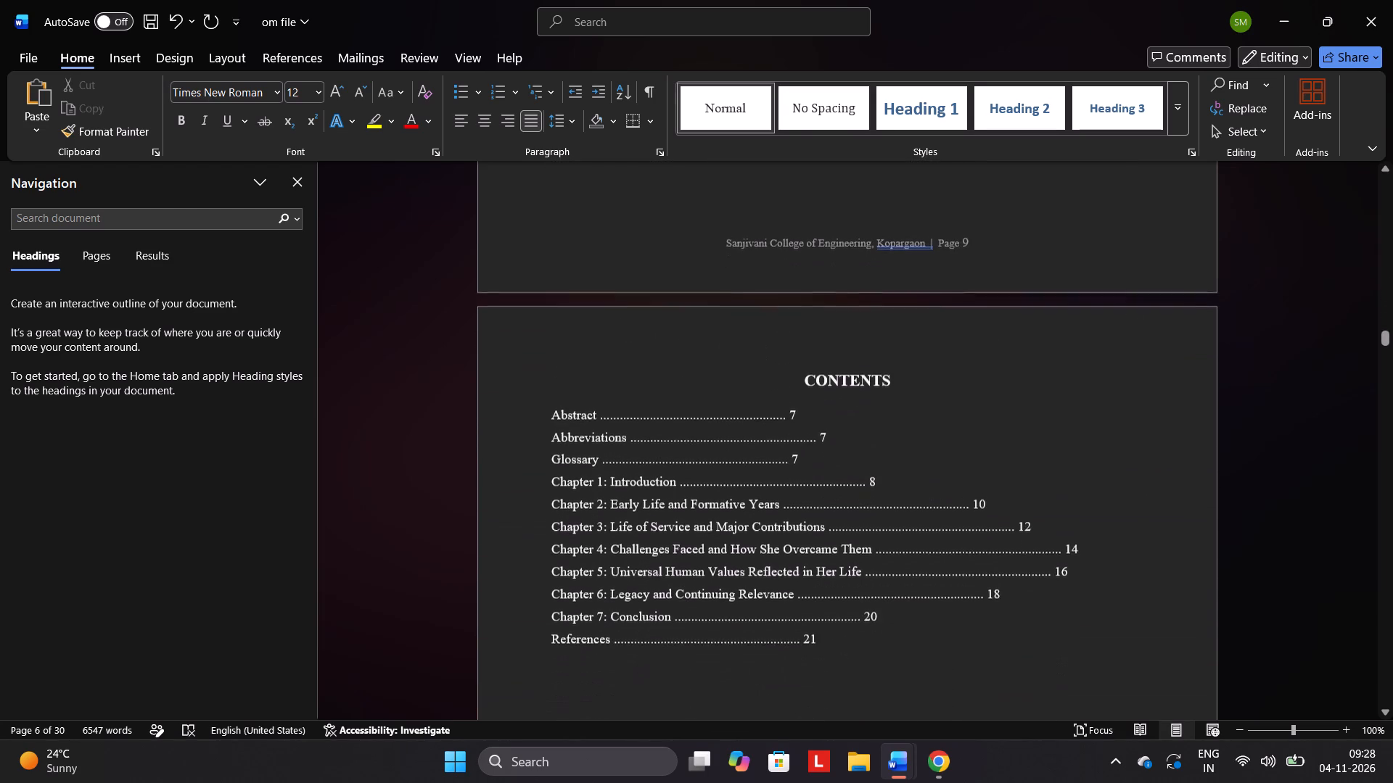
scroll(845, 594, "down", 1)
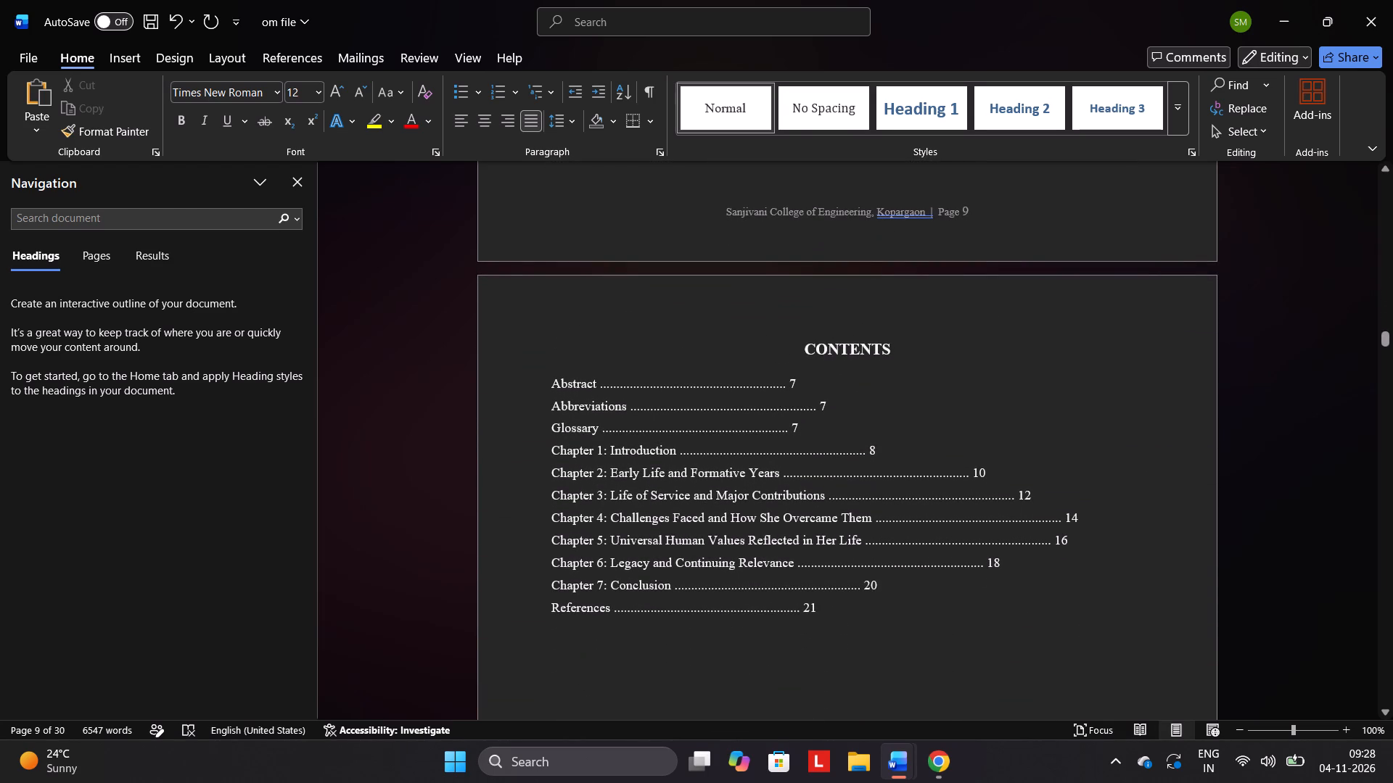
left_click_drag(543, 382, 844, 667)
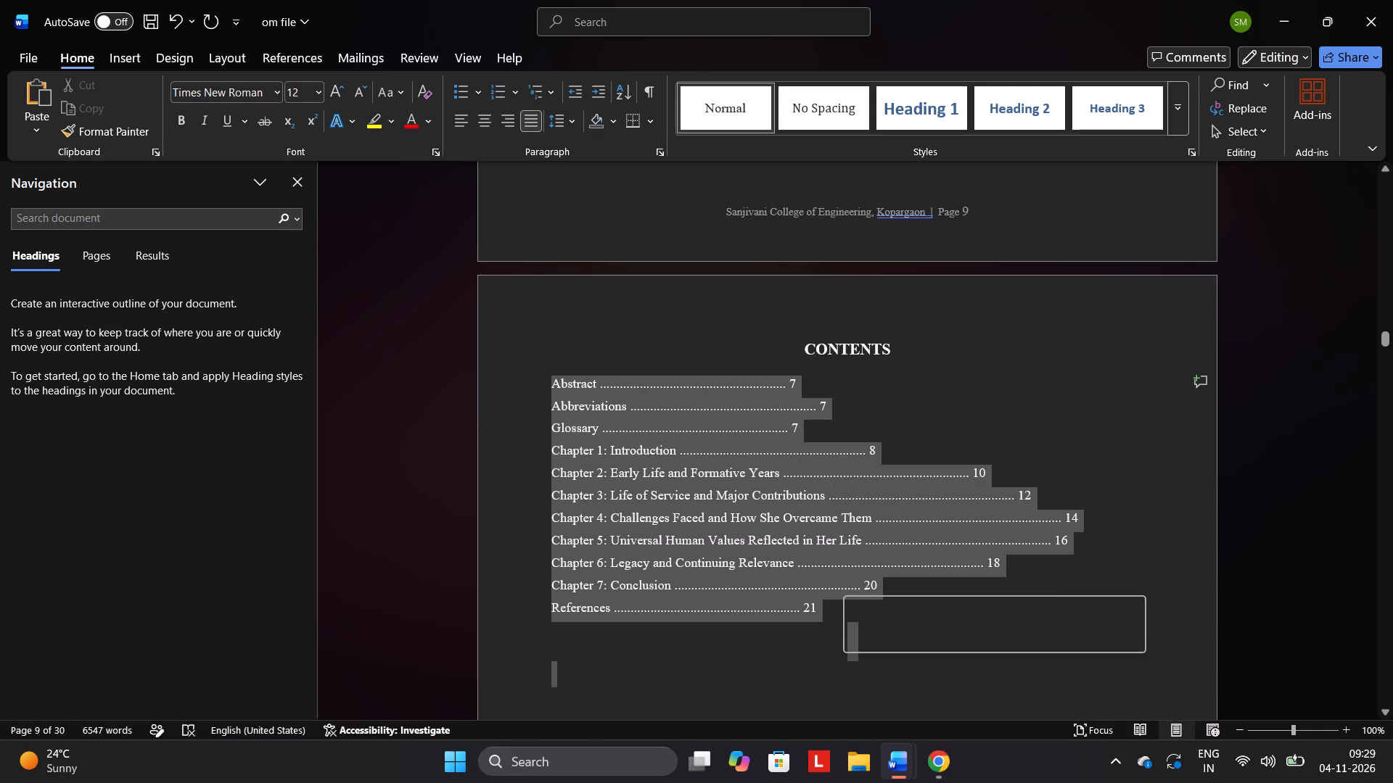
left_click(980, 610)
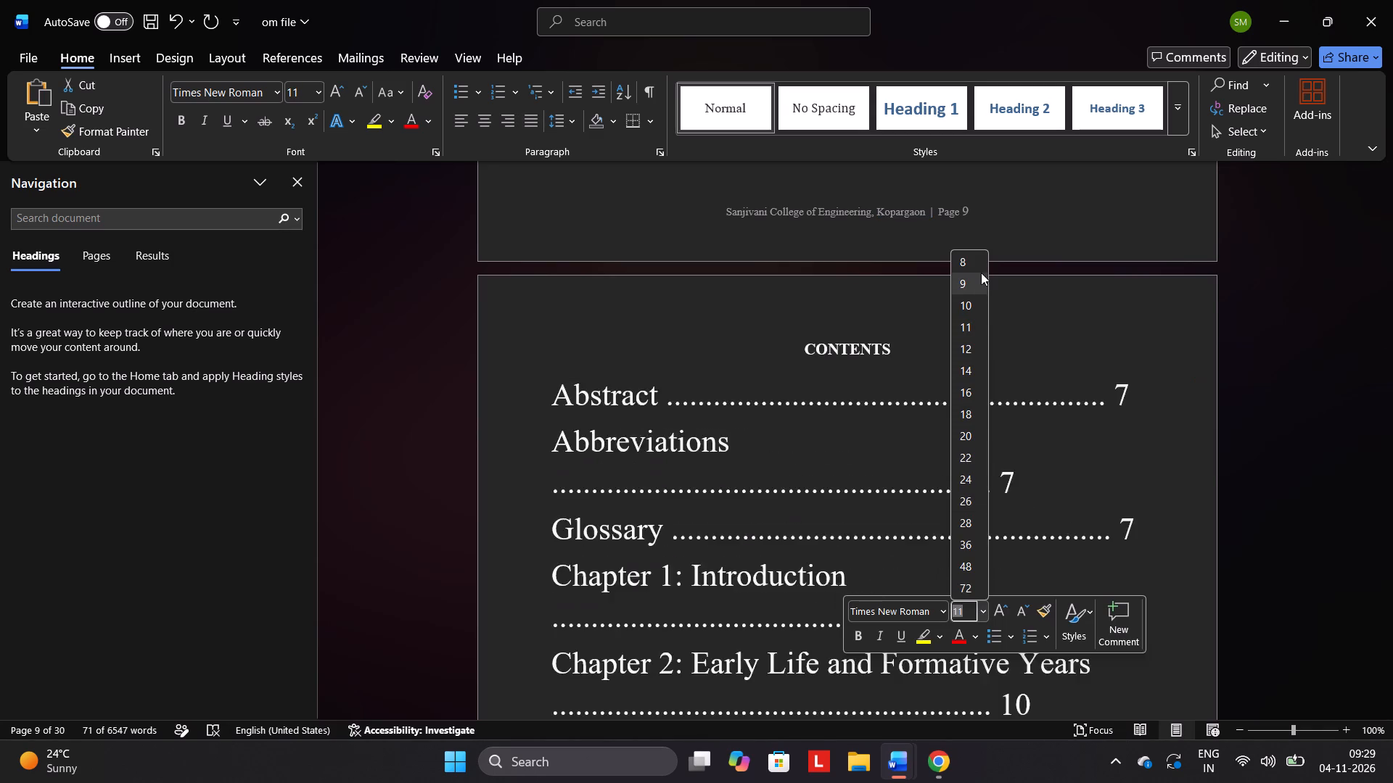
left_click(966, 352)
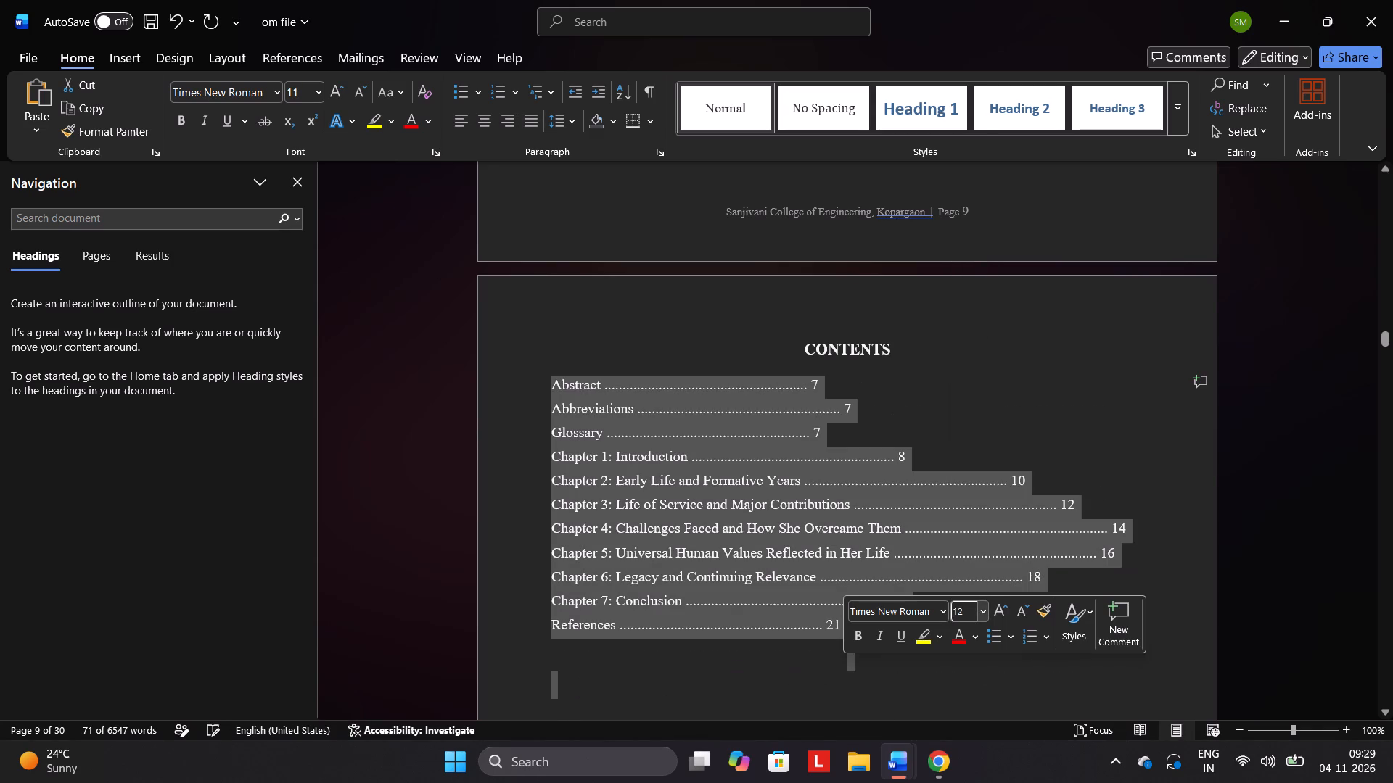
left_click(963, 373)
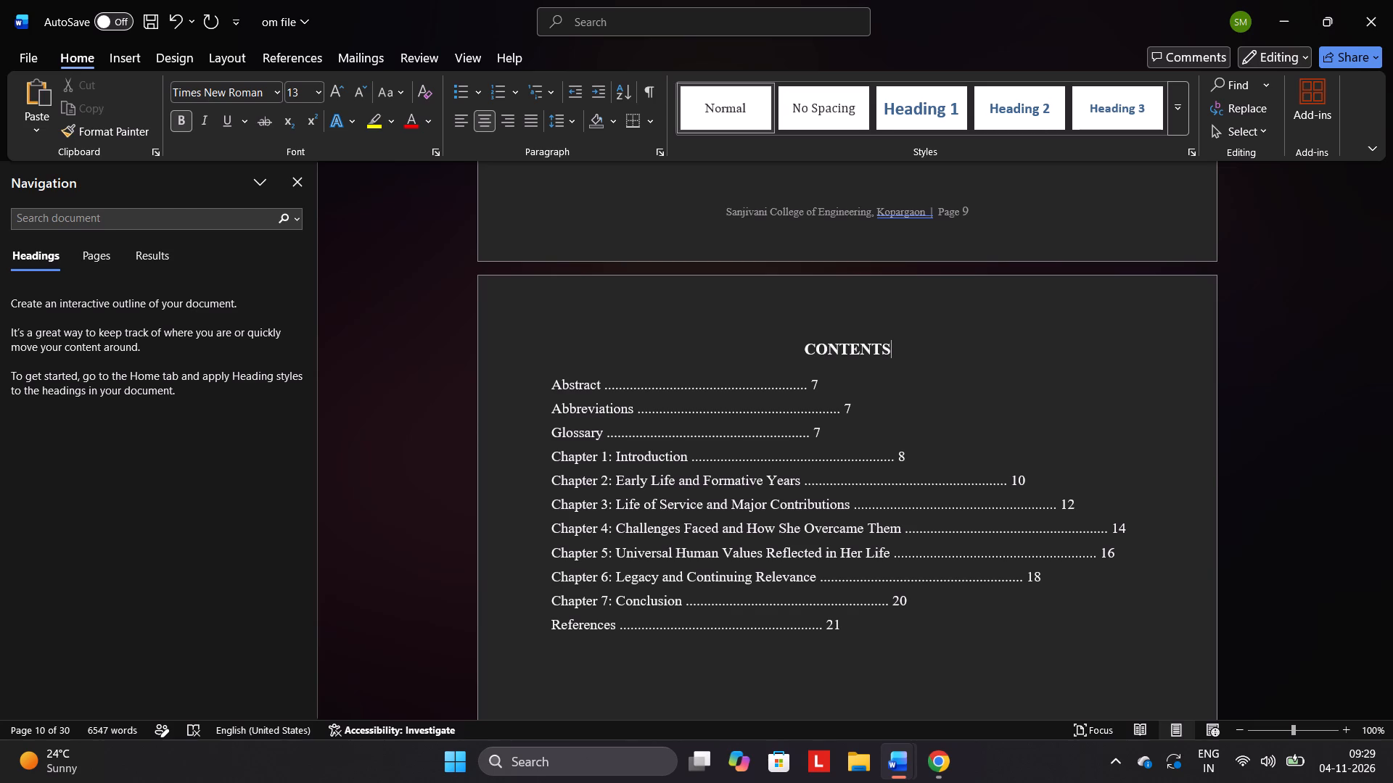
Look through the report's chapter pages after the contents, checking the text, tables and images.
scroll(963, 373, "down", 9)
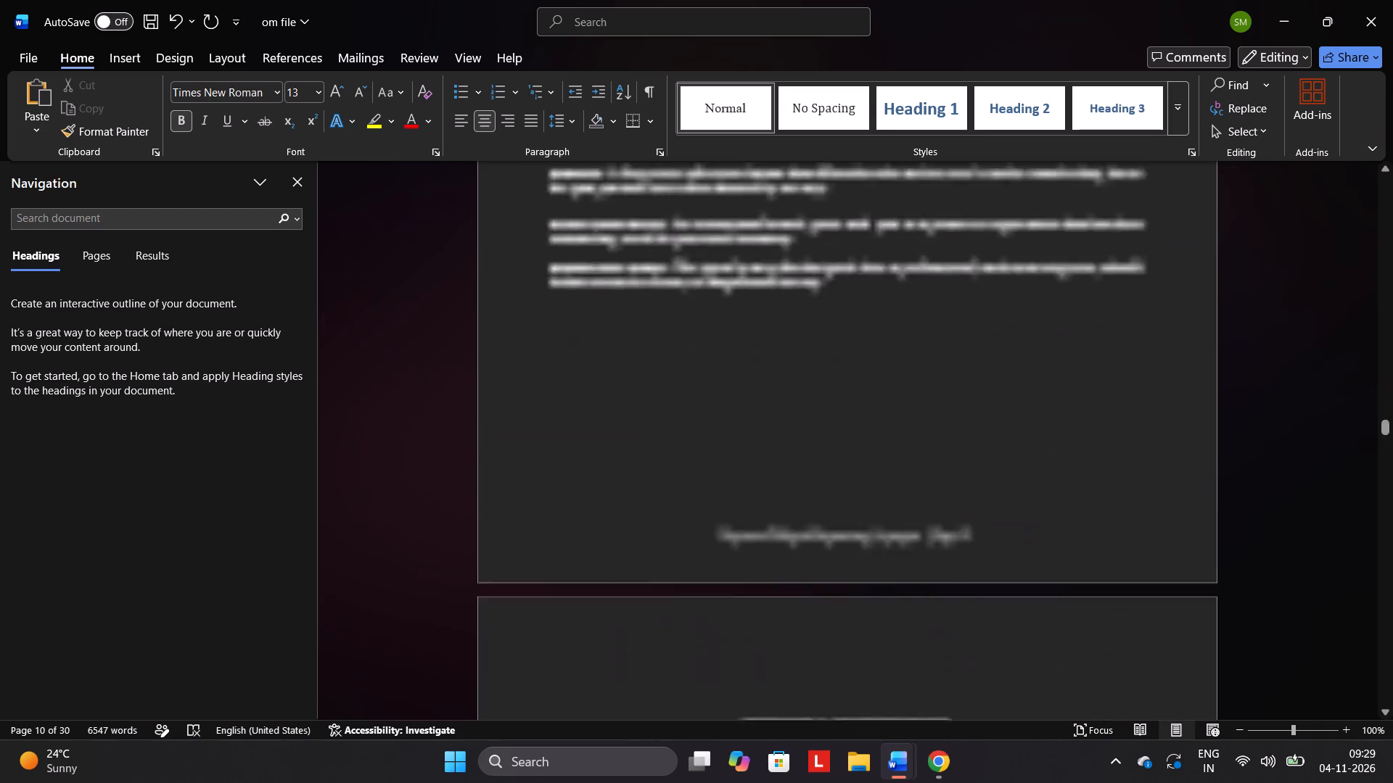
scroll(963, 373, "down", 18)
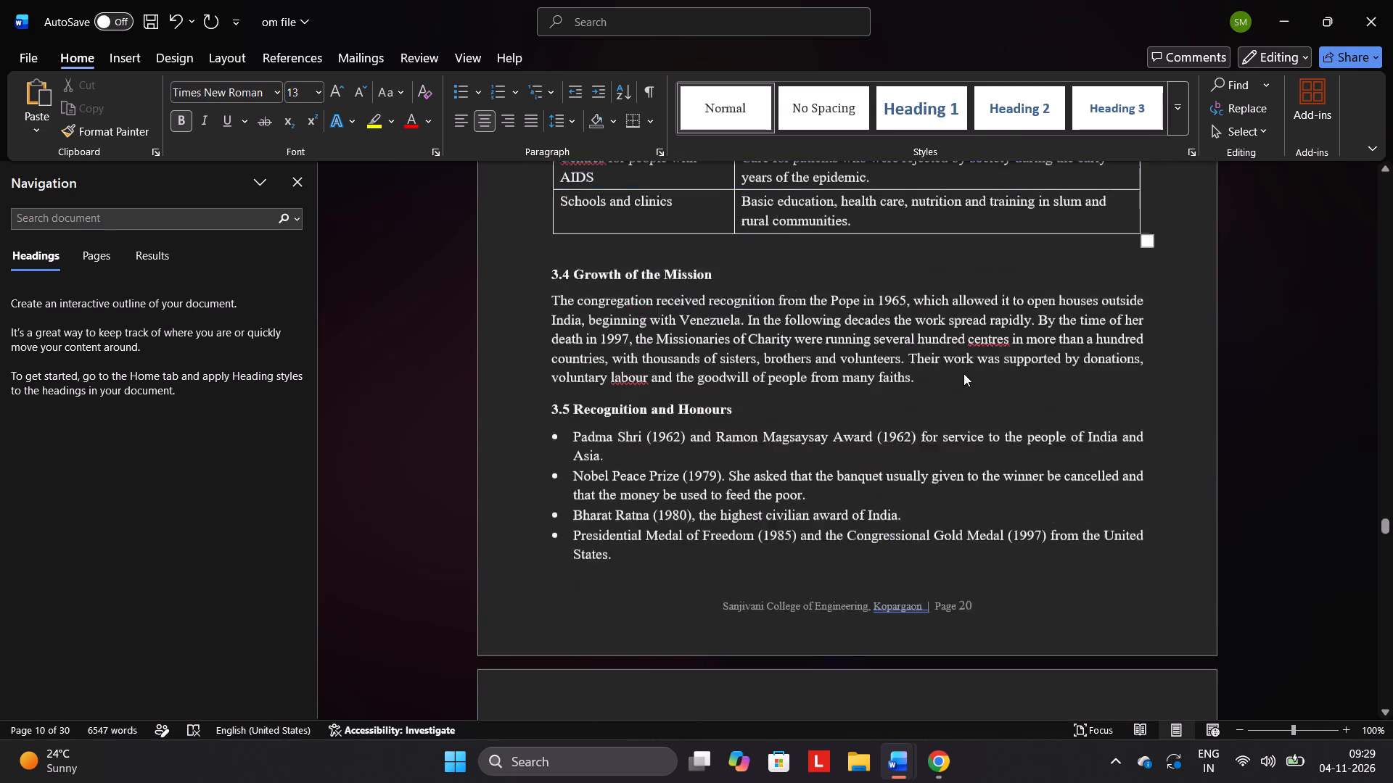
scroll(963, 373, "down", 3)
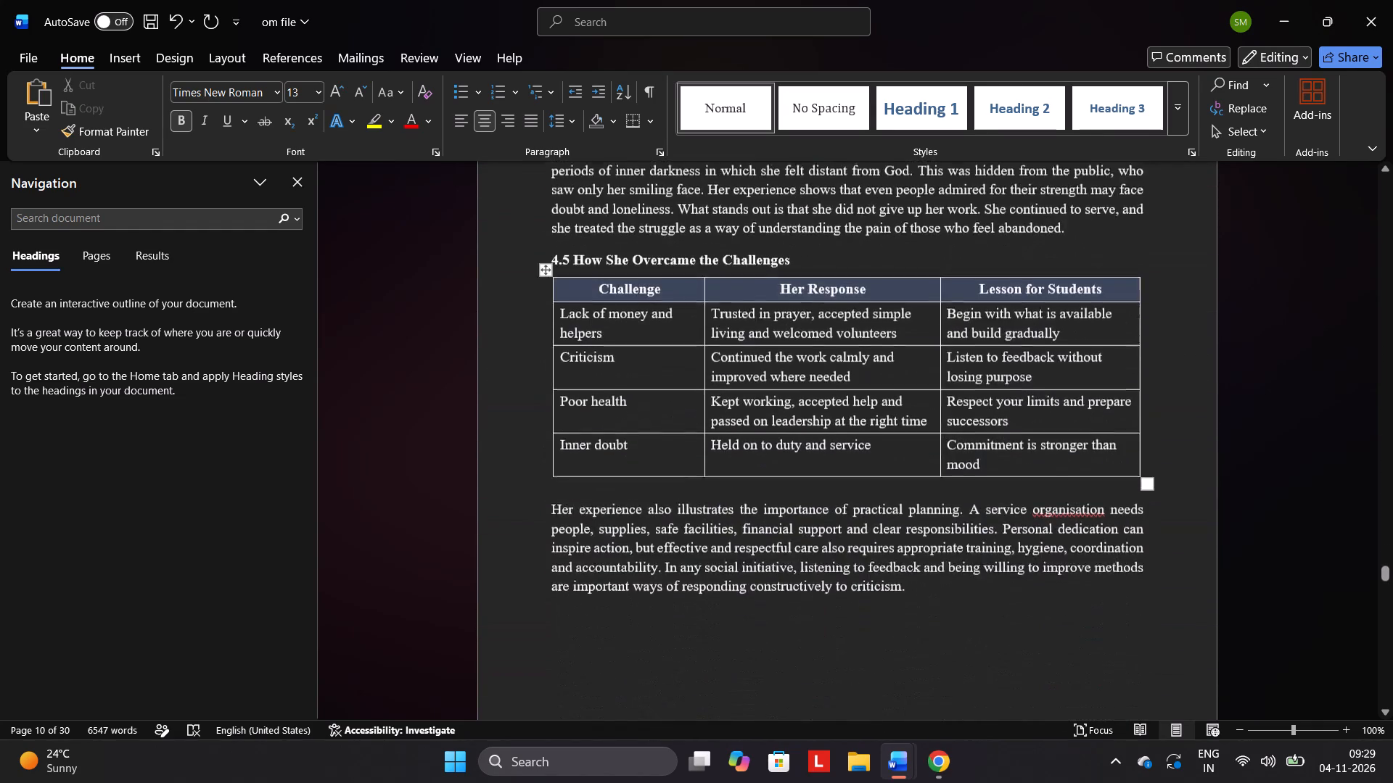
scroll(963, 373, "down", 1)
scroll(963, 373, "up", 8)
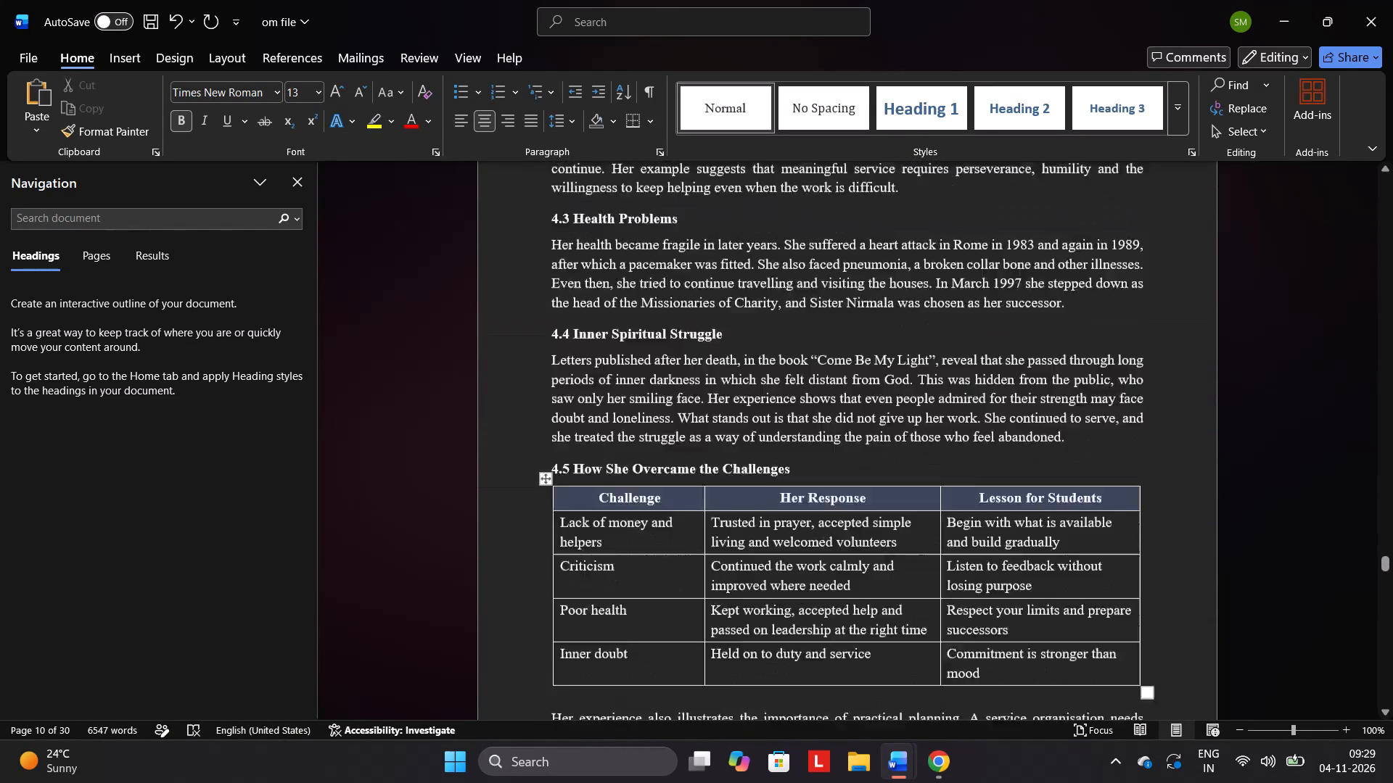
scroll(963, 373, "up", 11)
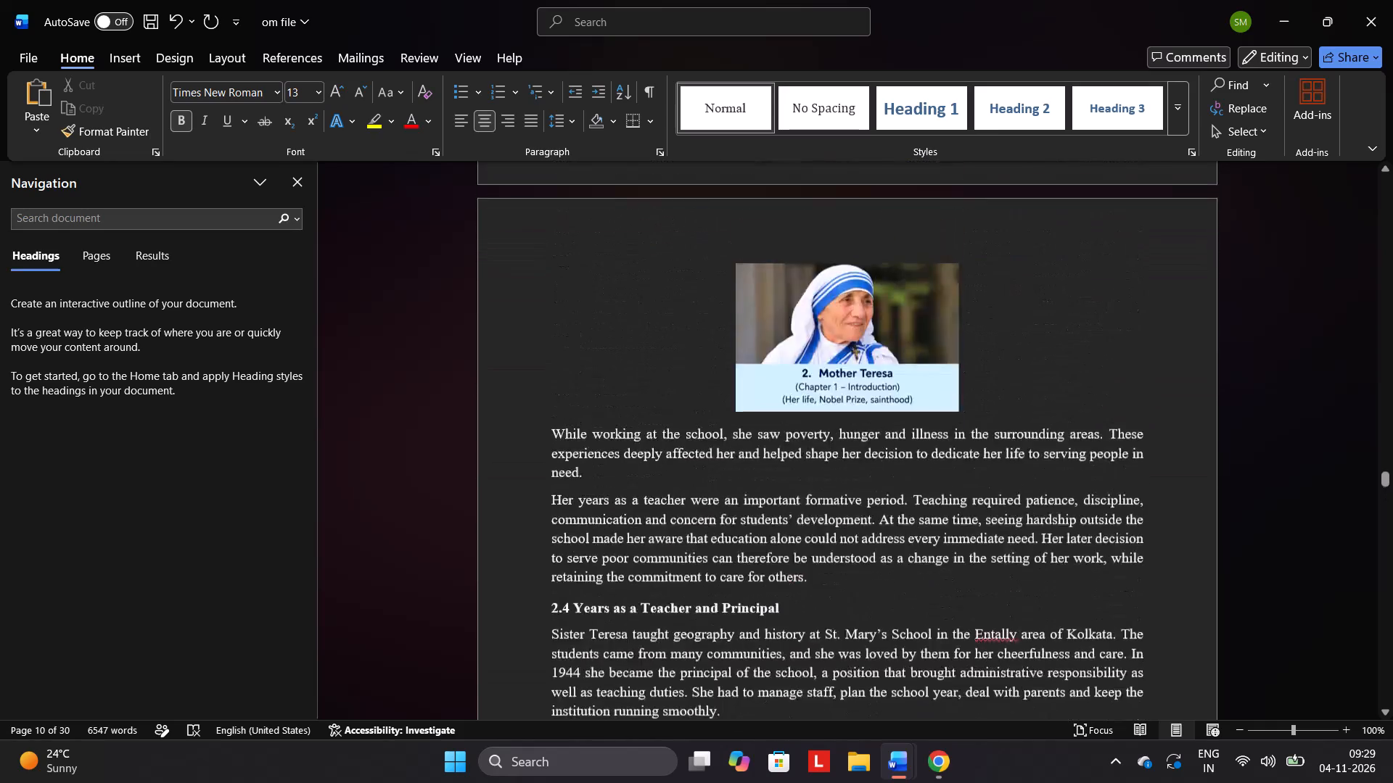
Insert a page break after the last bullet before the Chapter 3 heading, ending "as important as good intentions.".
scroll(963, 373, "up", 1)
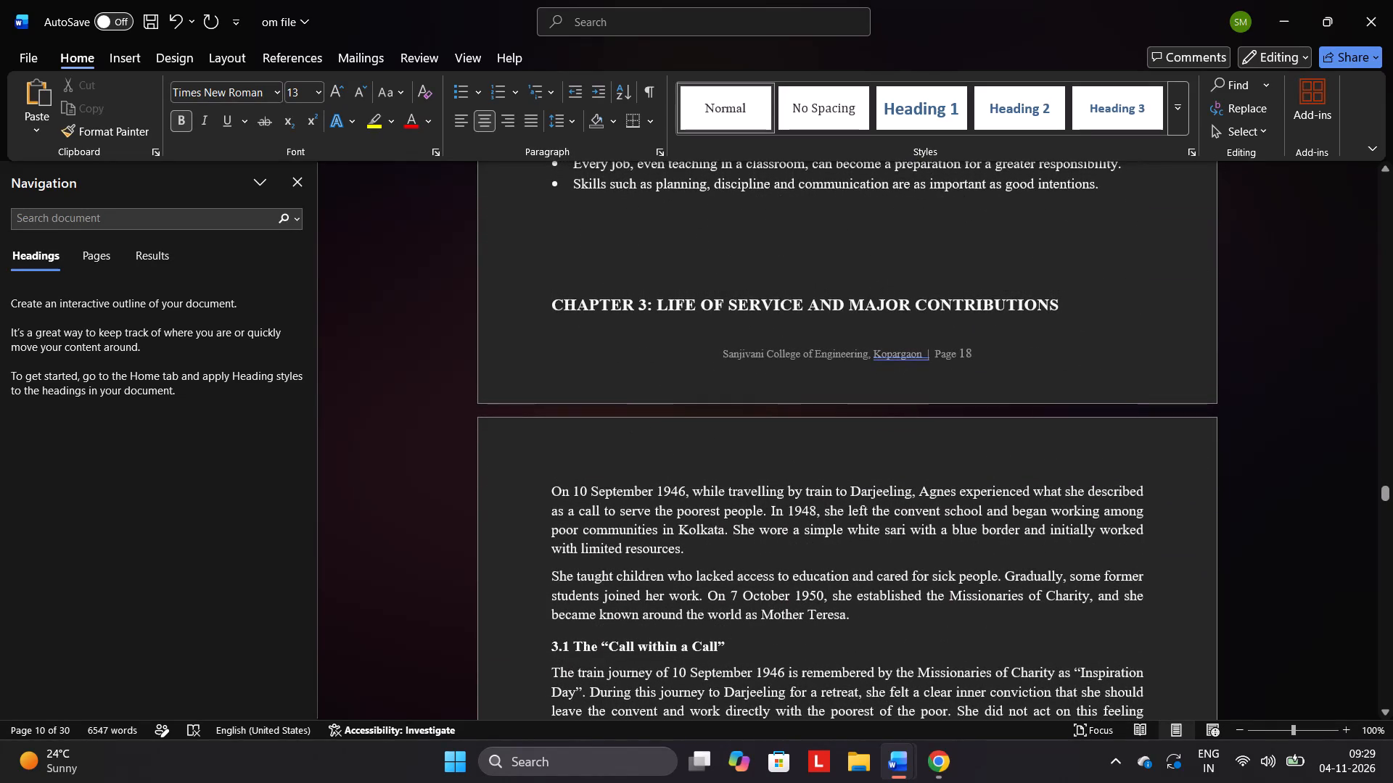
left_click(1106, 187)
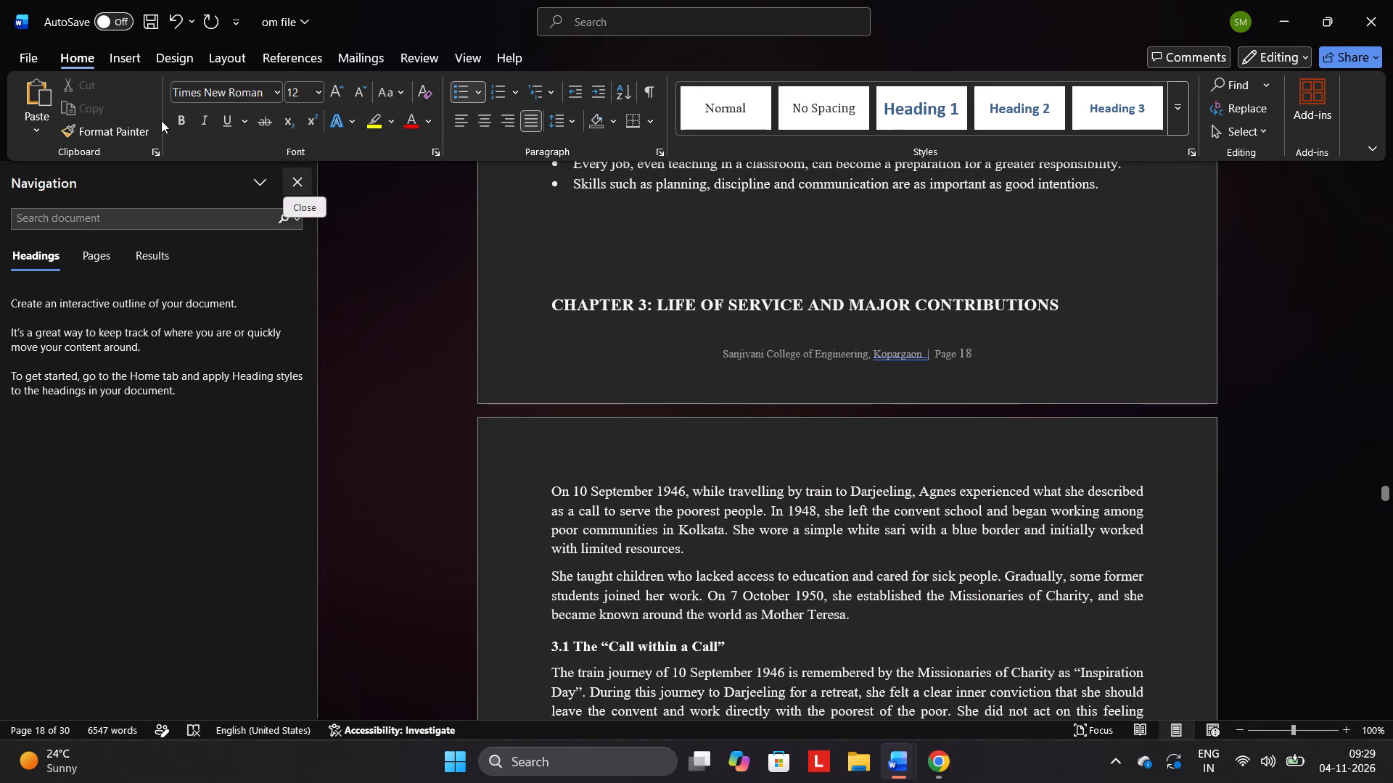
left_click(113, 60)
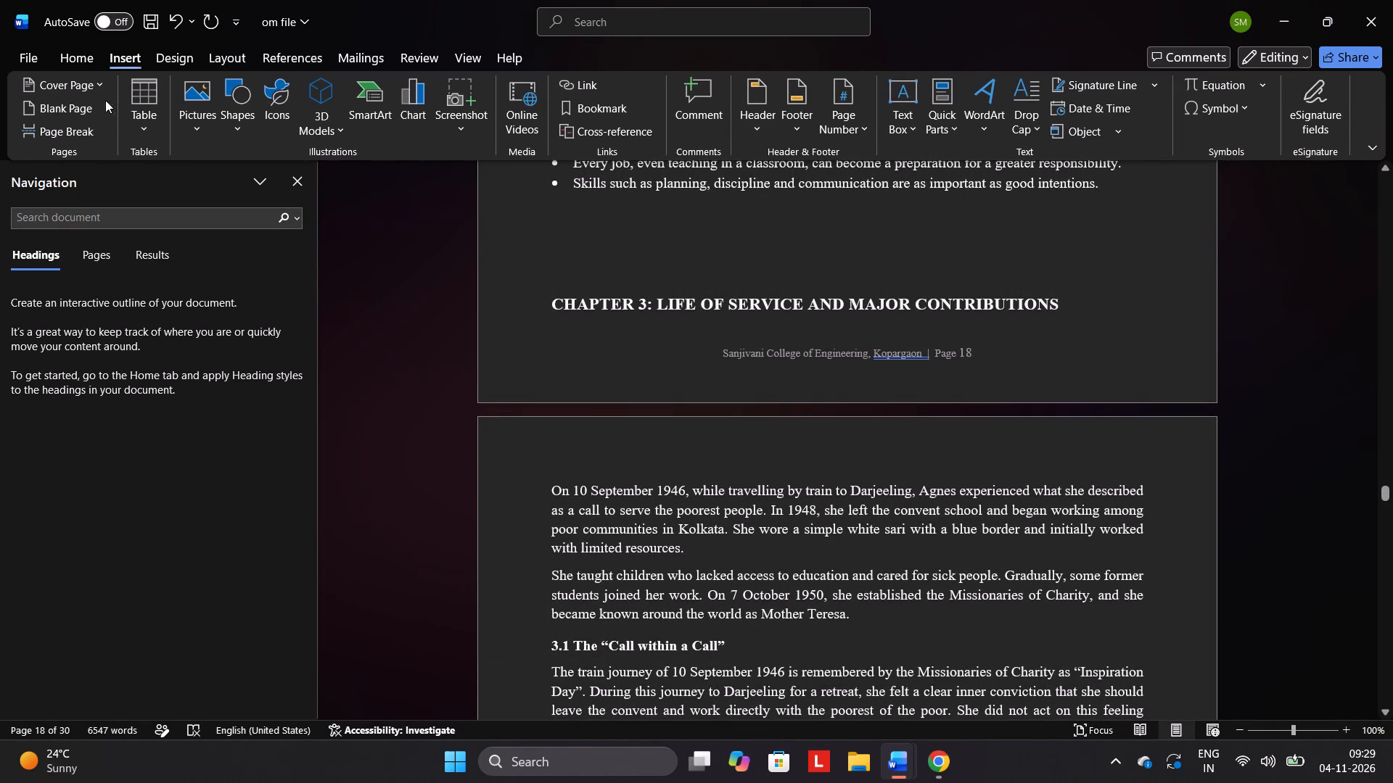
left_click(78, 126)
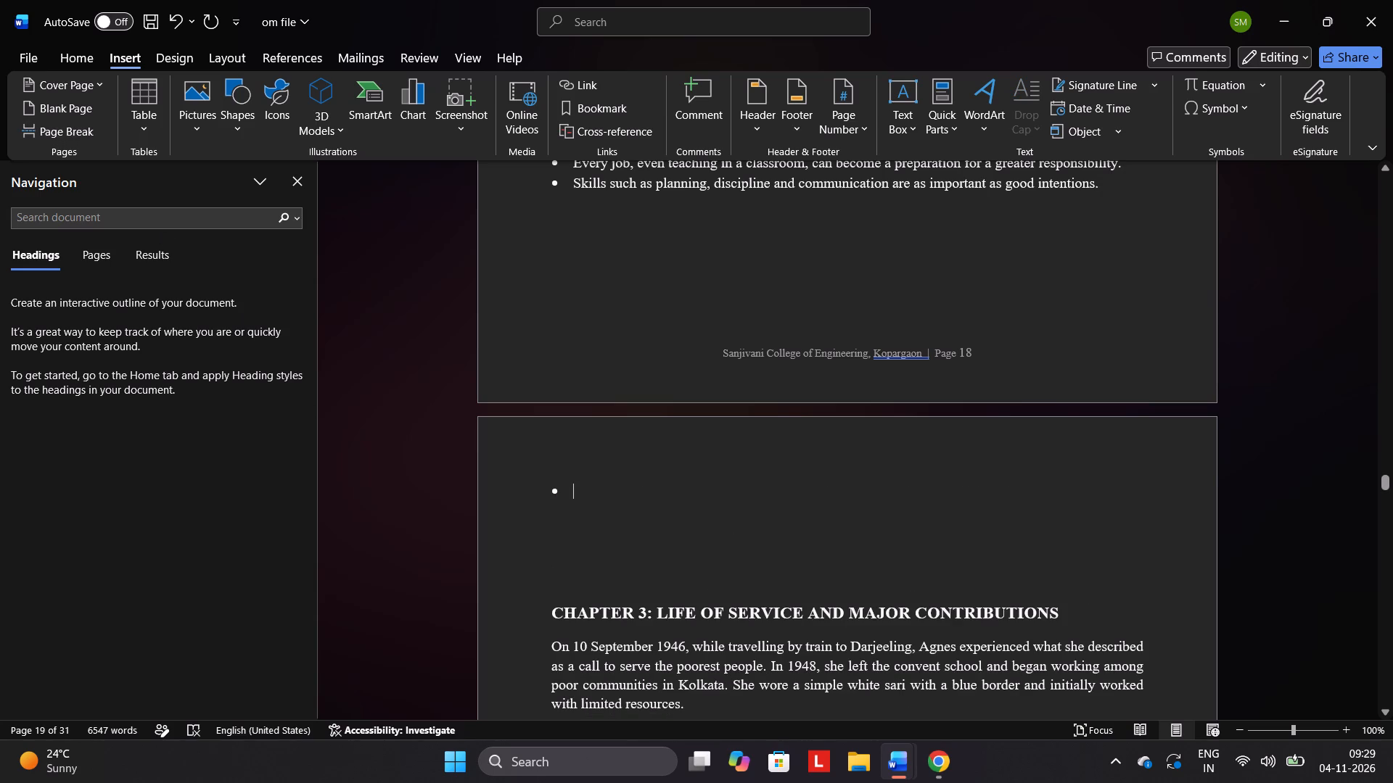
Remove the blank lines and stray bullet before the heading "CHAPTER 3: LIFE OF SERVICE AND MAJOR CONTRIBUTIONS" at the top of page 19.
left_click(535, 610)
left_click(535, 610)
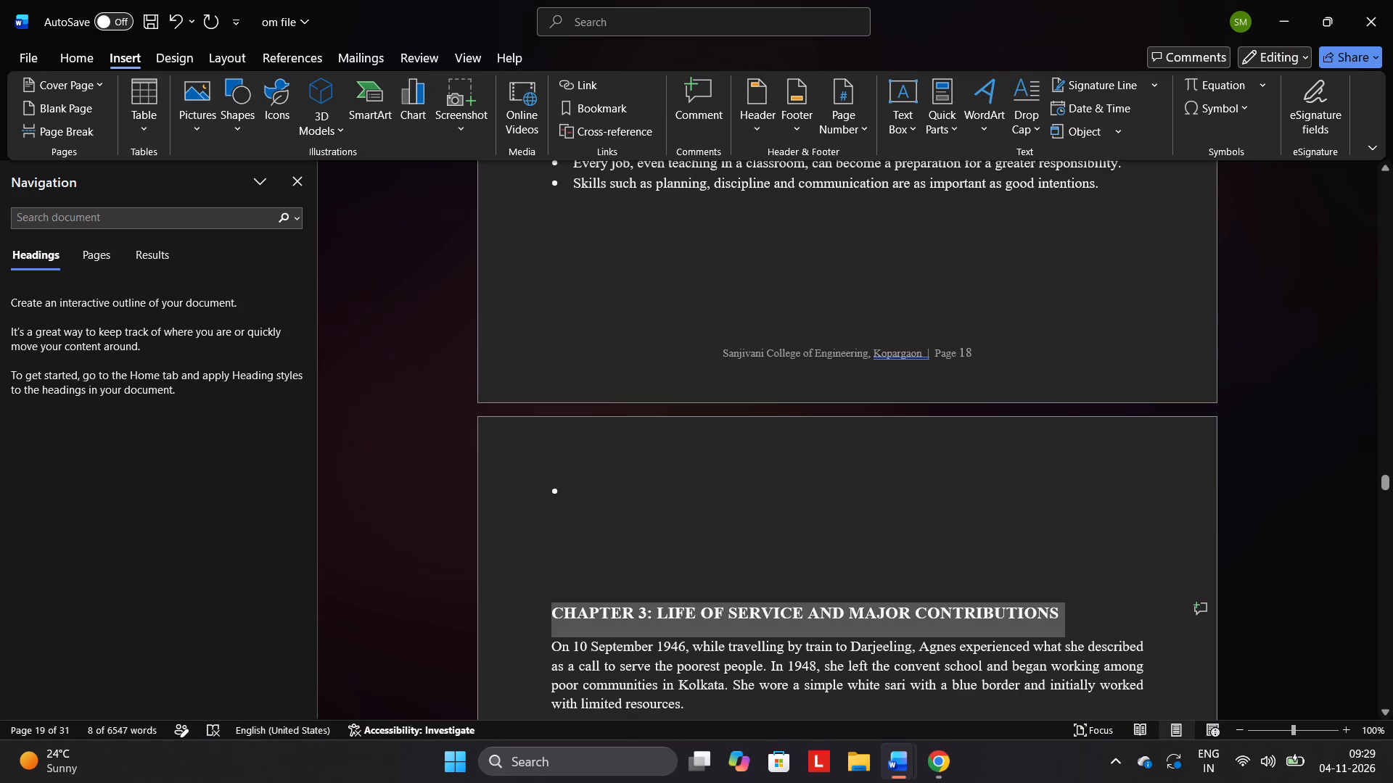
left_click(535, 610)
left_click(548, 608)
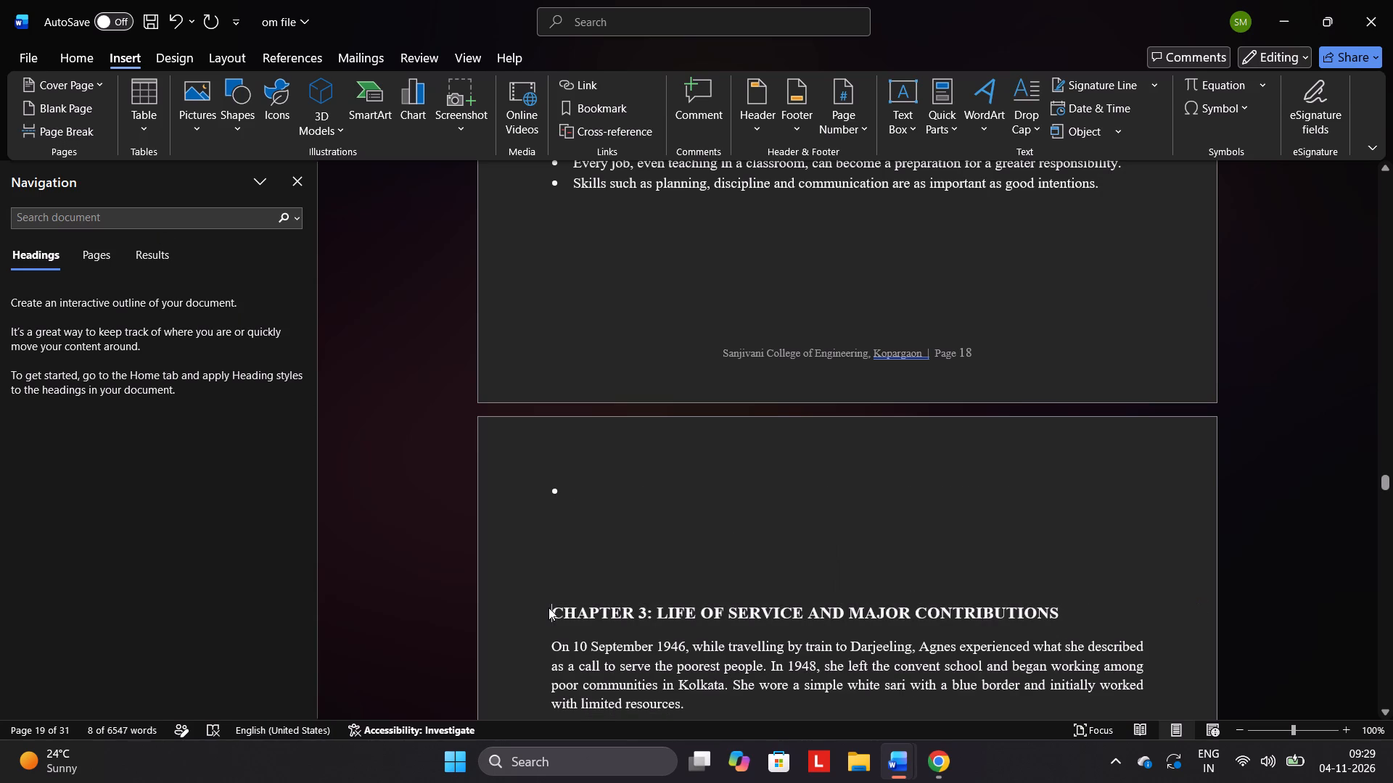
key("BackSpace")
key("BackSpace")
key("BackSpace")
key("BackSpace")
key("BackSpace")
key("BackSpace")
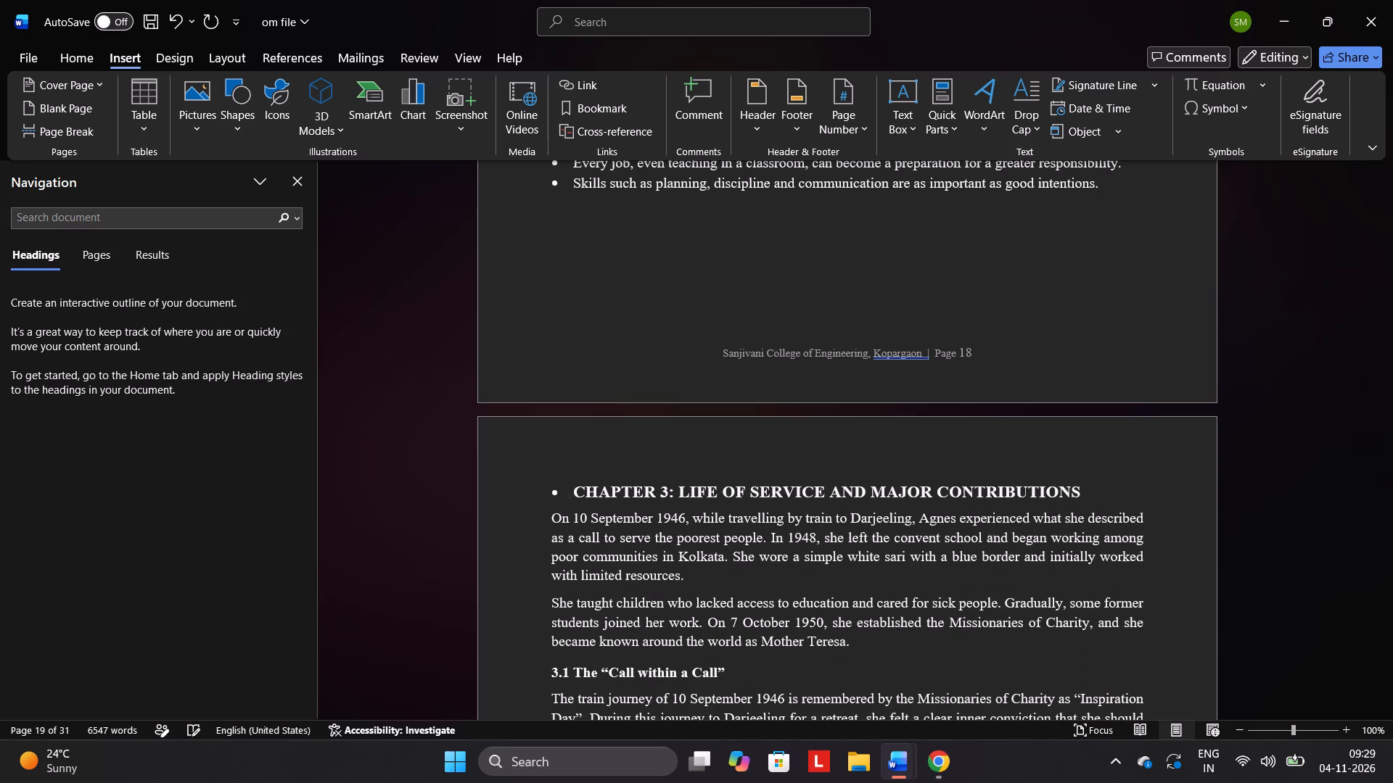
key("BackSpace")
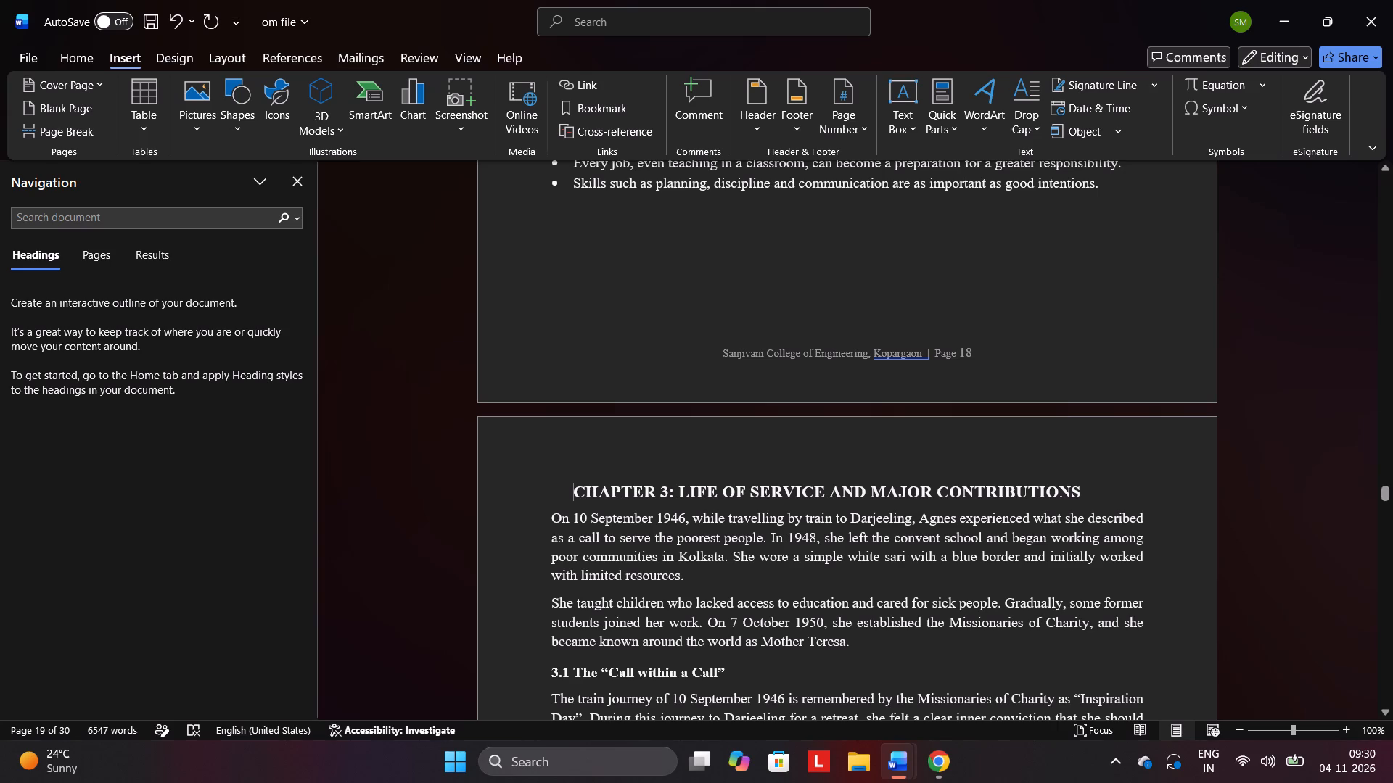
Review the layout of the Chapter 3 opening page and the preceding Chapter 2 pages, including the year and event table and its image.
scroll(610, 666, "down", 3)
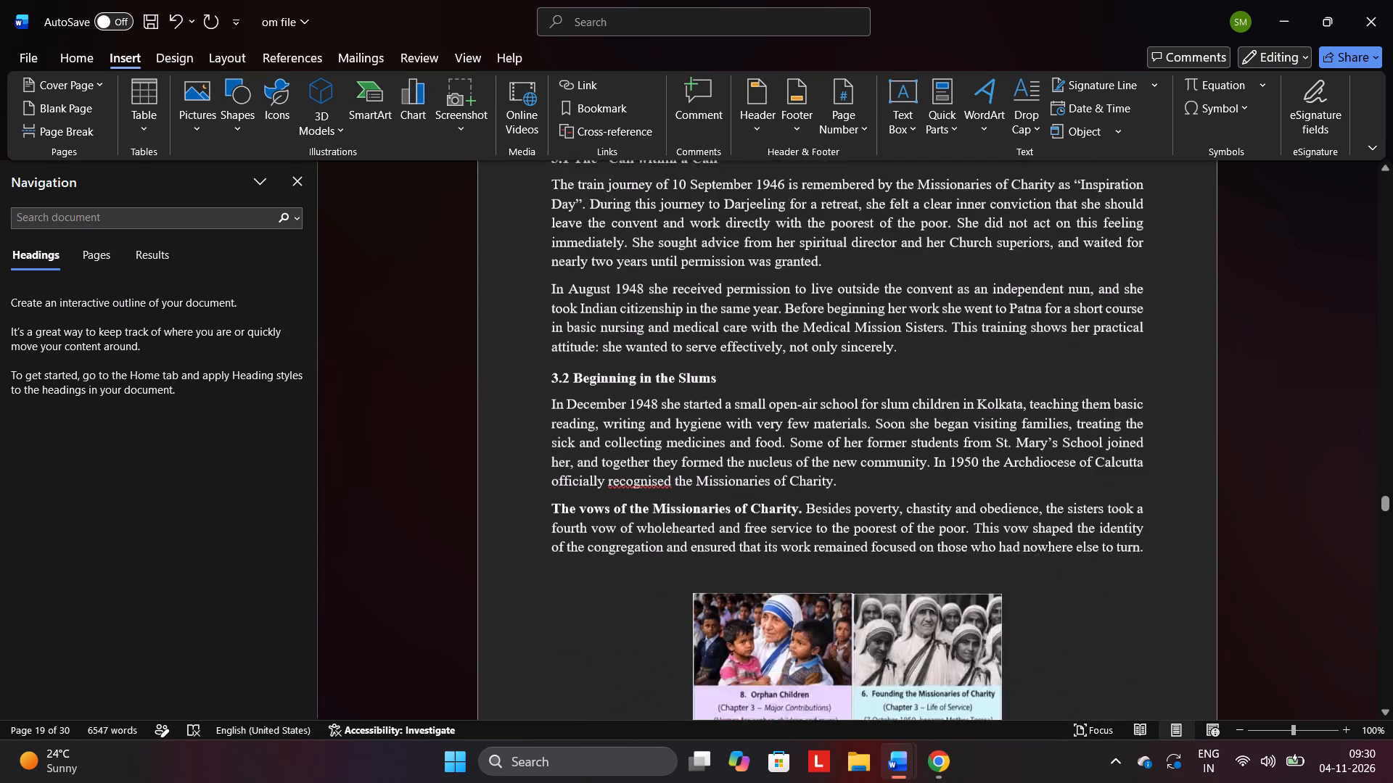
scroll(610, 666, "down", 1)
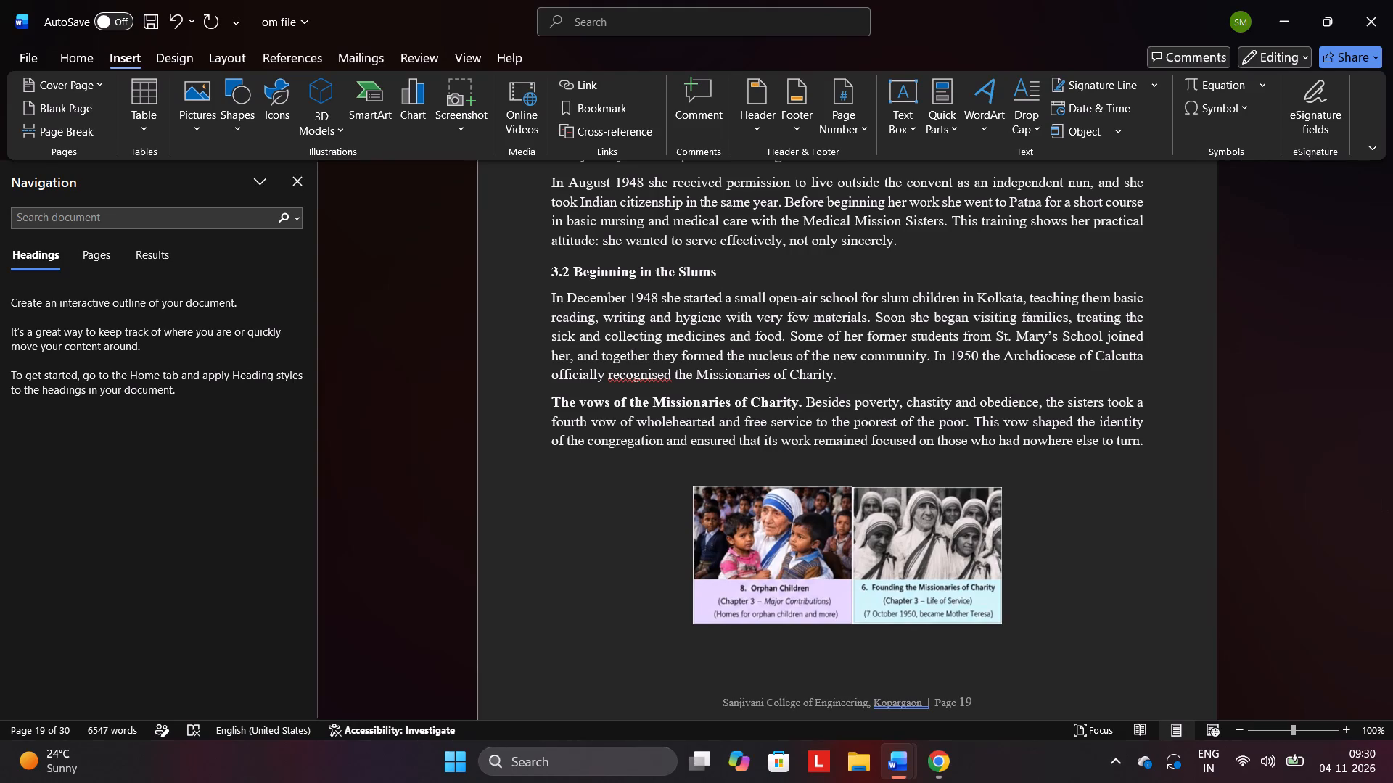
scroll(610, 666, "up", 4)
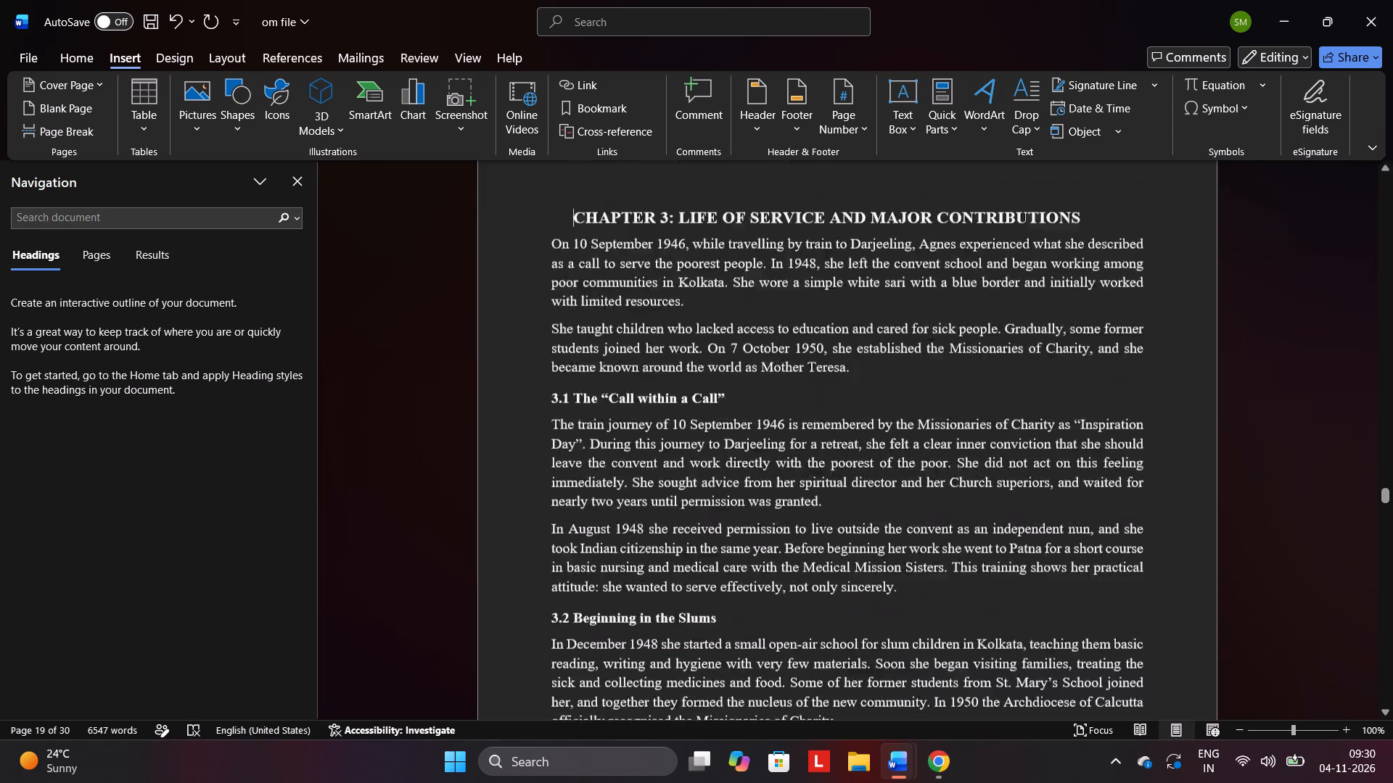
scroll(610, 666, "up", 7)
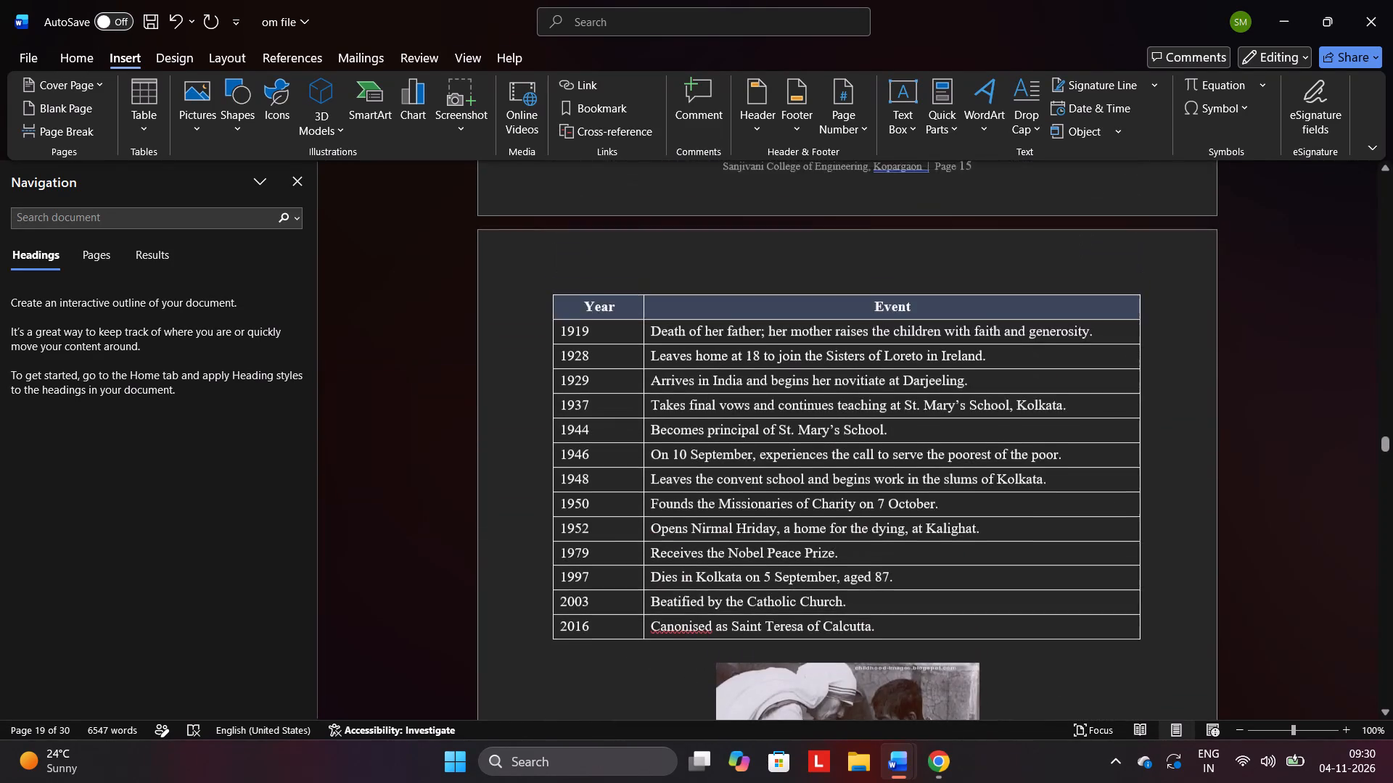
scroll(610, 666, "up", 2)
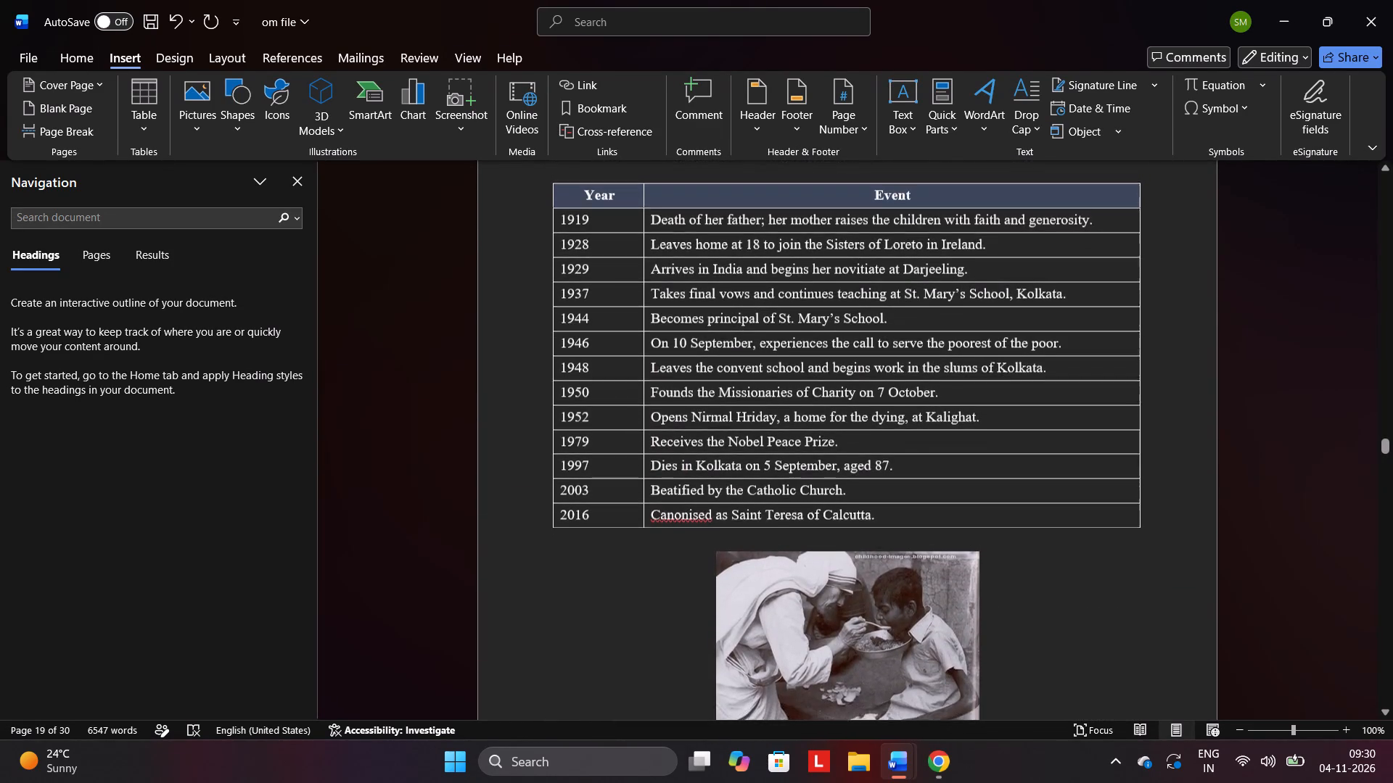
scroll(610, 666, "up", 1)
scroll(610, 666, "down", 1)
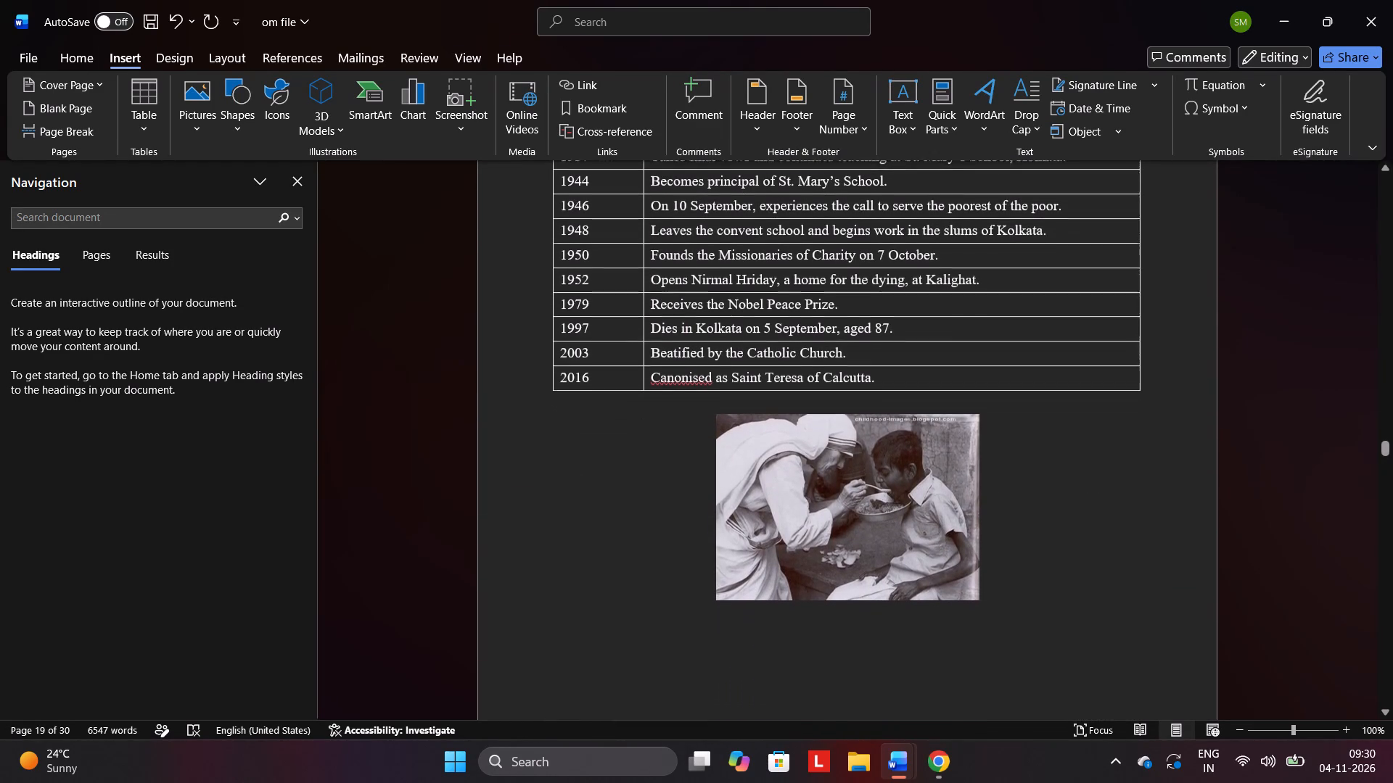
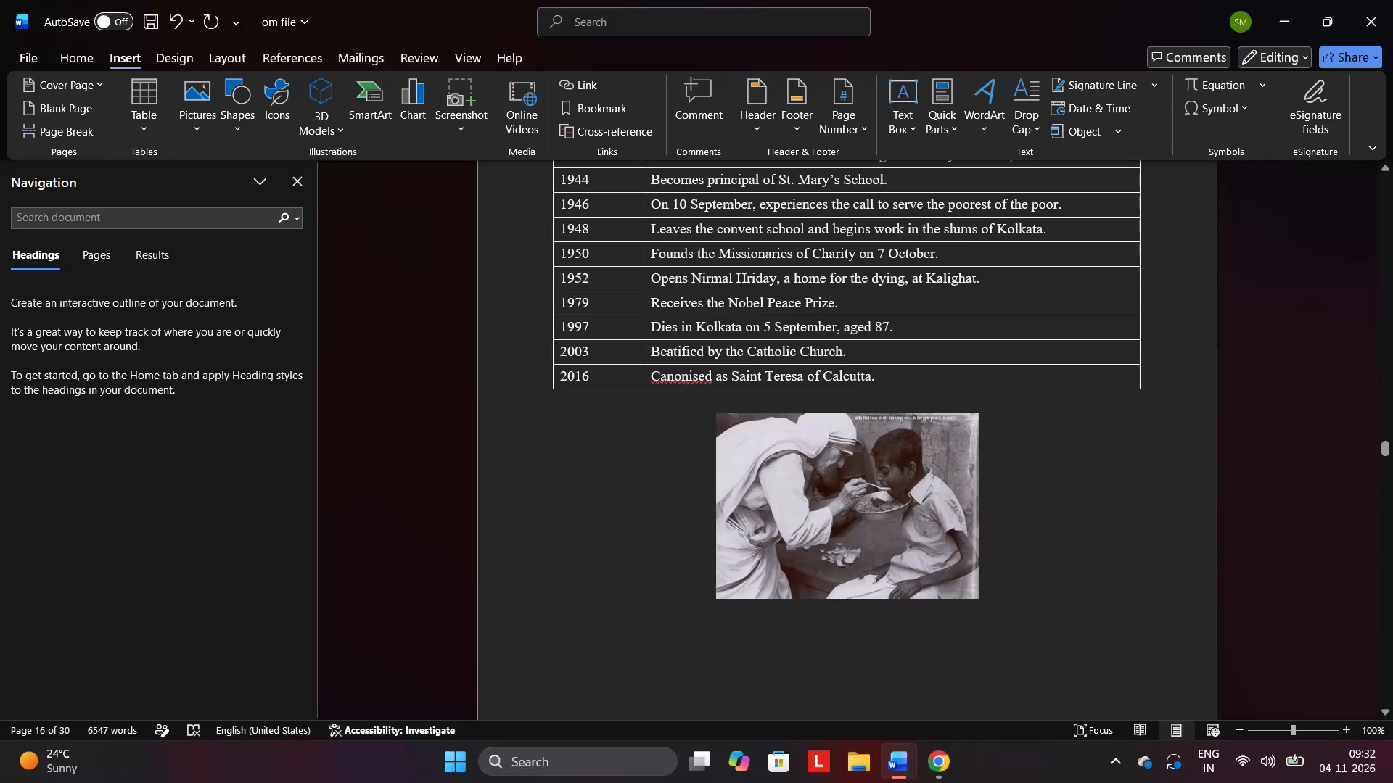
Add the bold caption text "Mother Teresa Serving the Poor and Needy" to the photo below the timeline table on page 16.
left_click(734, 623)
left_click(755, 623)
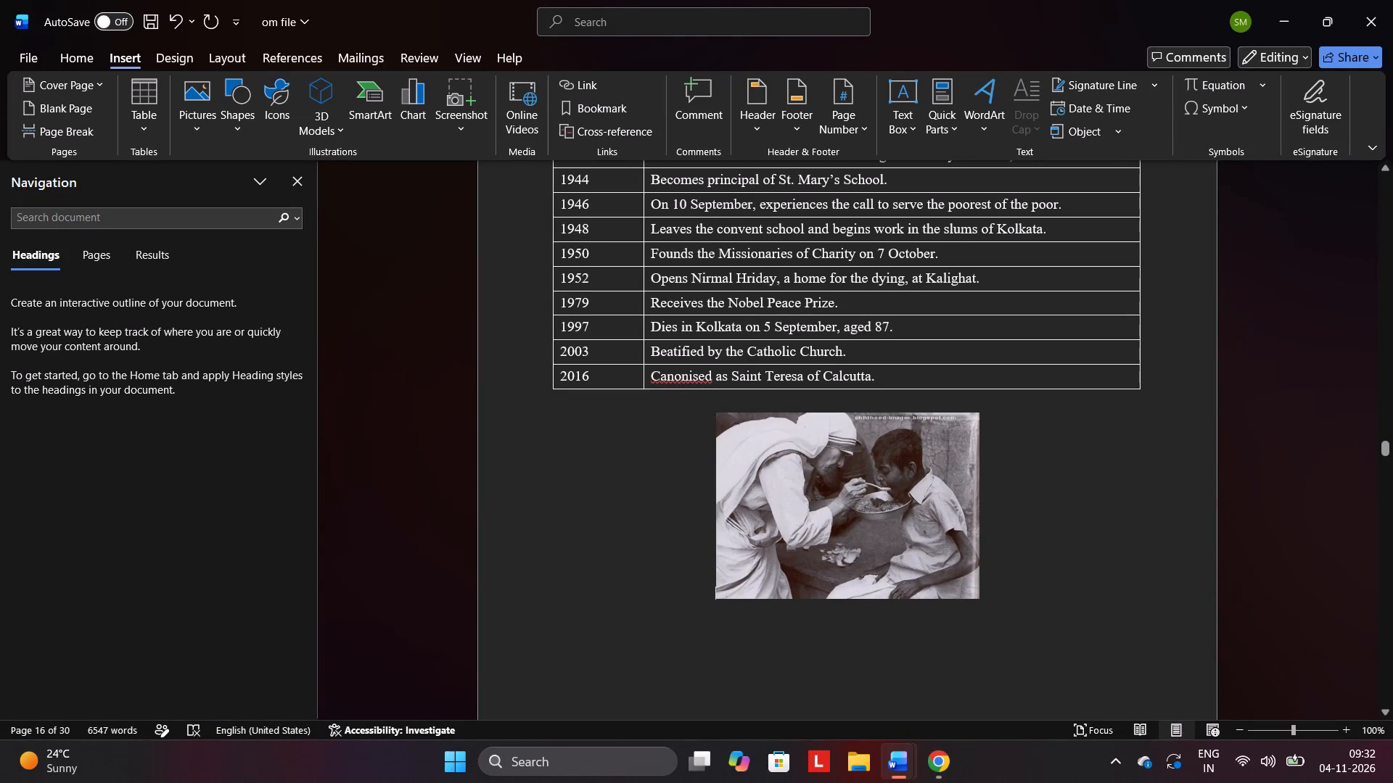
key("Down")
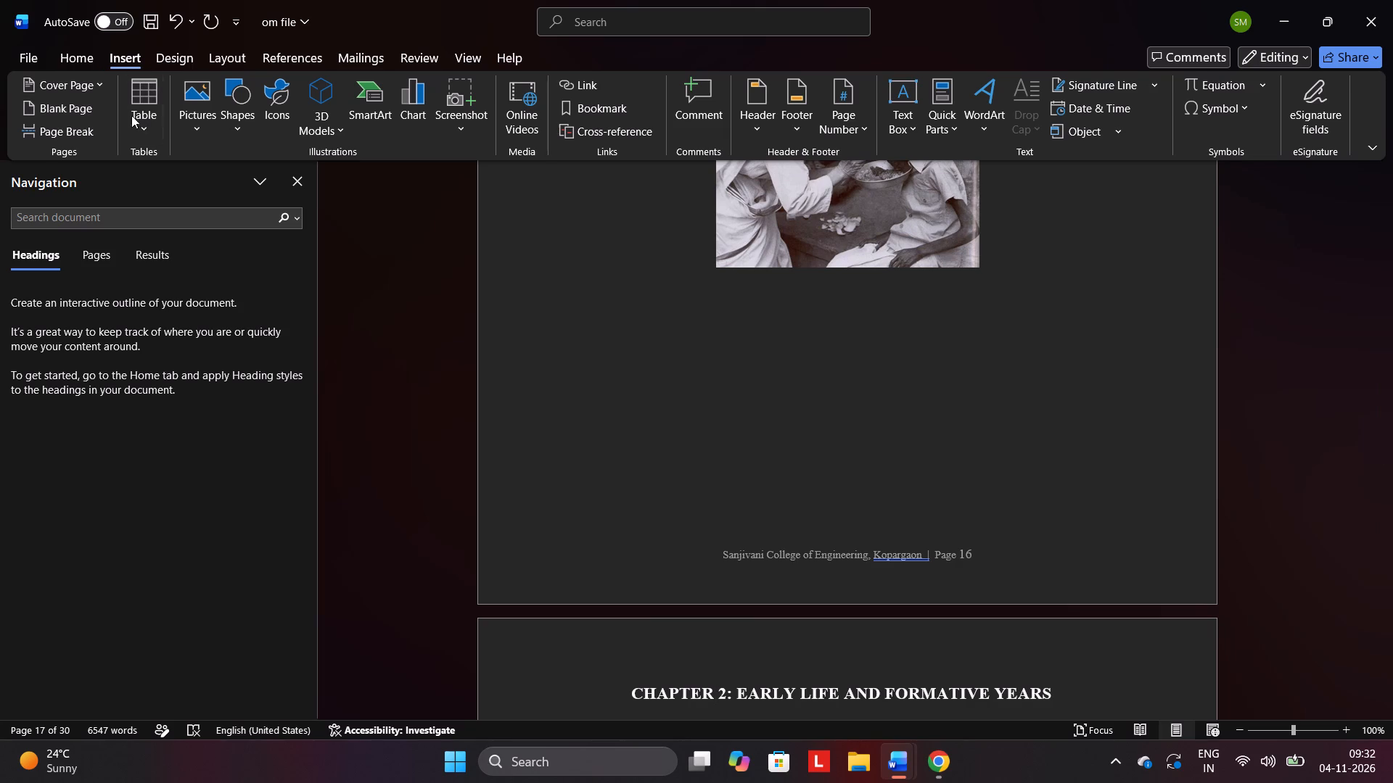
scroll(756, 446, "down", 1)
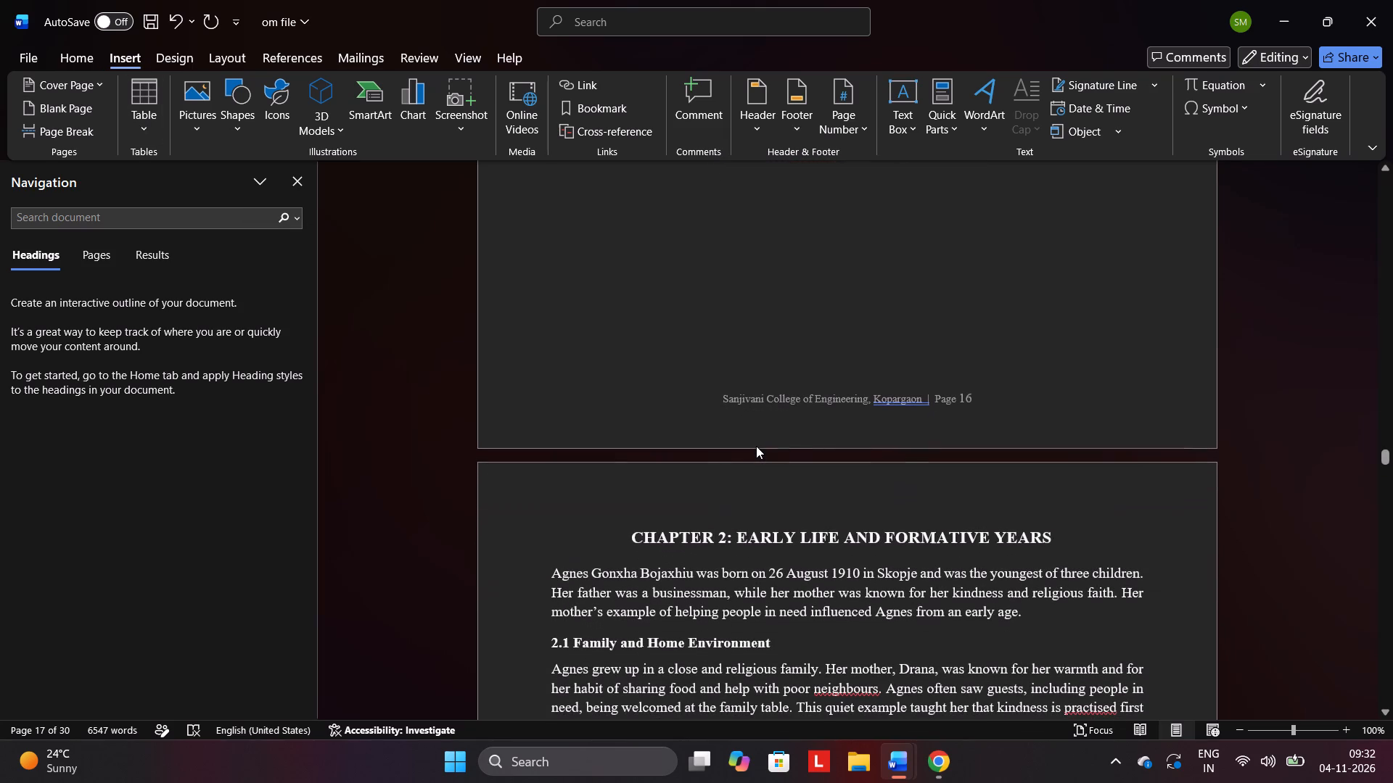
scroll(756, 446, "down", 1)
key("Up")
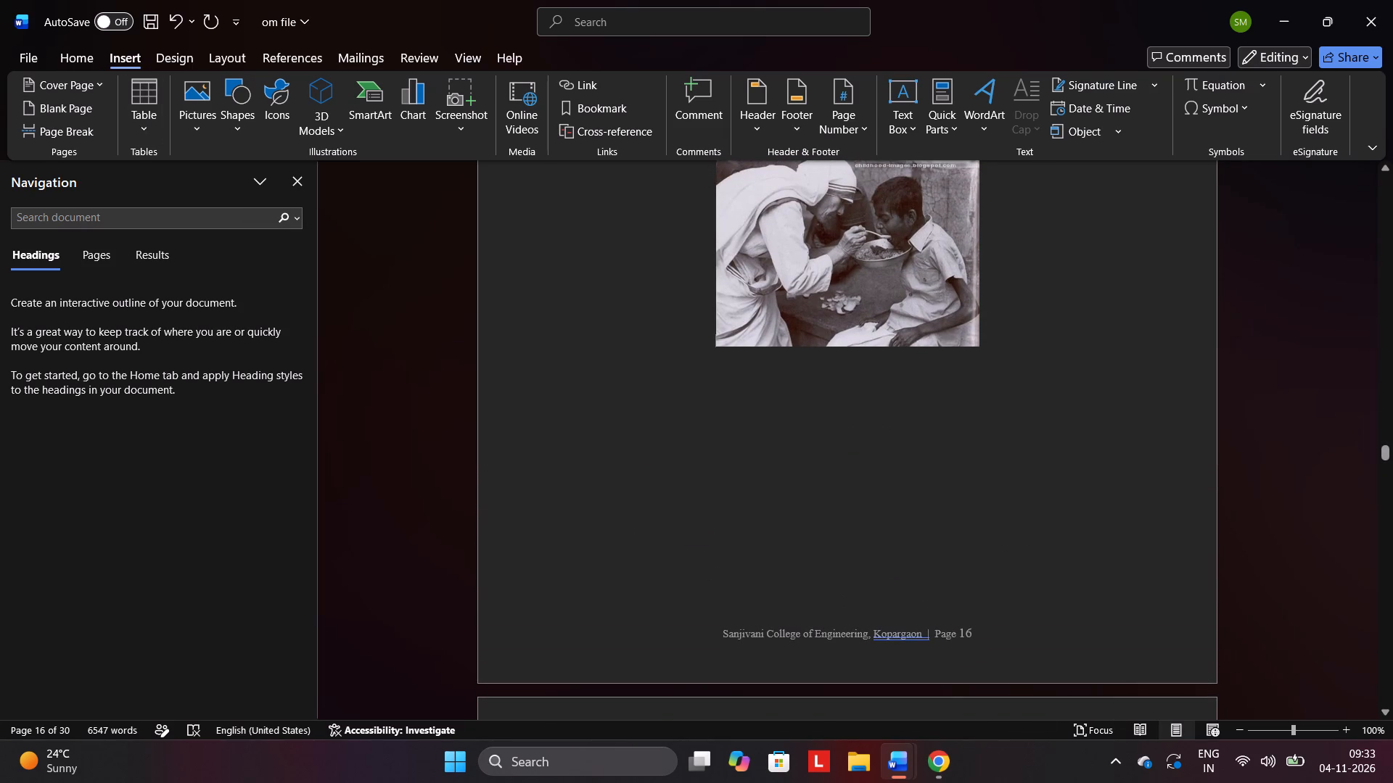
type("Mo")
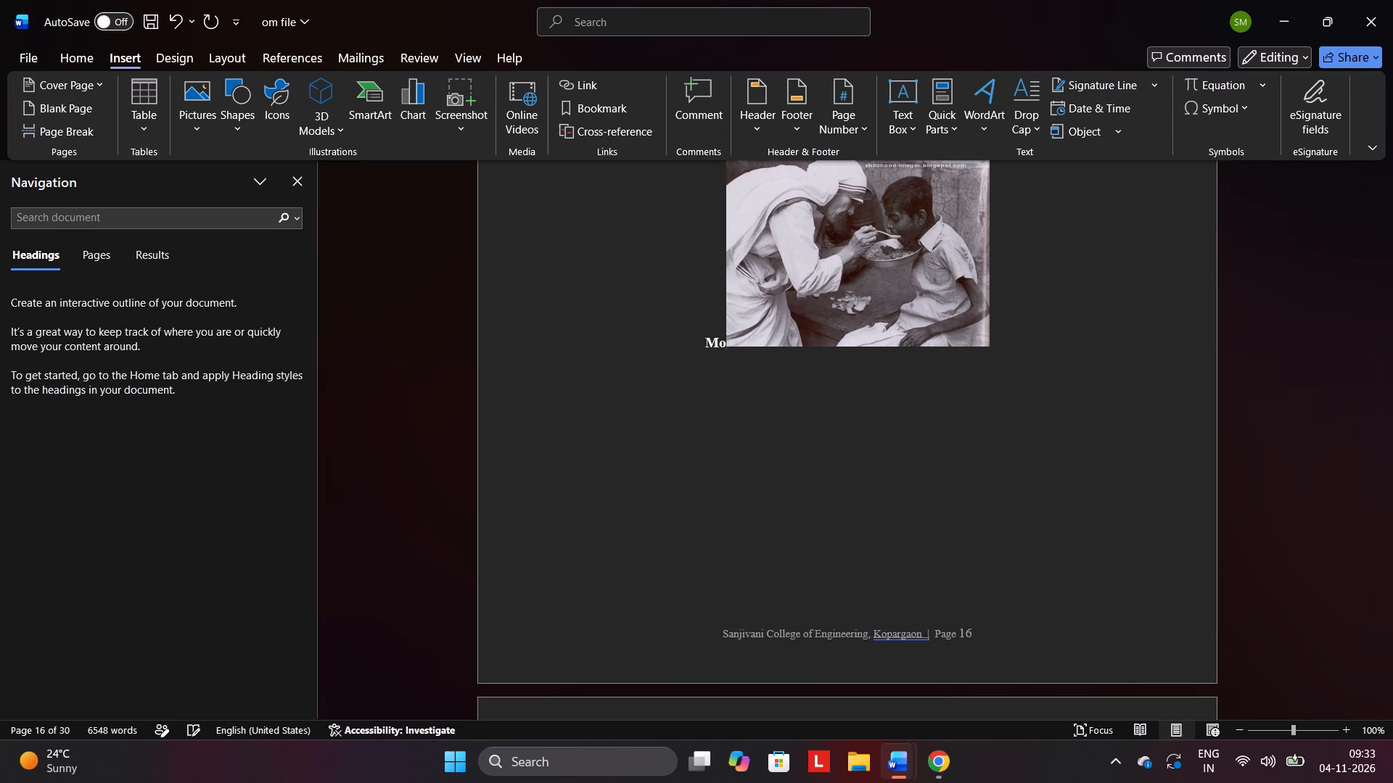
type("ther")
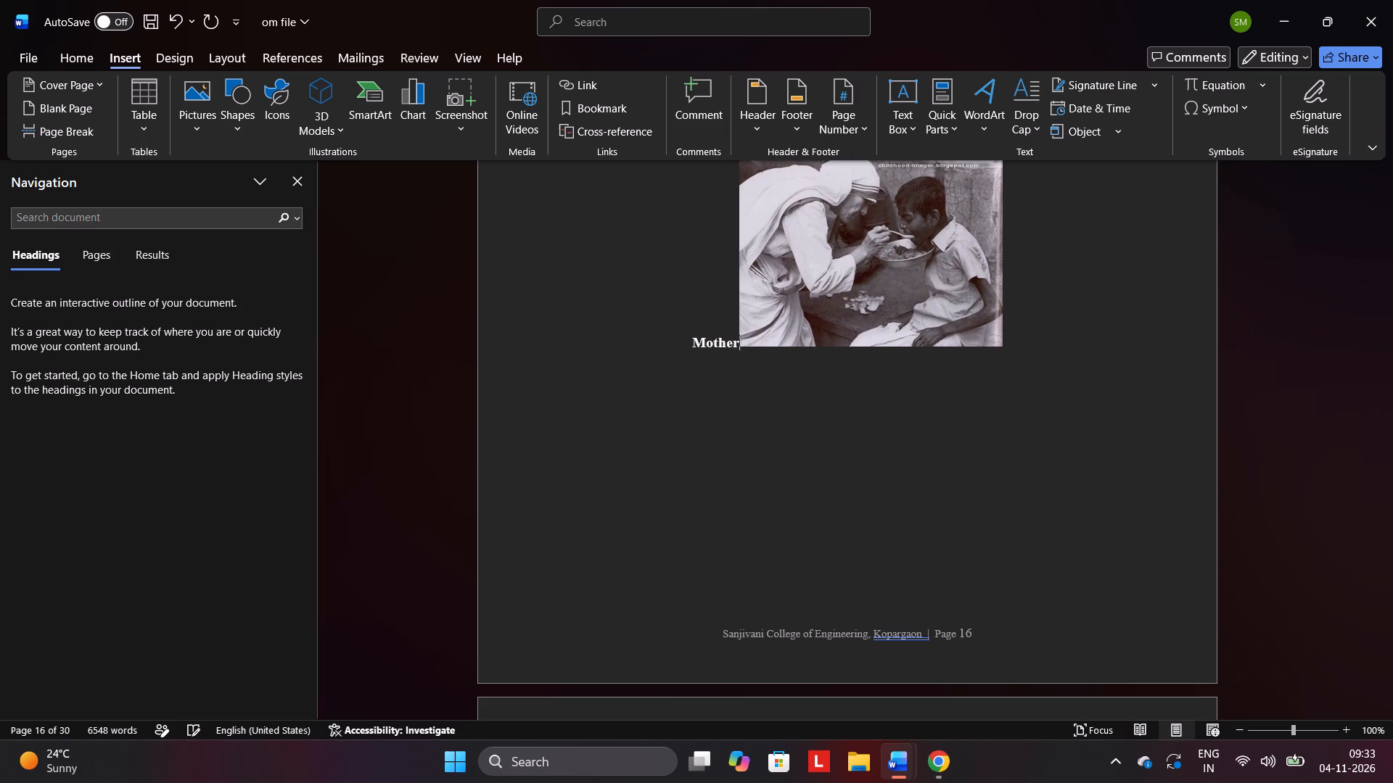
key("space")
type("Tewrasar")
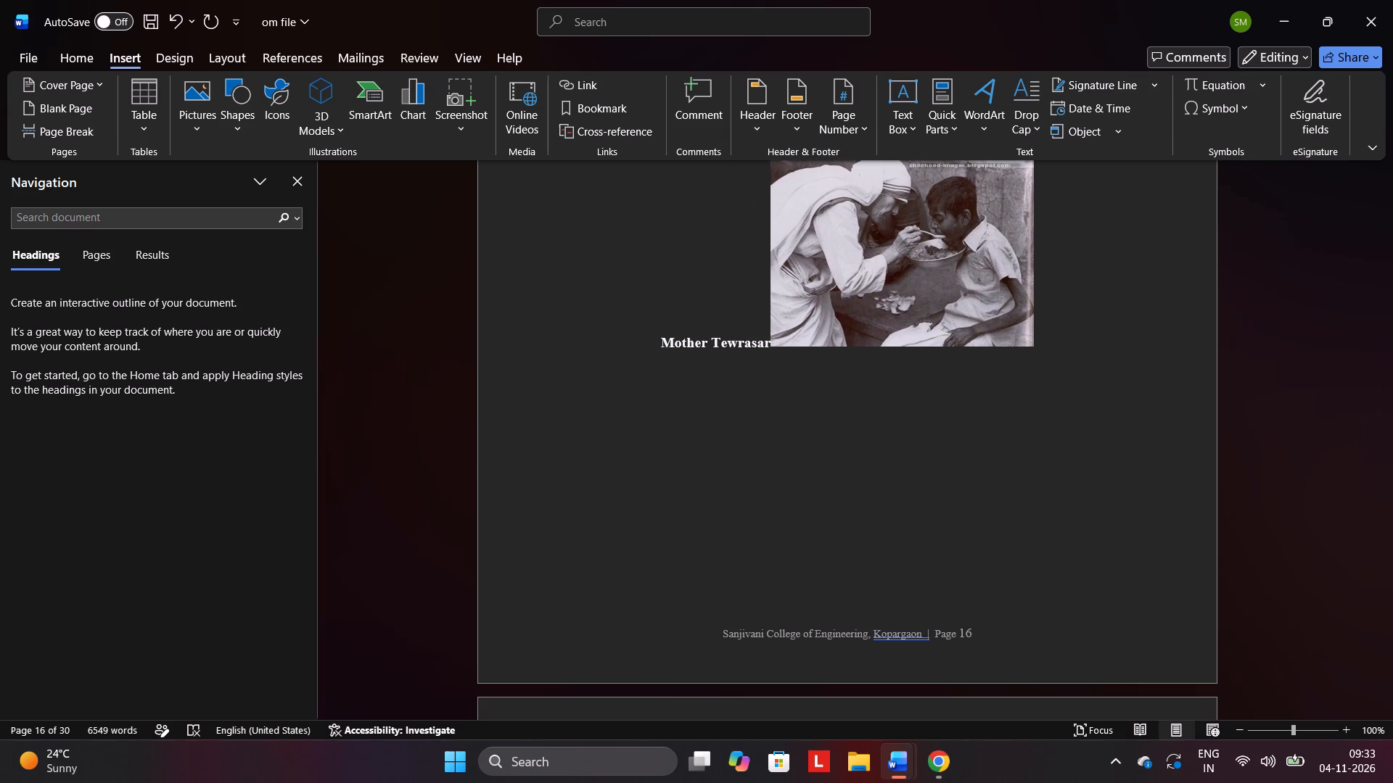
key("BackSpace")
key("BackSpace")
key("BackSpace")
key("BackSpace")
key("BackSpace")
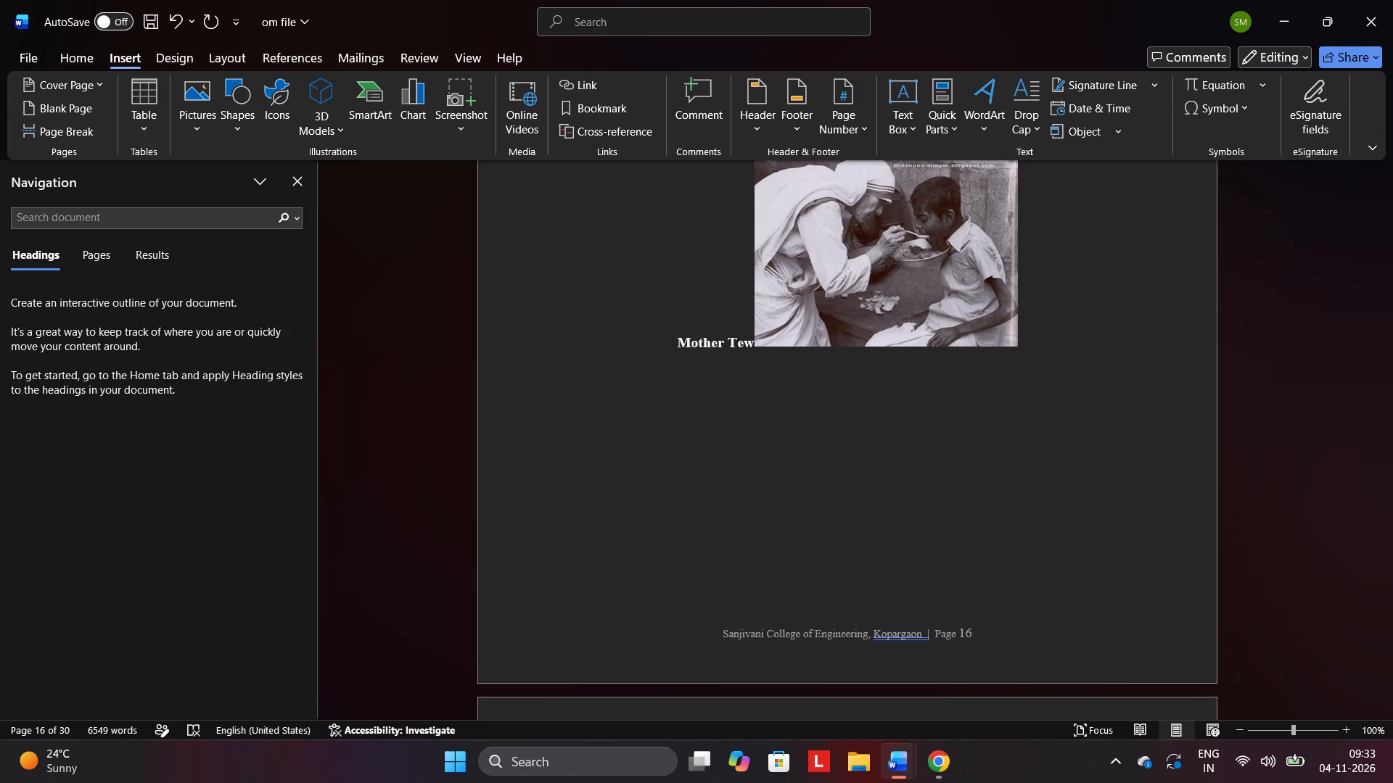
key("BackSpace")
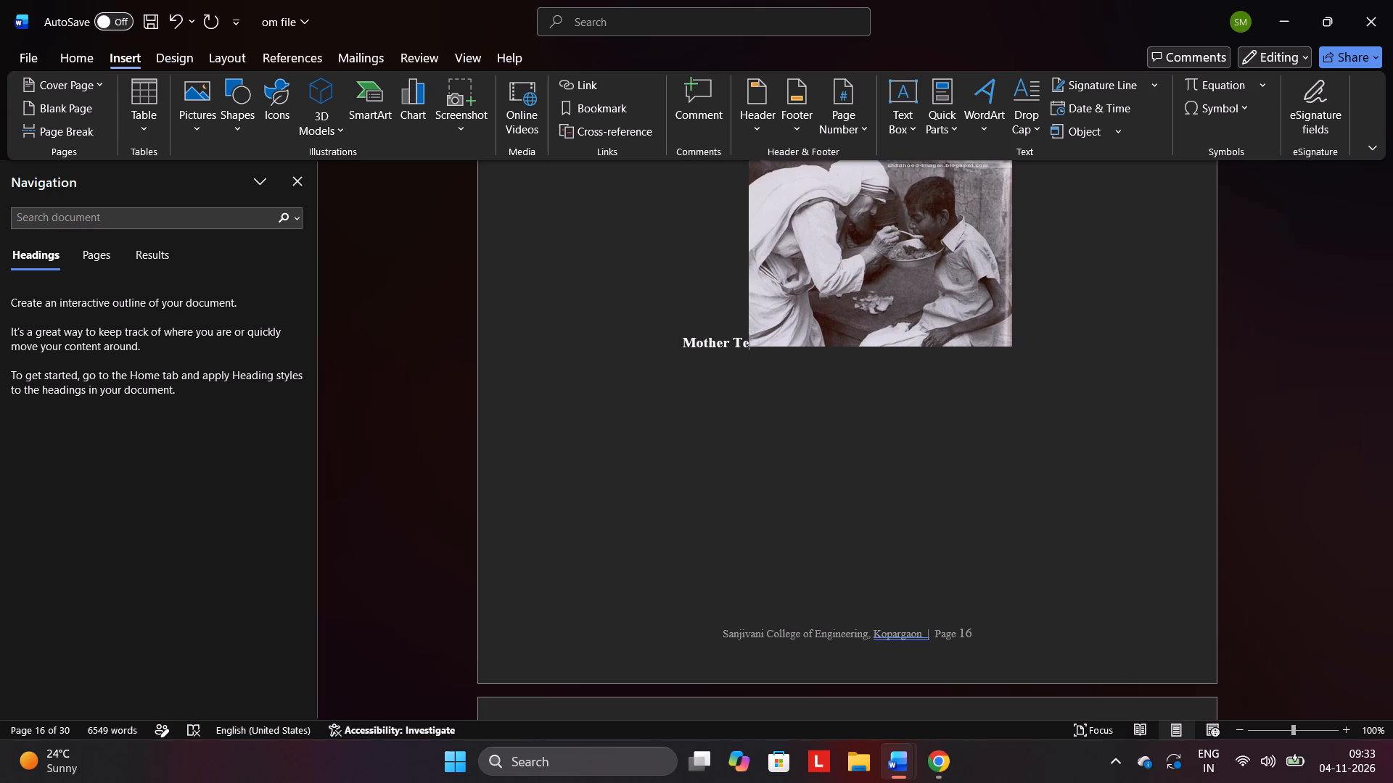
type("resa")
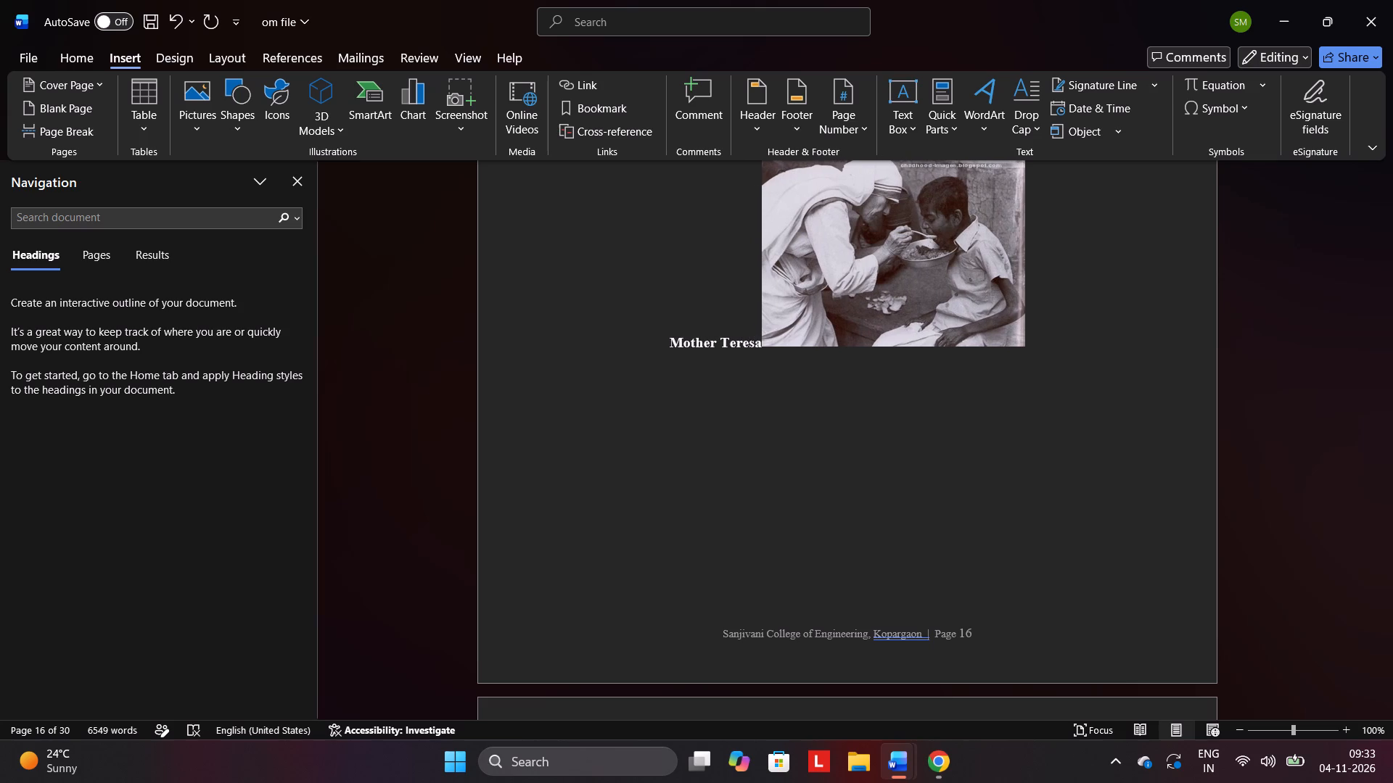
key("space")
type("Serving")
key("space")
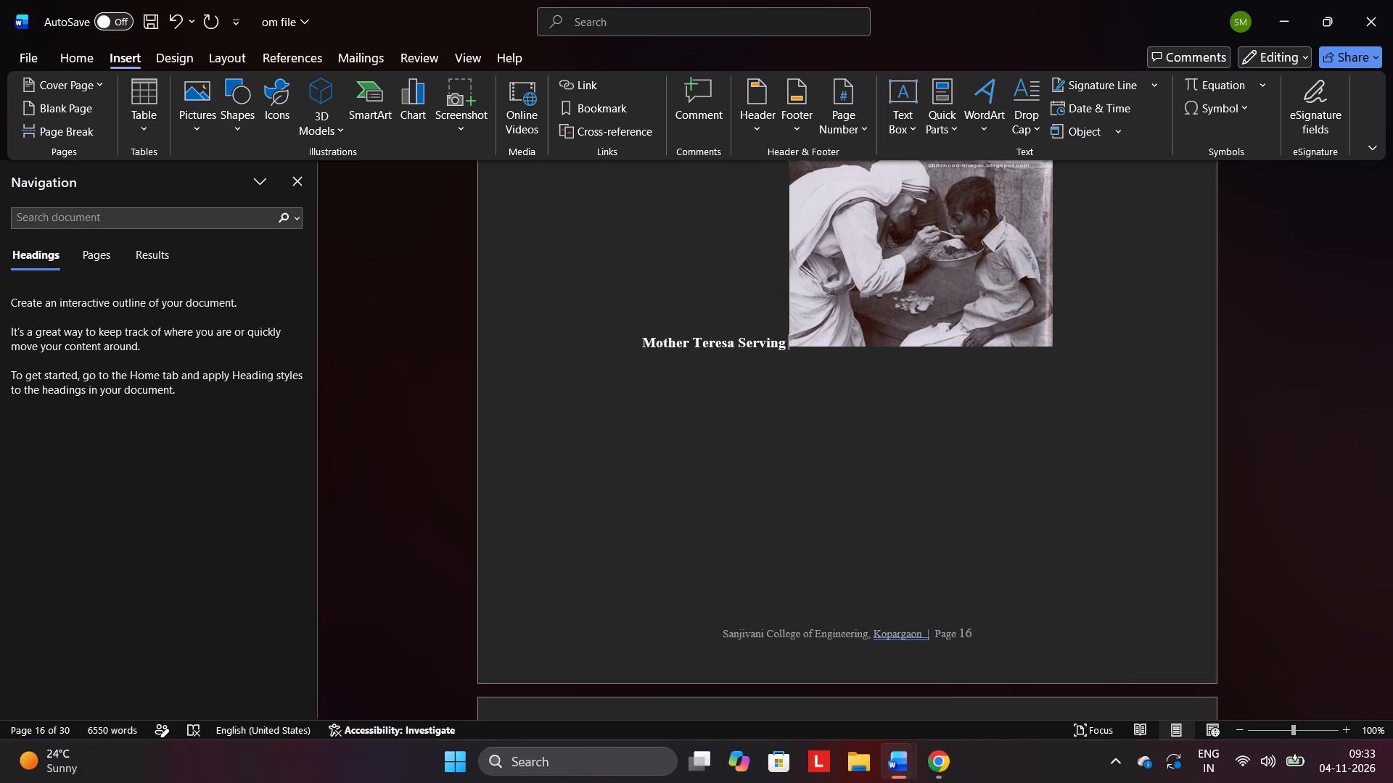
type("the")
key("space")
type("poor")
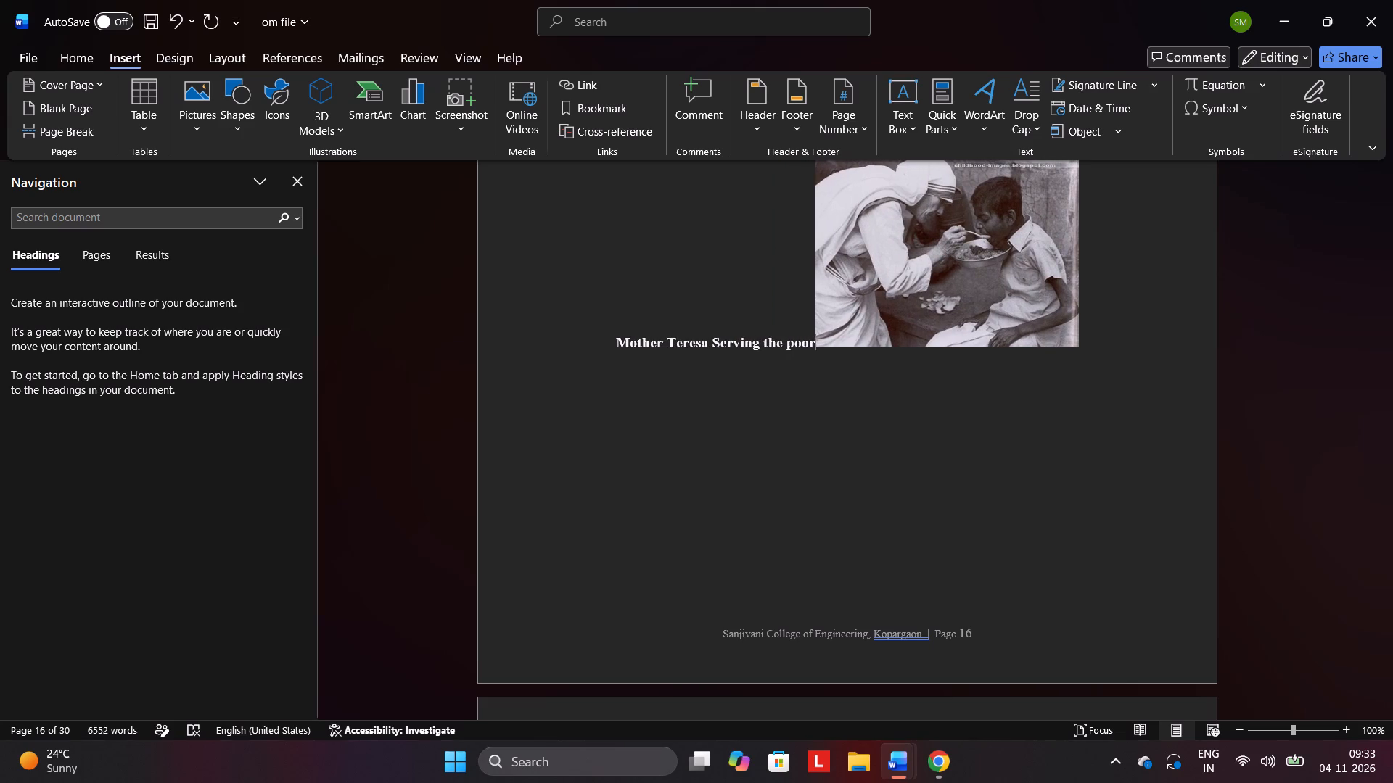
key("BackSpace")
key("BackSpace")
key("BackSpace")
key("BackSpace")
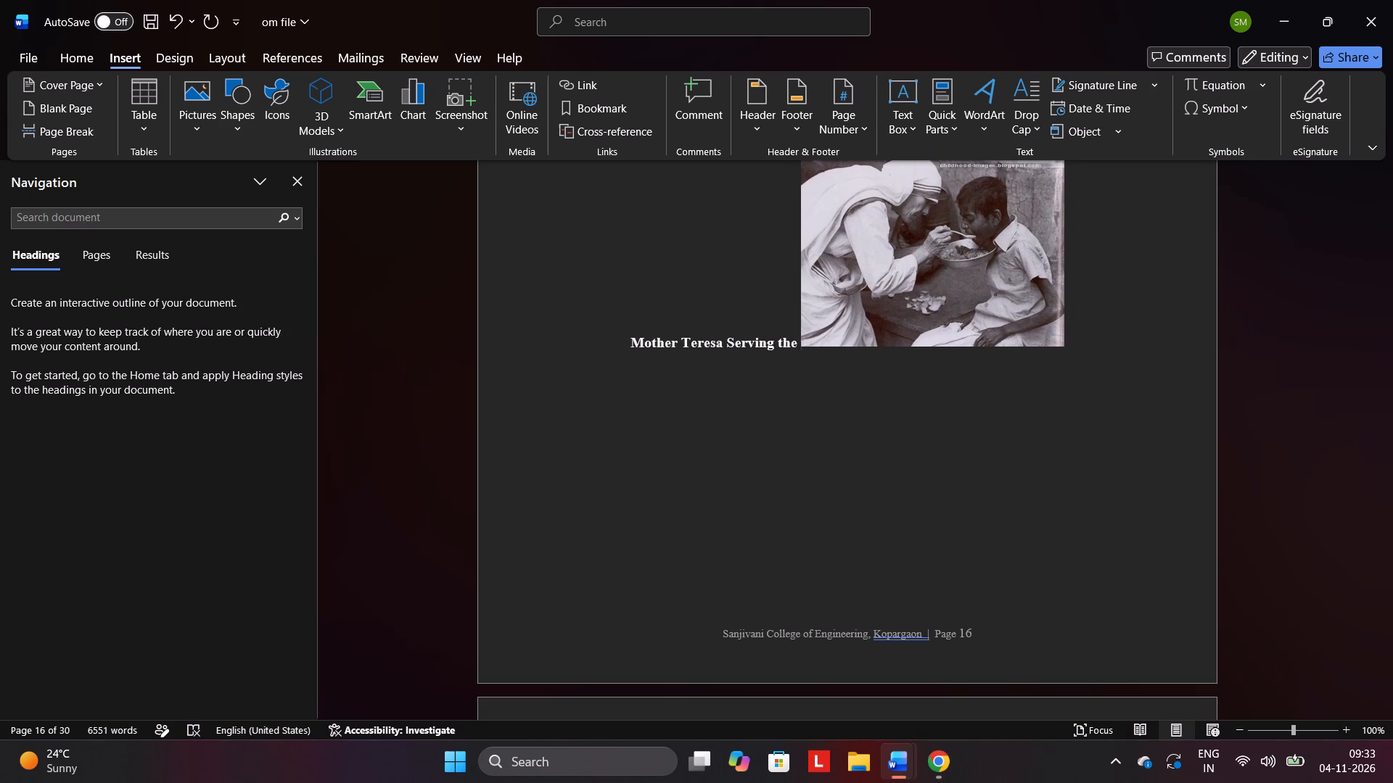
type("Po")
key("o")
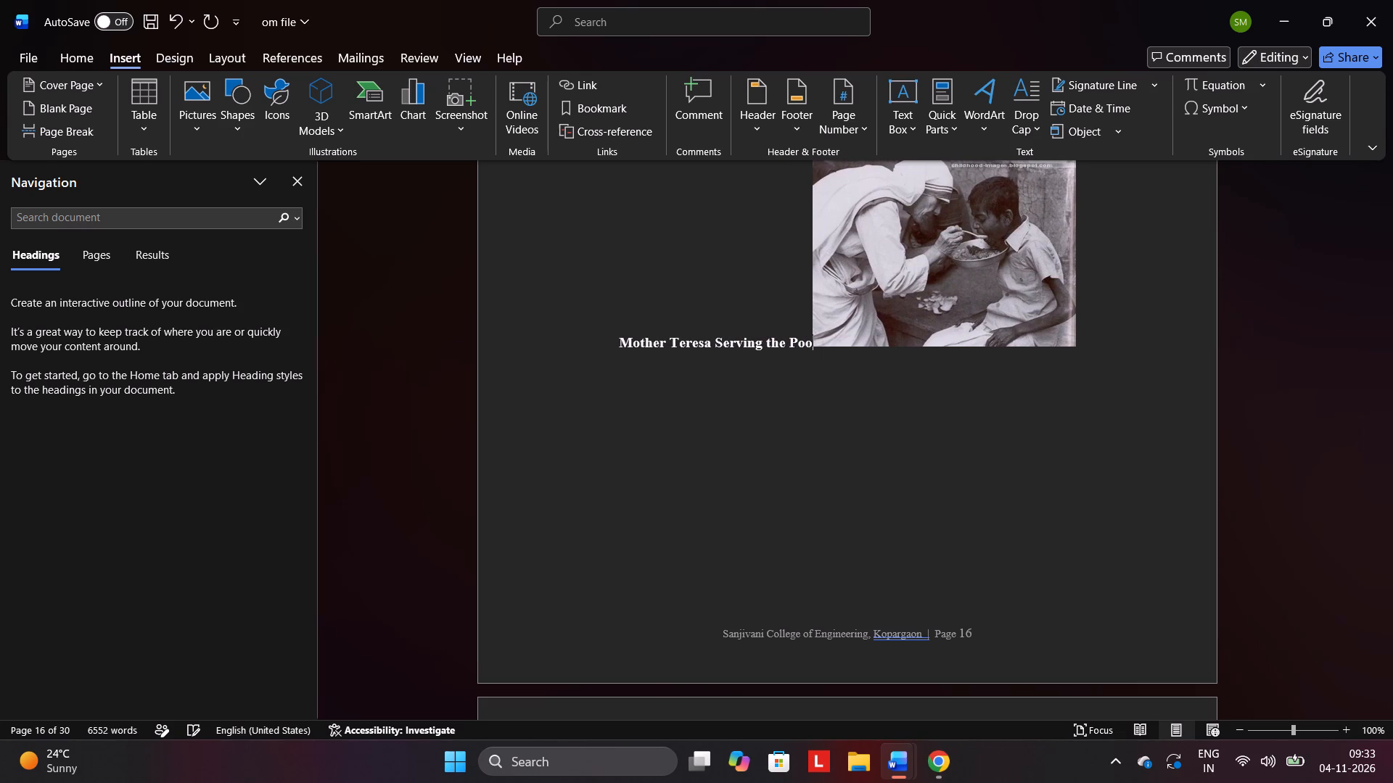
type("r and")
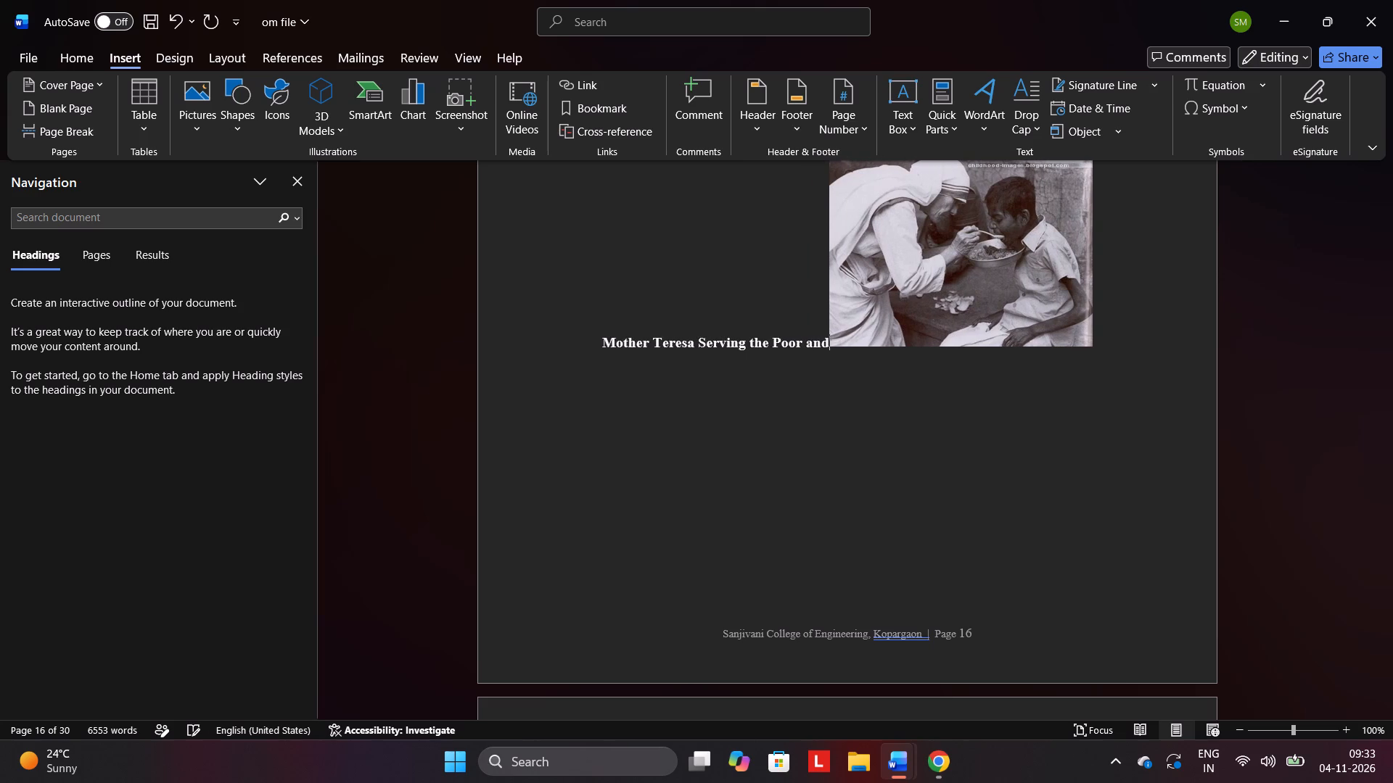
key("space")
type("Needy")
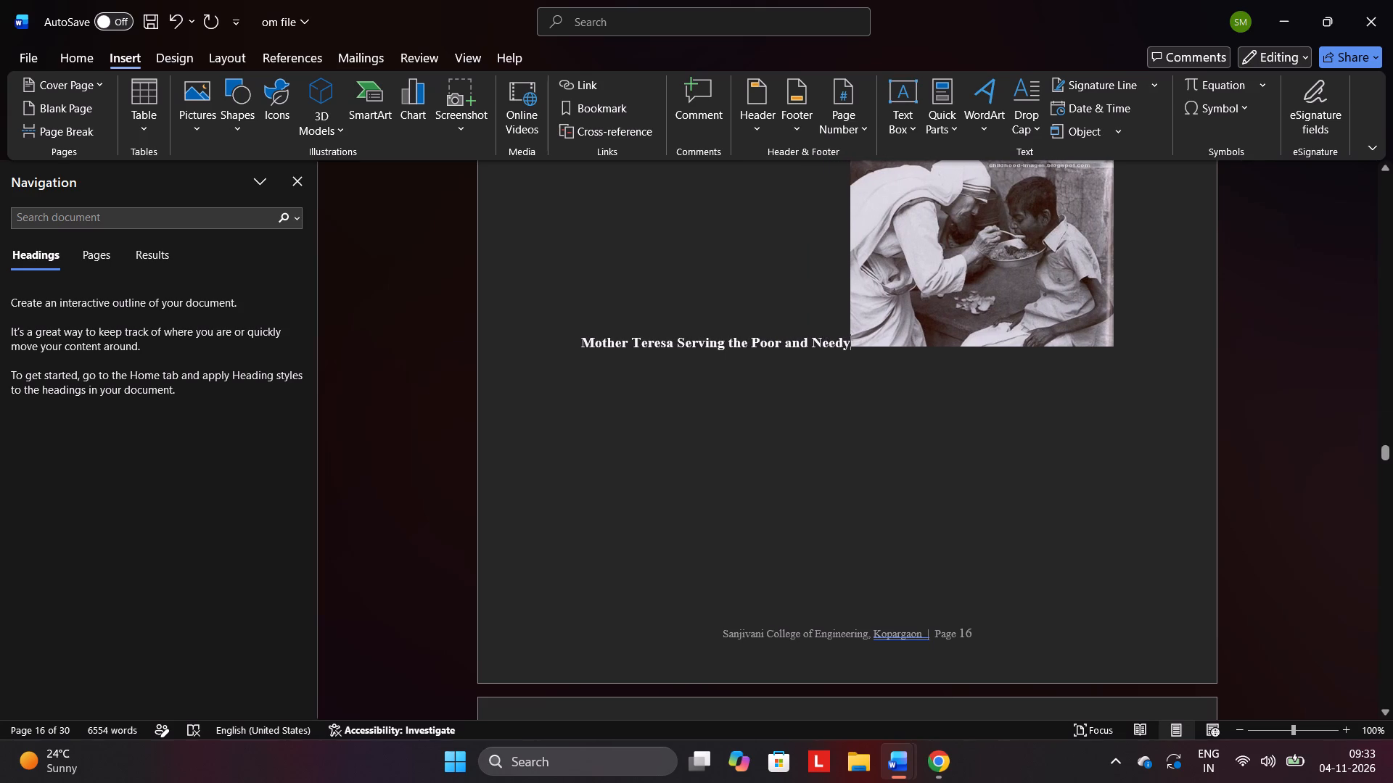
Move the photo onto the blank line above its caption, so the caption sits centred beneath it.
left_click(576, 342)
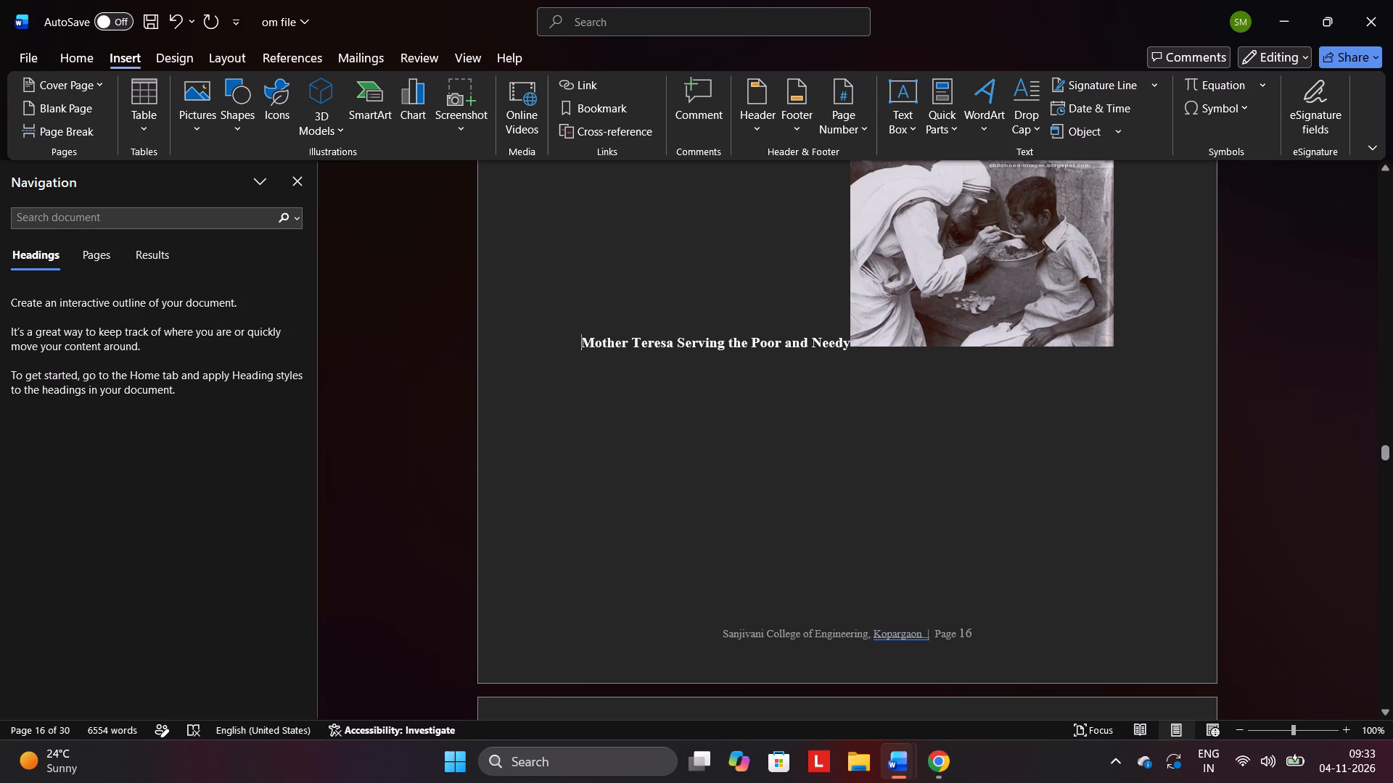
left_click(576, 342)
key("Return")
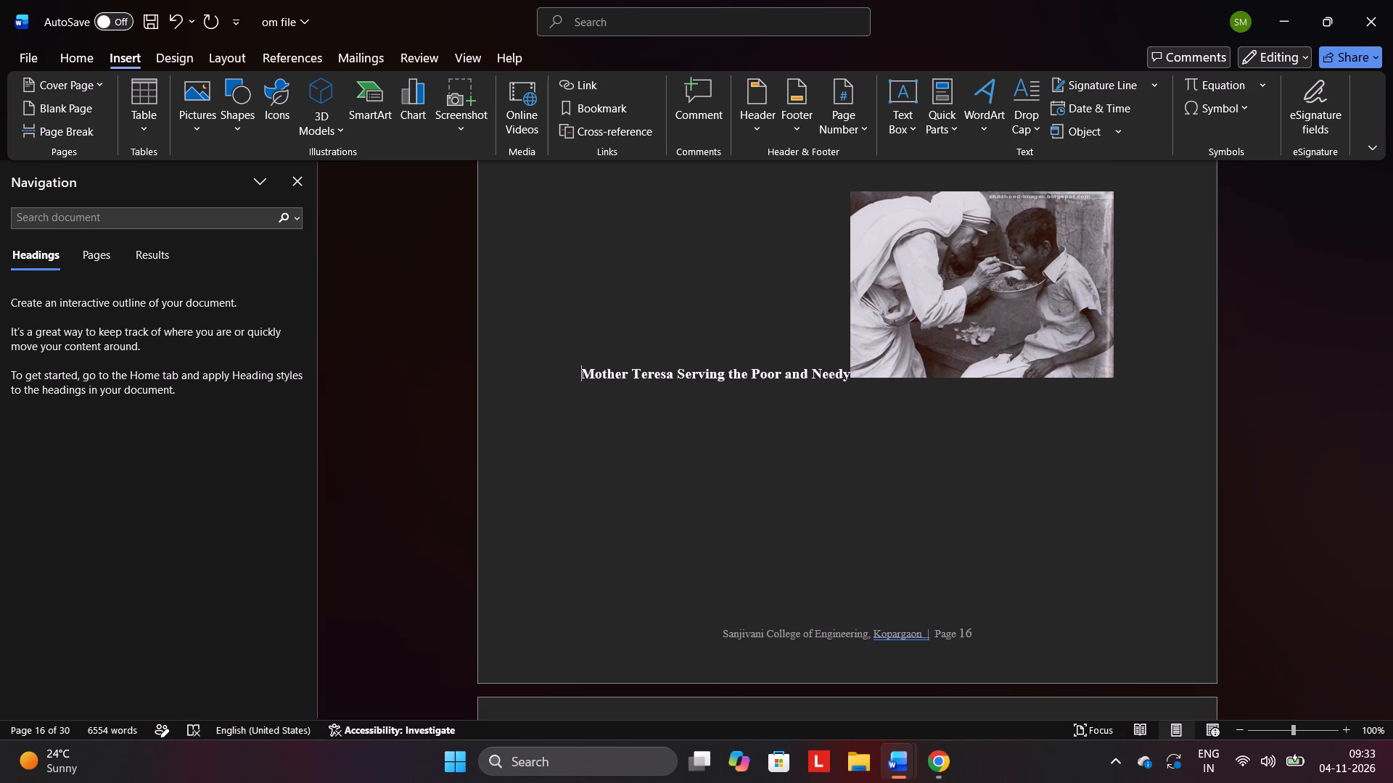
scroll(576, 342, "right", 1)
scroll(576, 342, "up", 1)
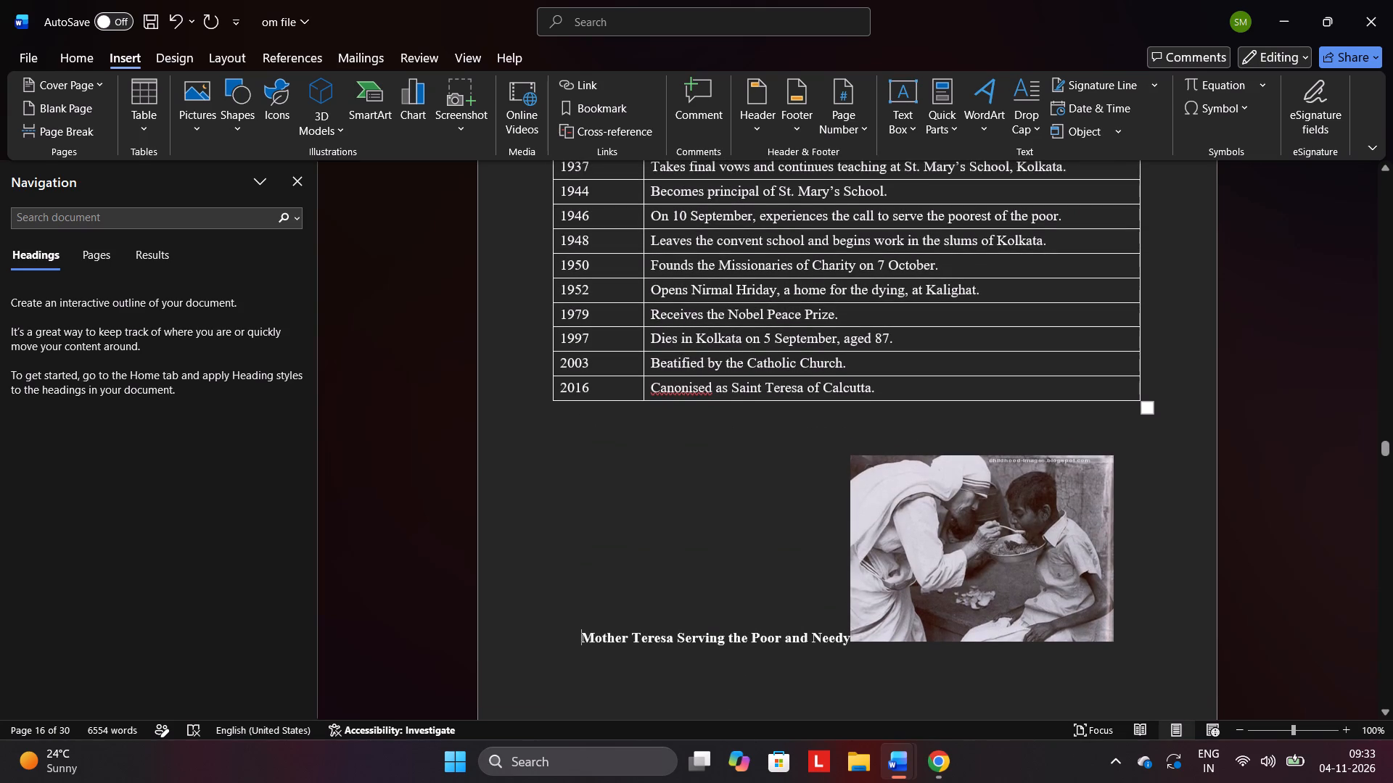
left_click(875, 475)
left_click_drag(863, 465, 874, 484)
left_click(874, 484)
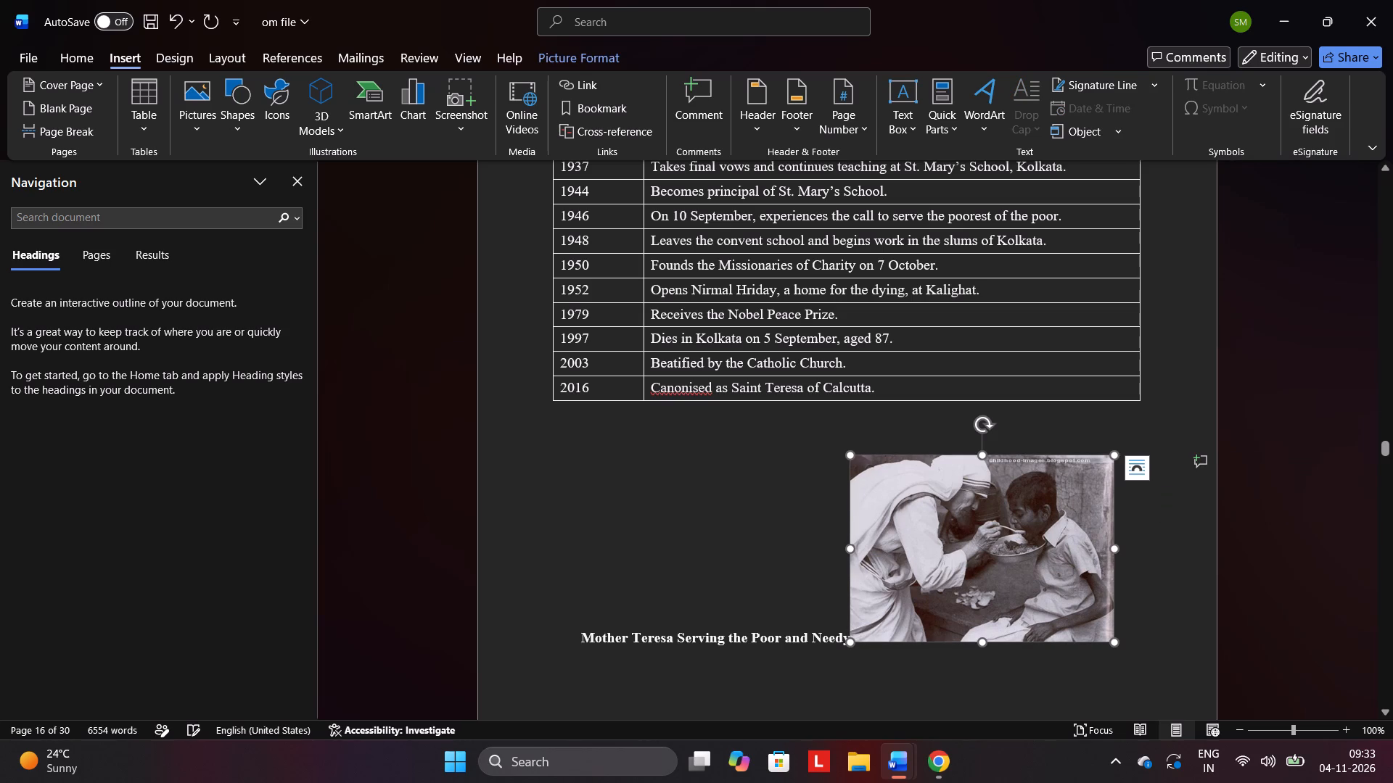
left_click_drag(864, 466, 800, 436)
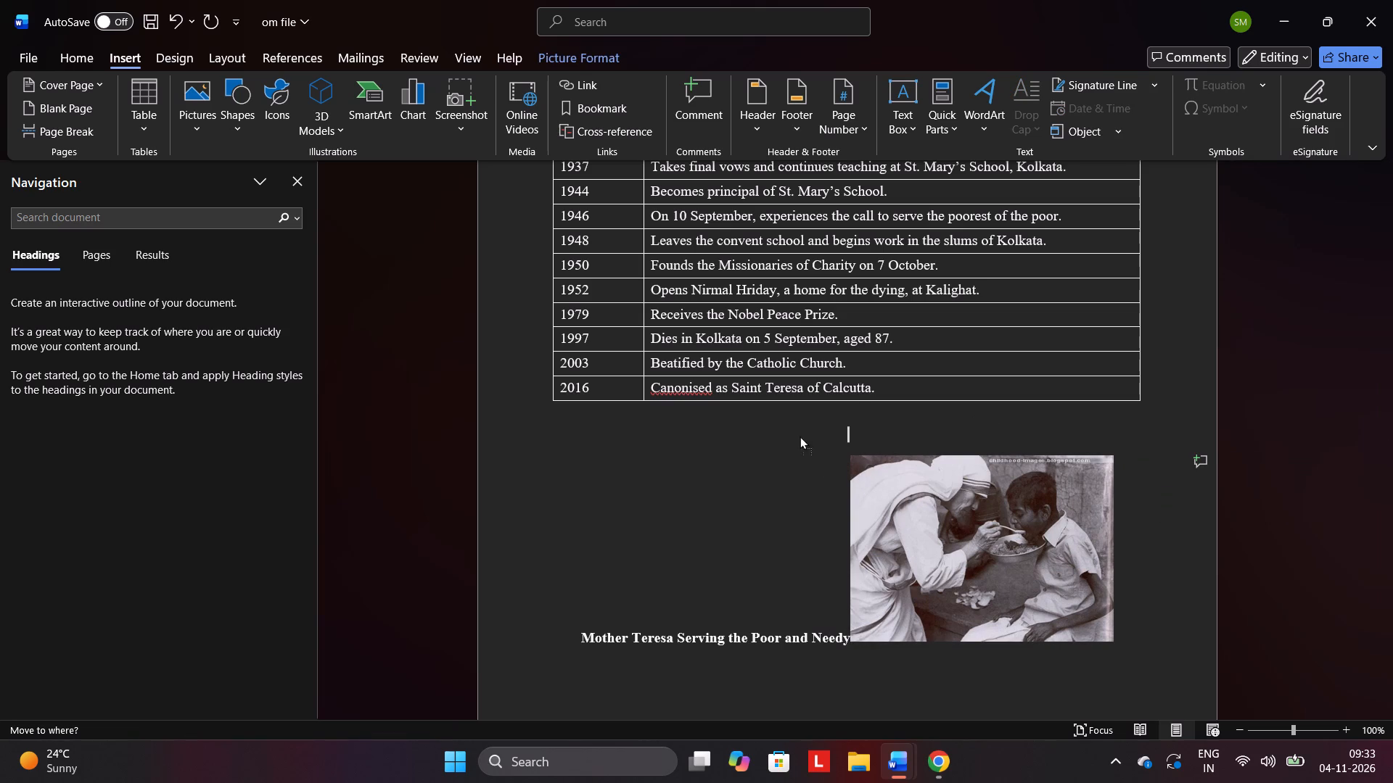
left_click_drag(800, 436, 752, 447)
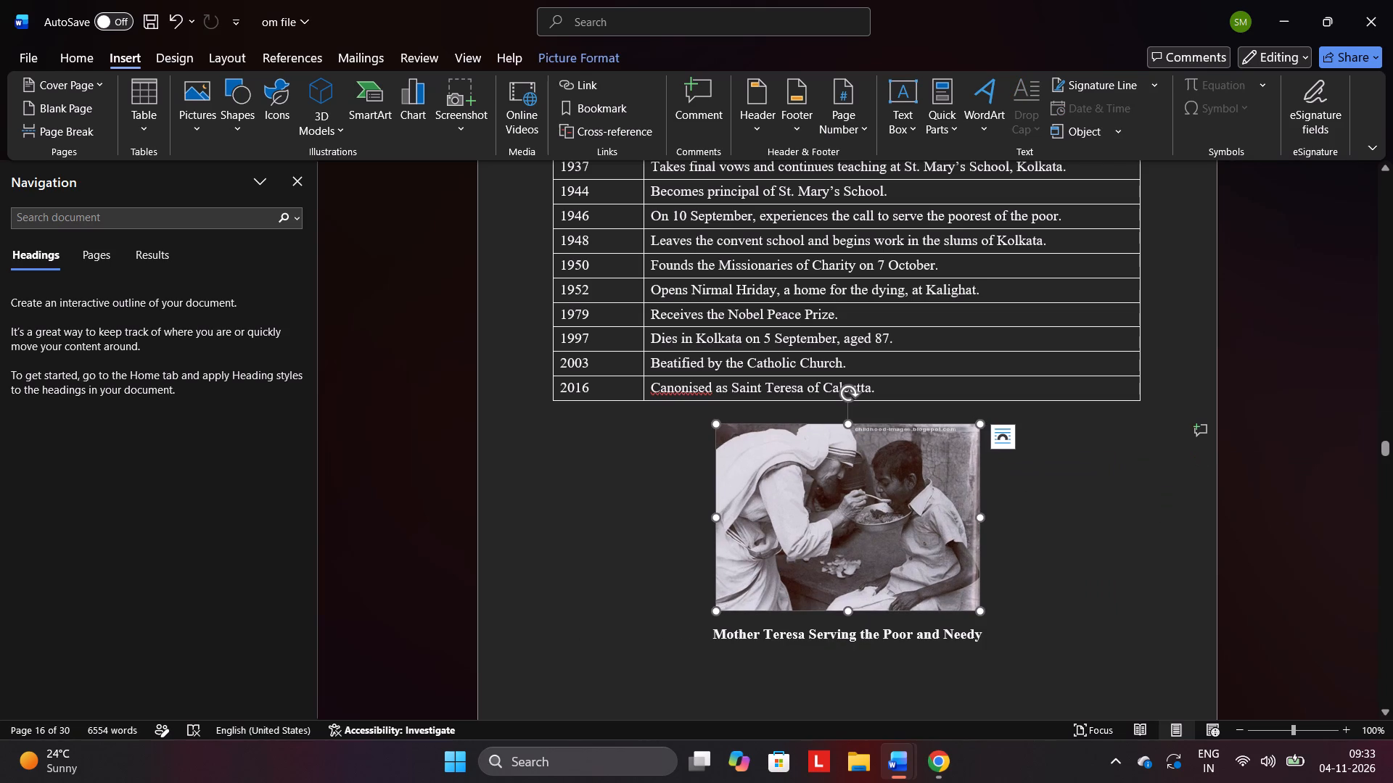
Enclose the photo caption in parentheses, reading "(Mother Teresa Serving the Poor and Needy)".
left_click(706, 636)
key("shift+parenleft")
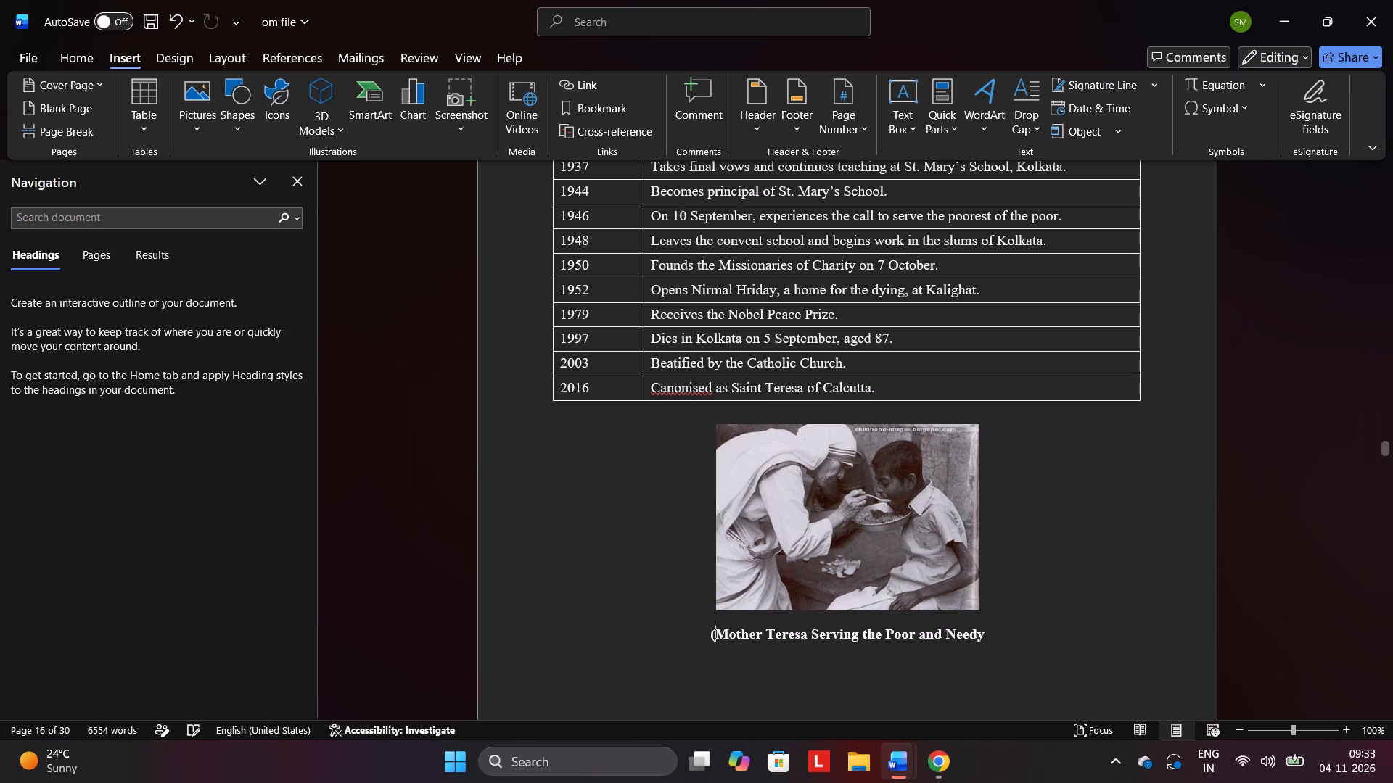
left_click(997, 630)
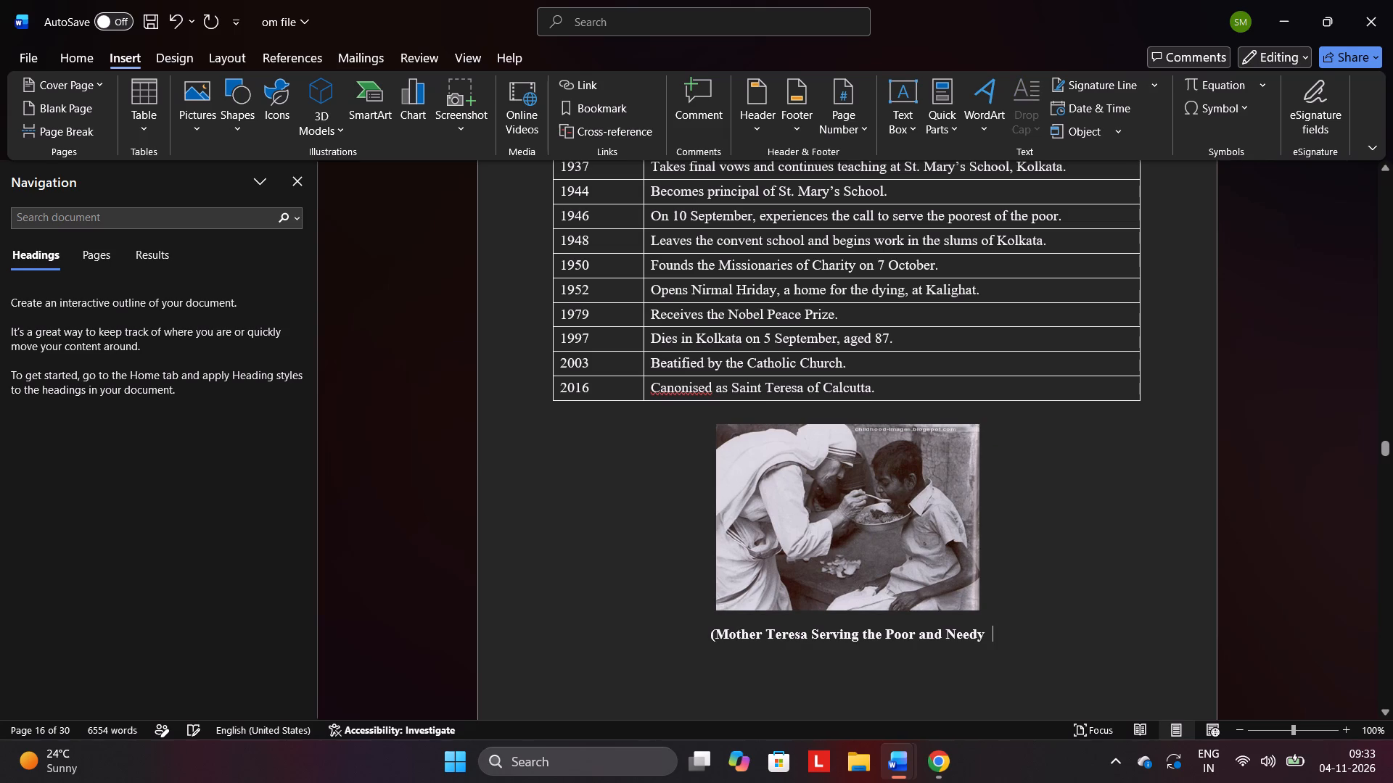
key("BackSpace")
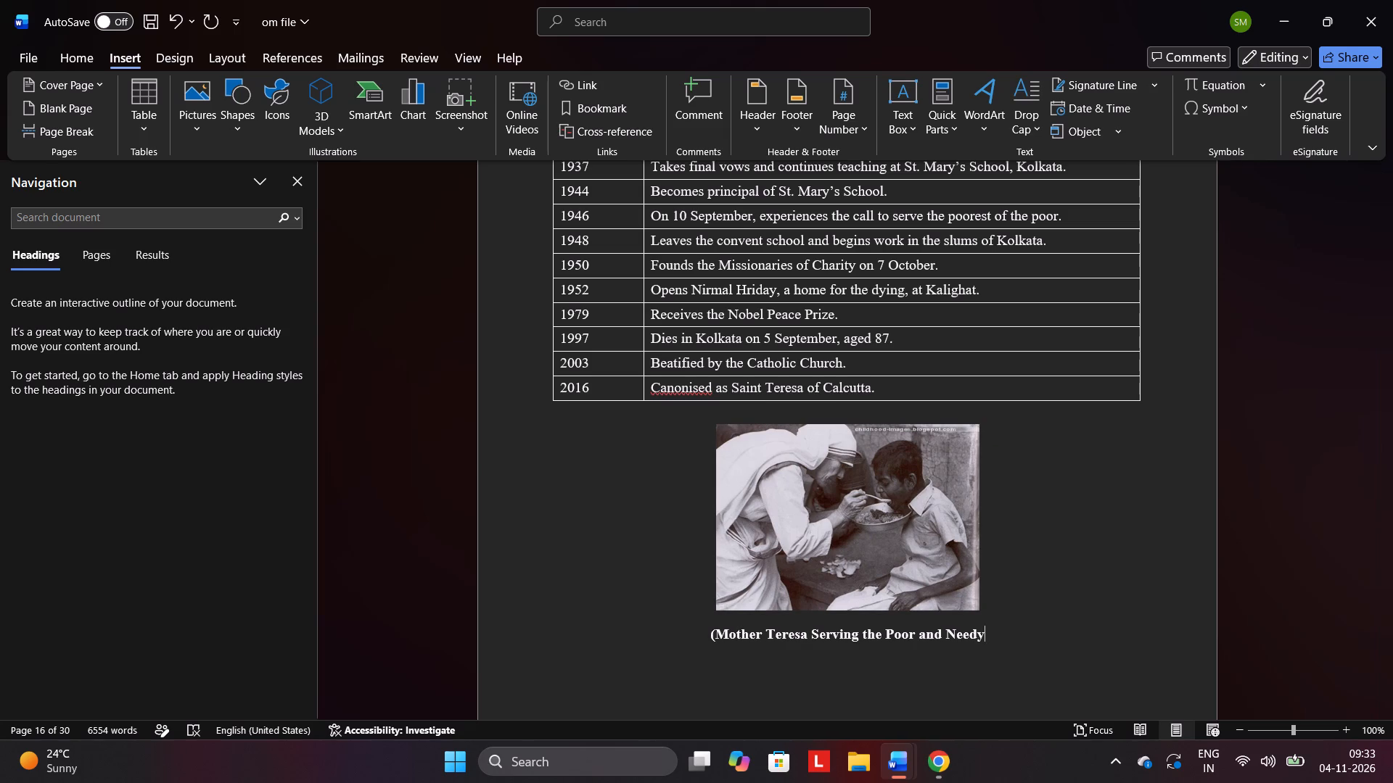
key("shift+parenright")
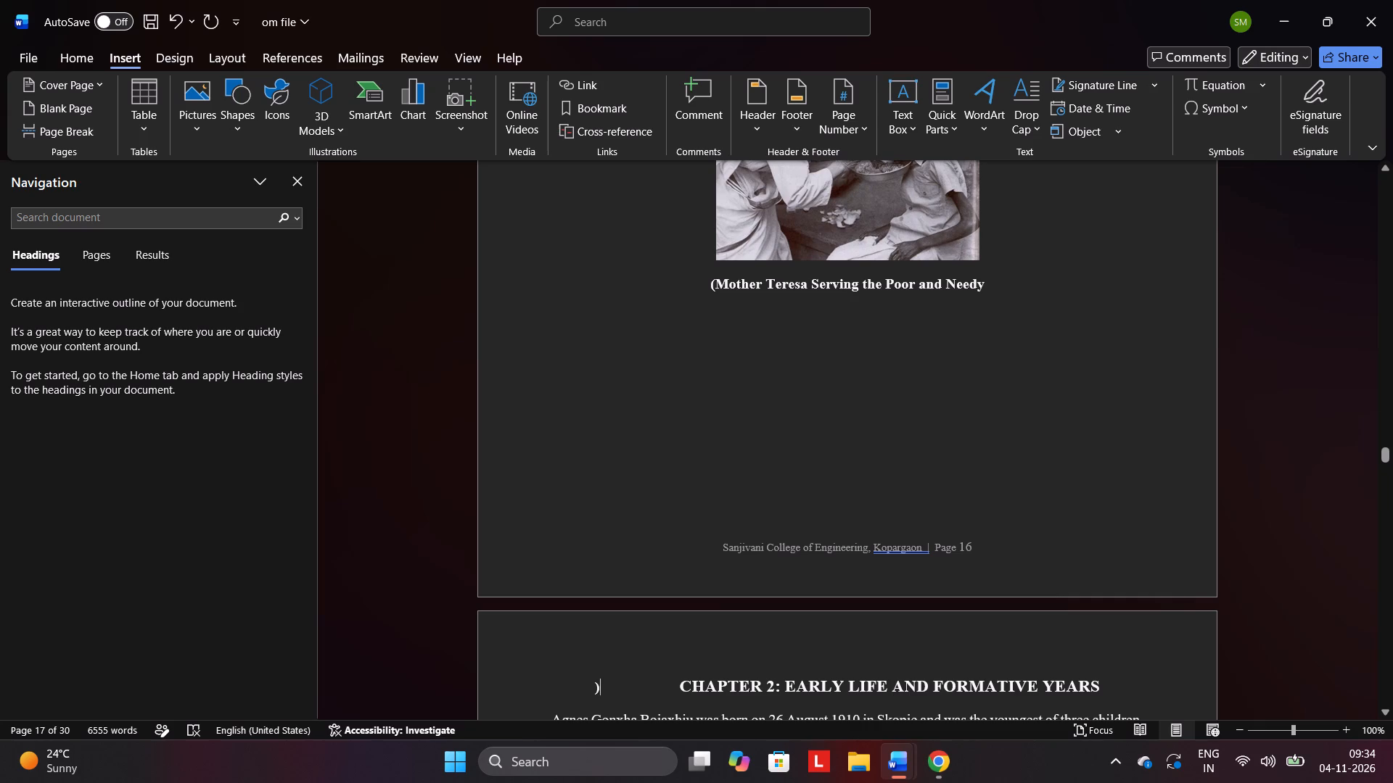
key("BackSpace")
key("BackSpace")
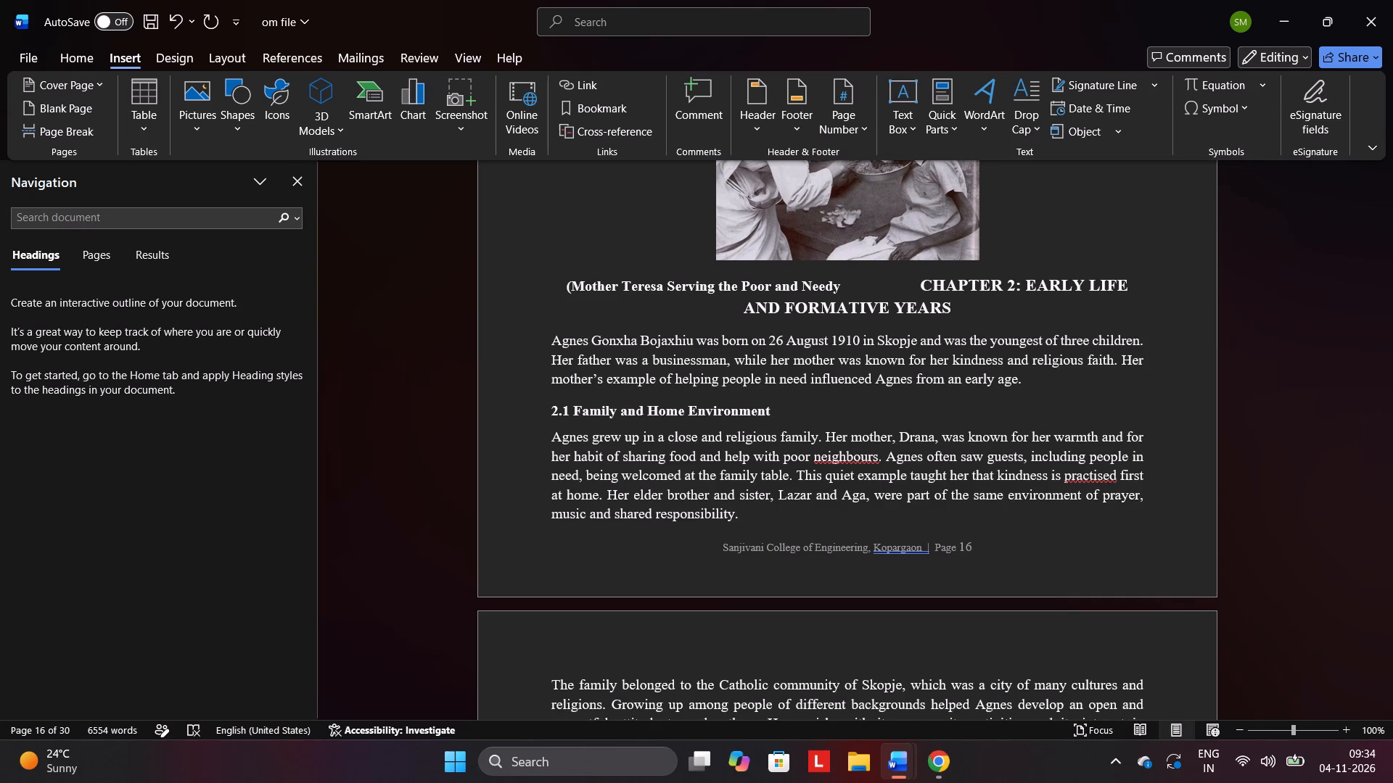
key("ctrl+z")
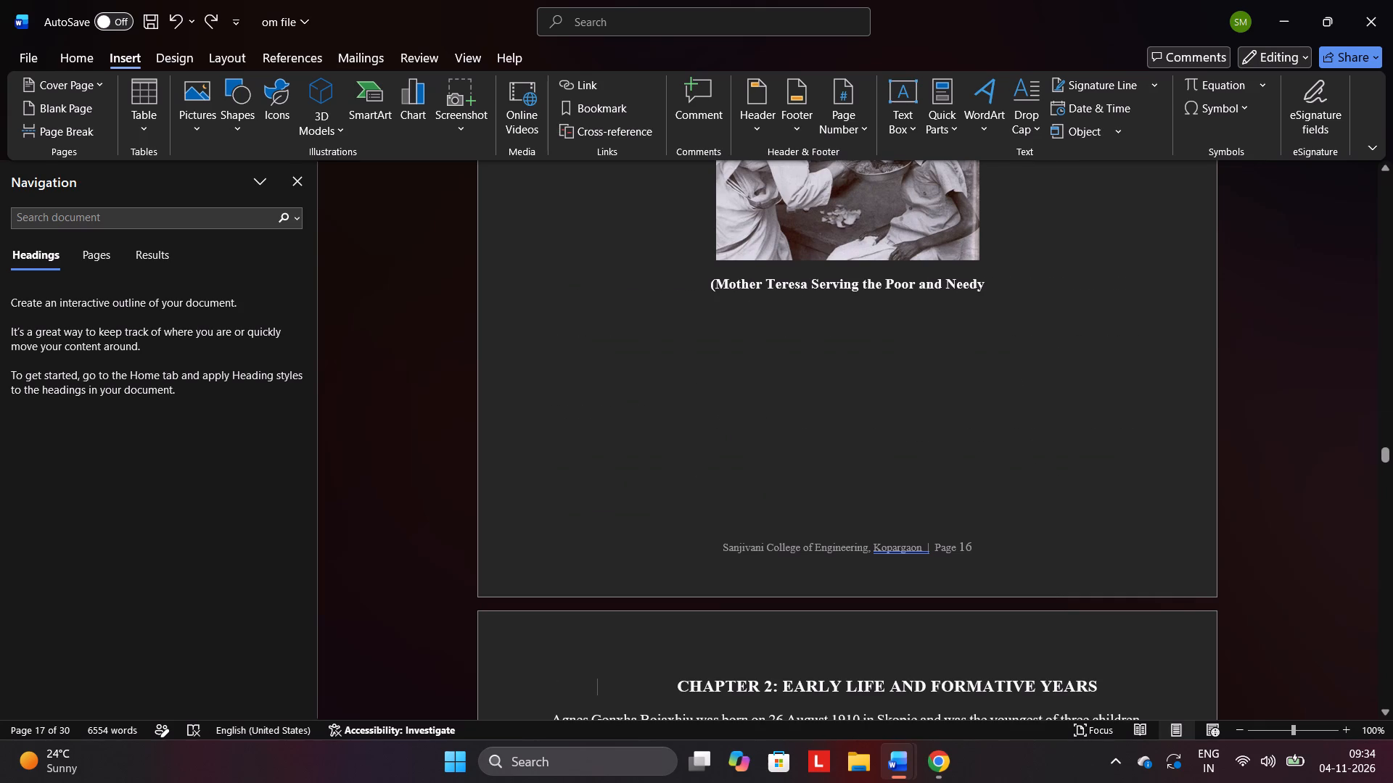
left_click(1008, 281)
left_click(1008, 281)
key("shift+parenright")
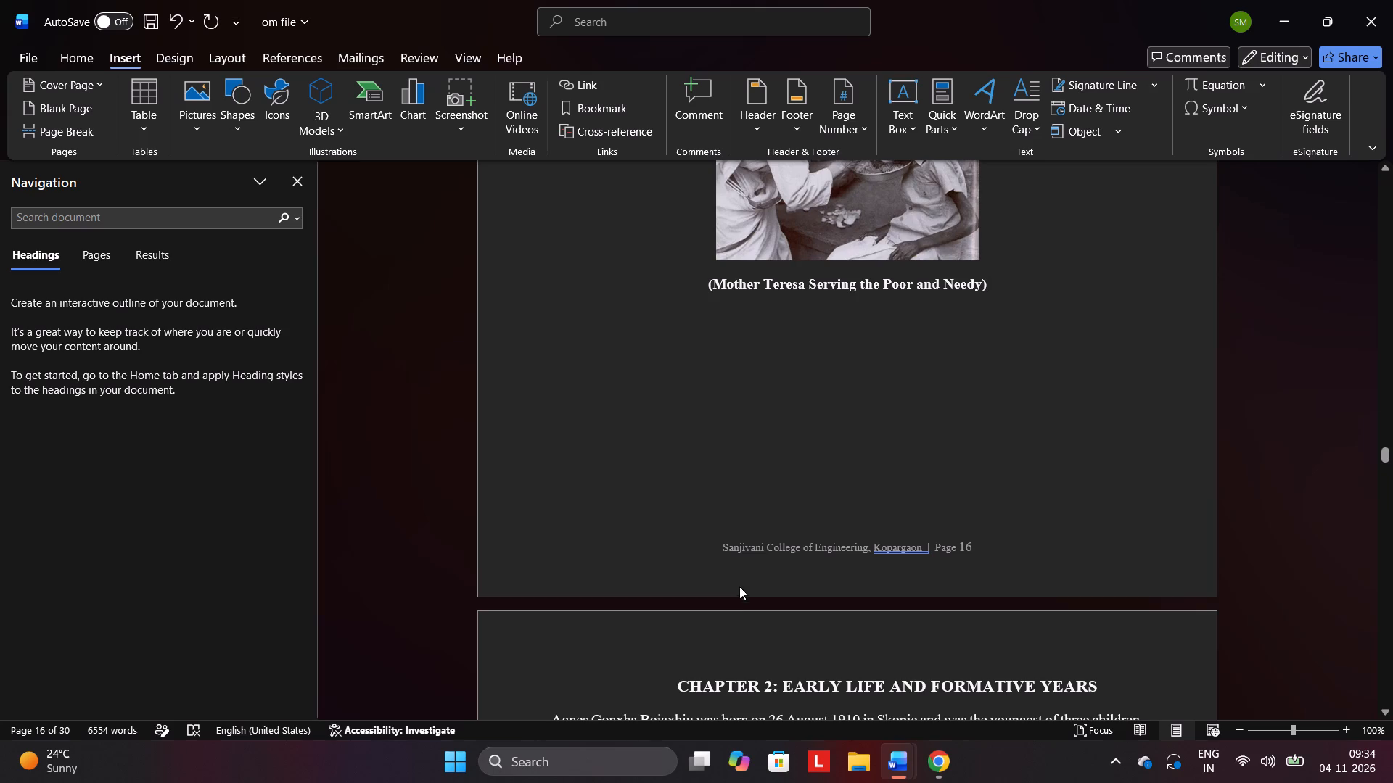
Remove extra leading spaces before the "CHAPTER 2: EARLY LIFE AND FORMATIVE YEARS" heading to bring it closer to the page centre.
scroll(839, 448, "down", 2)
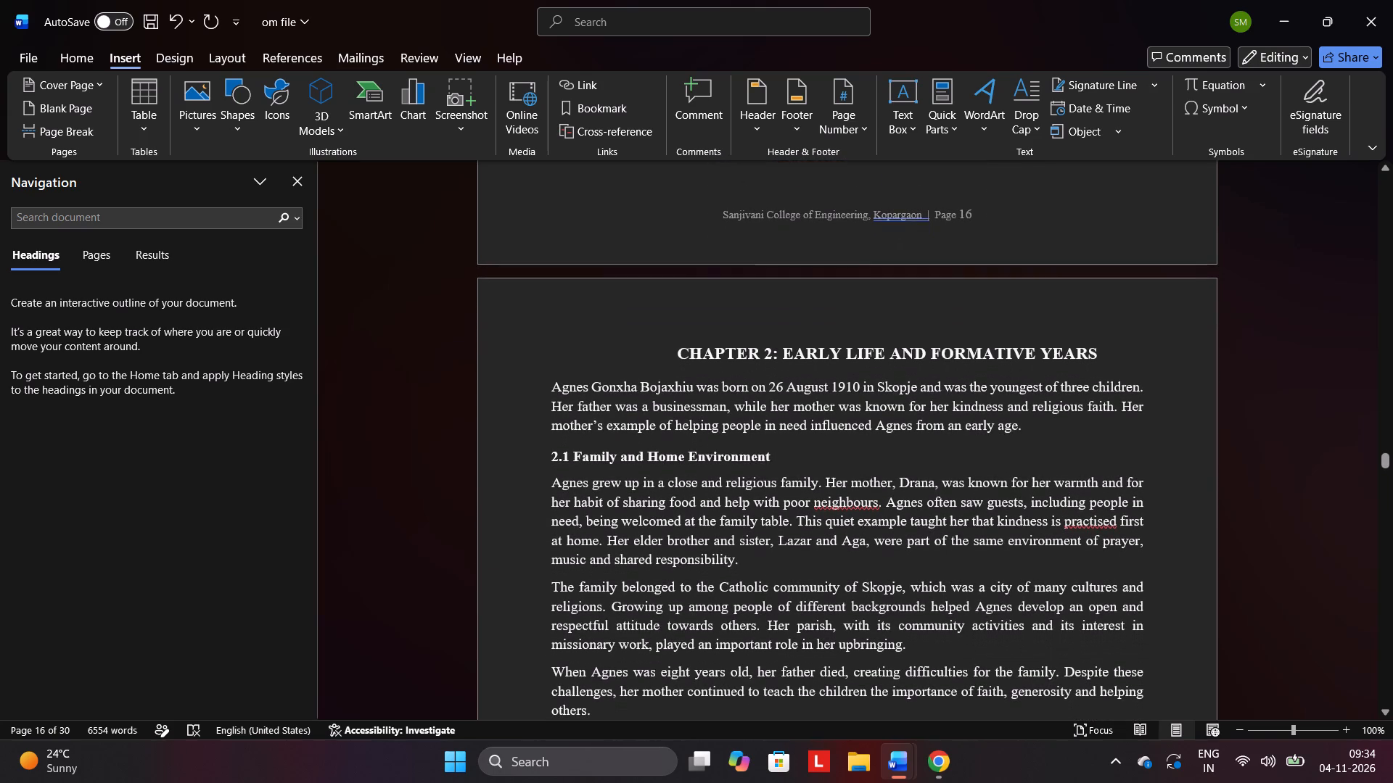
left_click(667, 354)
key("BackSpace")
key("BackSpace")
key("BackSpace")
key("BackSpace")
key("BackSpace")
key("BackSpace")
key("BackSpace")
key("BackSpace")
key("BackSpace")
key("BackSpace")
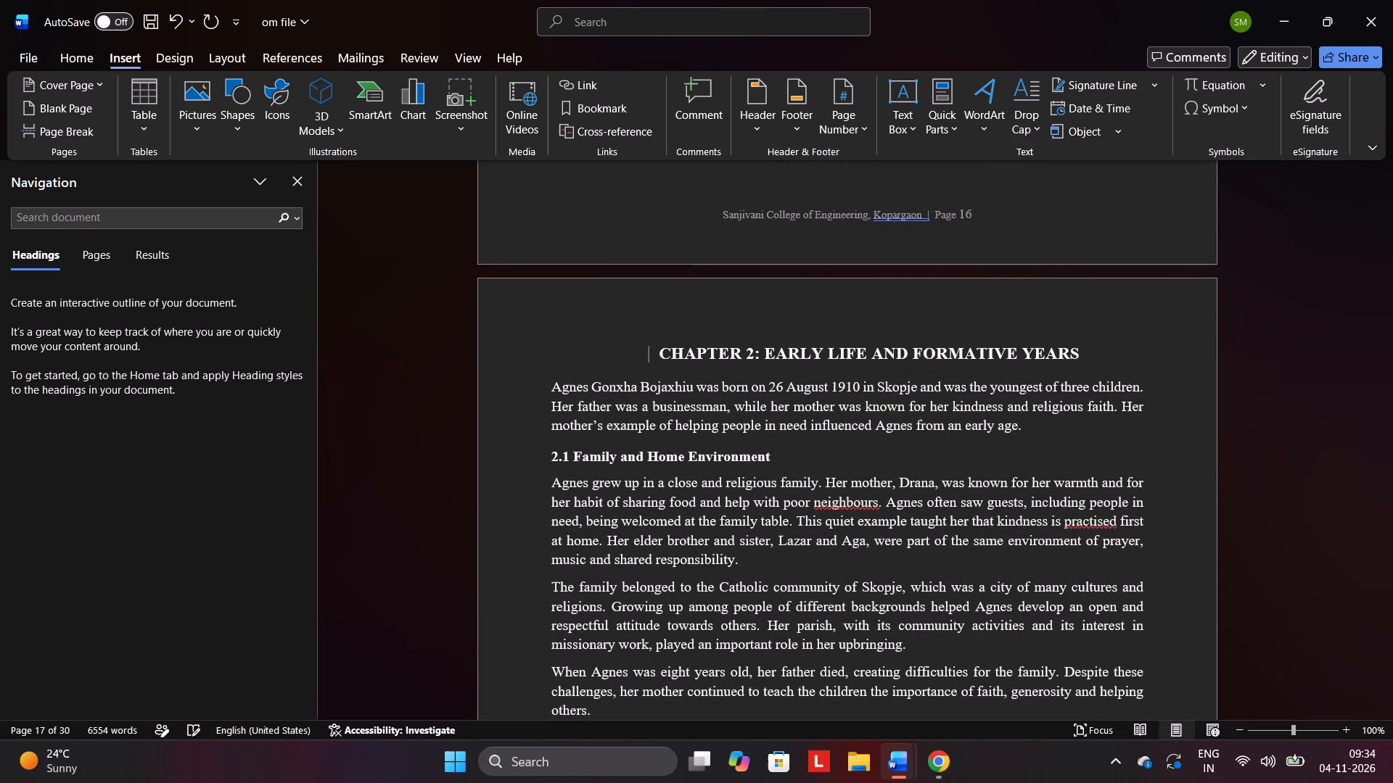
key("BackSpace")
key("BackSpace")
key("BackSpace")
key("BackSpace")
key("BackSpace")
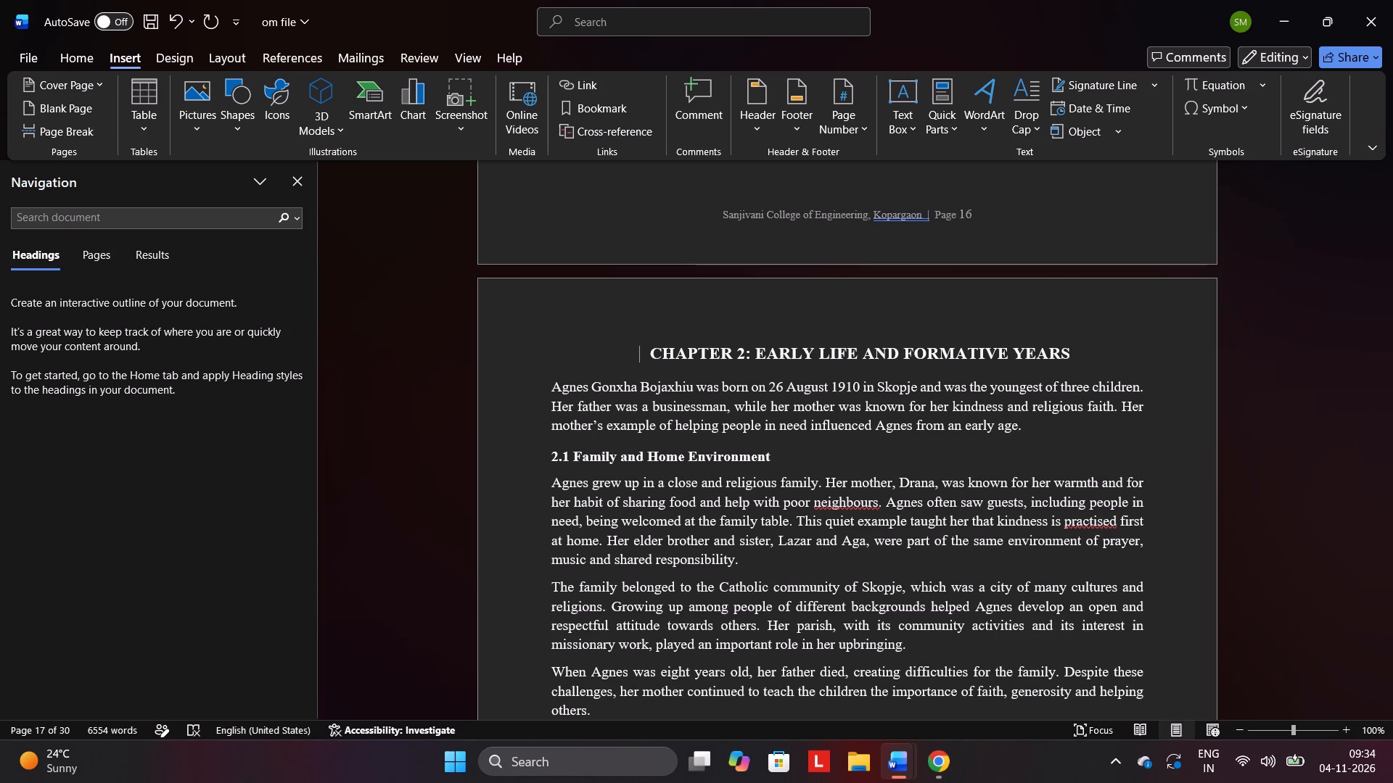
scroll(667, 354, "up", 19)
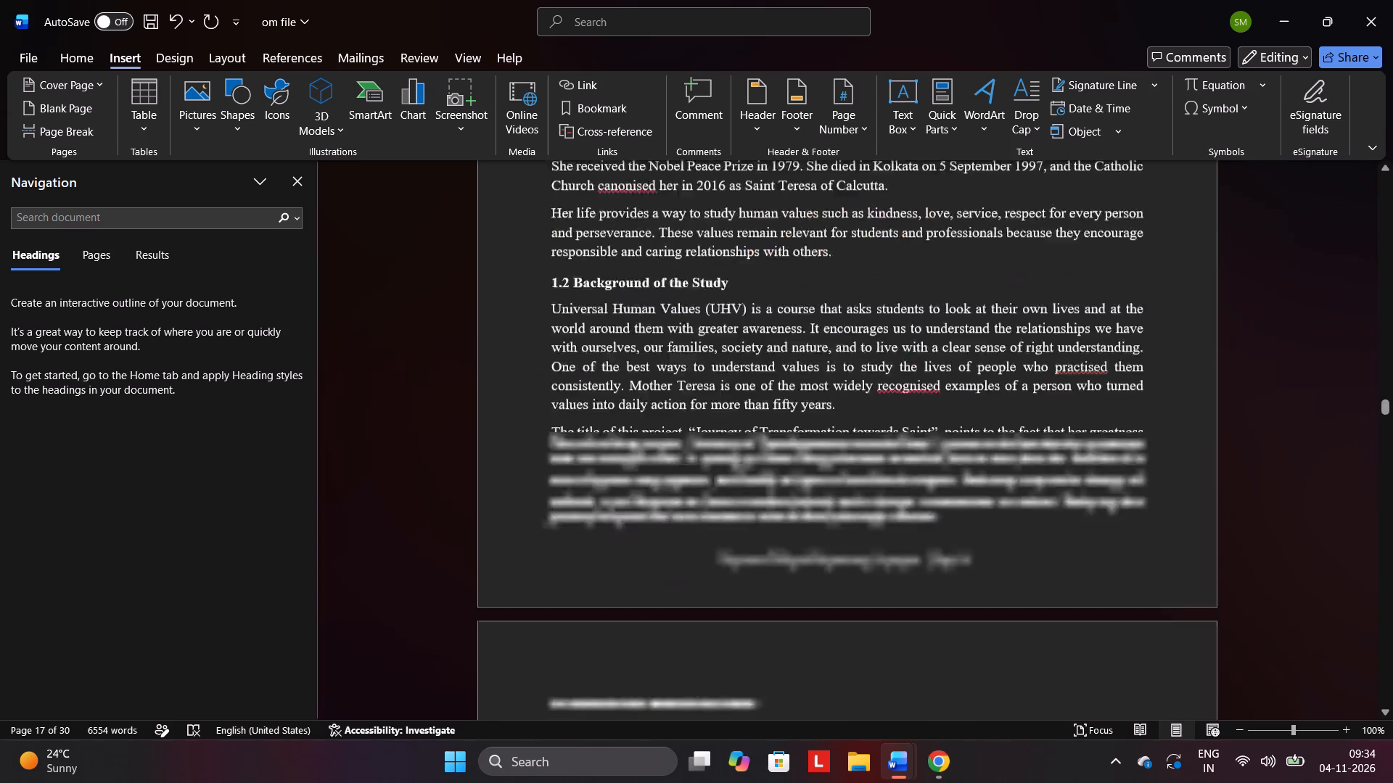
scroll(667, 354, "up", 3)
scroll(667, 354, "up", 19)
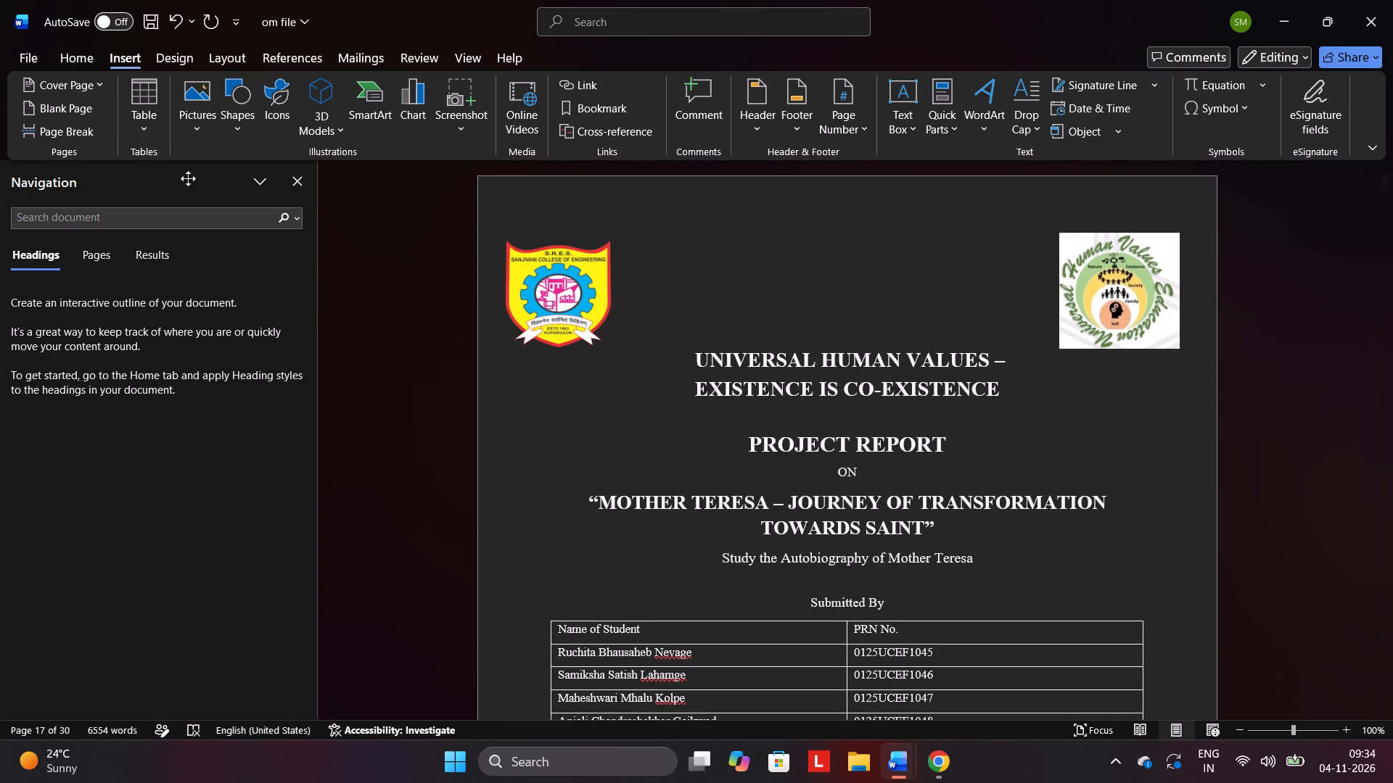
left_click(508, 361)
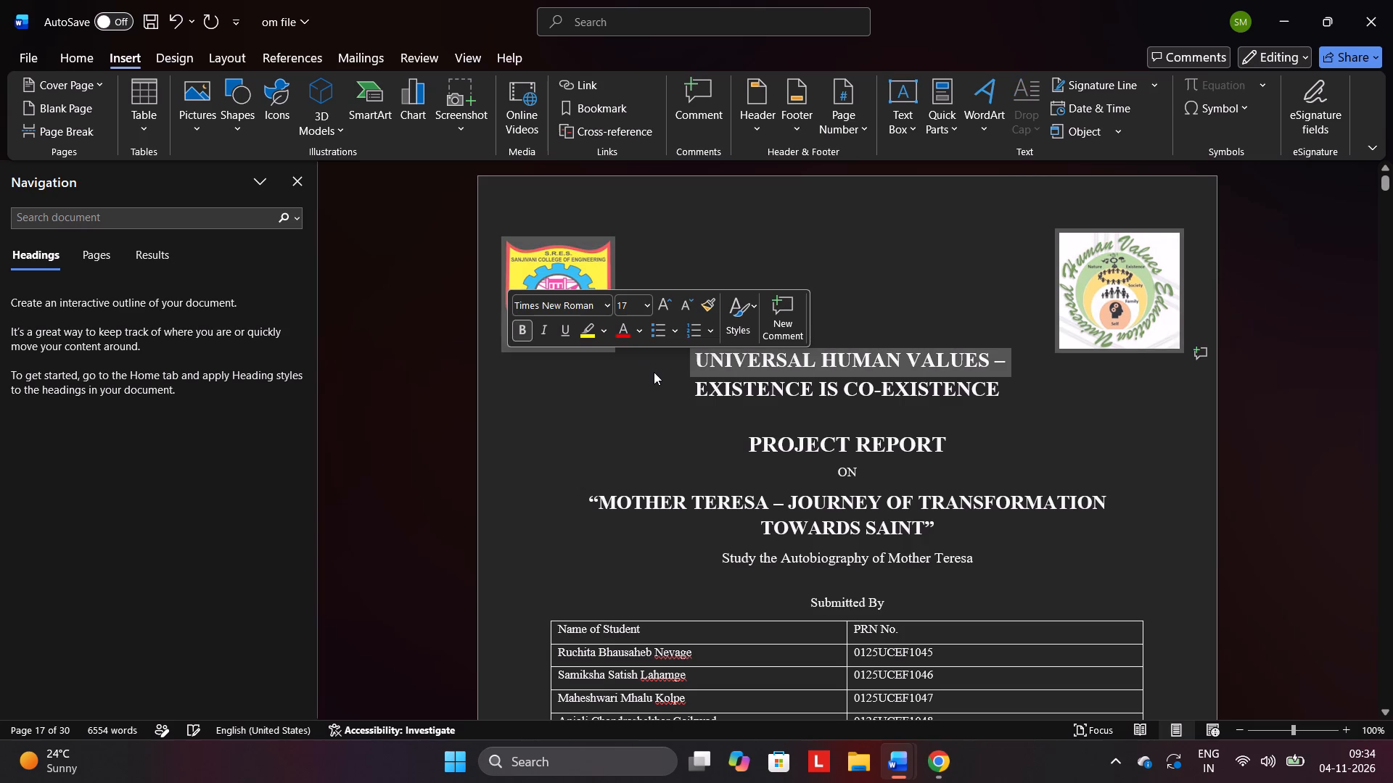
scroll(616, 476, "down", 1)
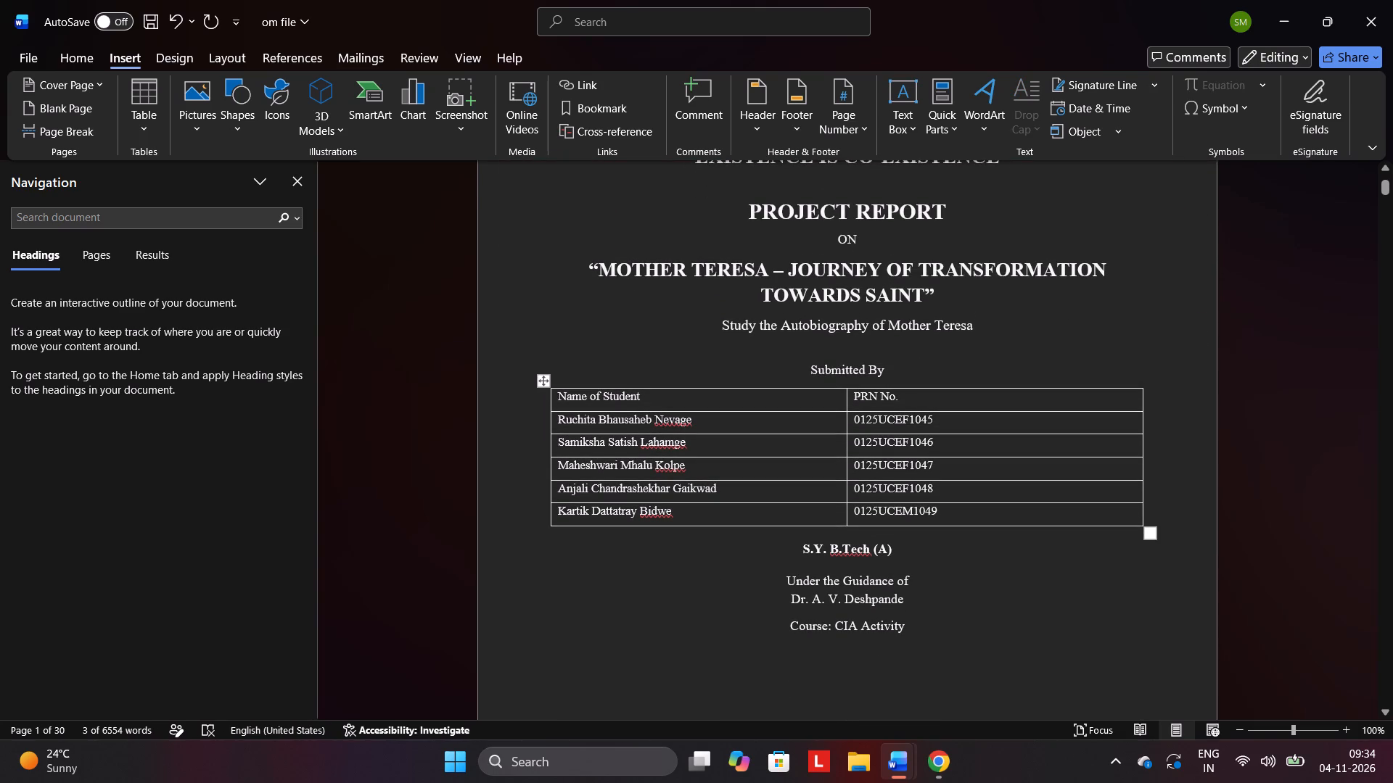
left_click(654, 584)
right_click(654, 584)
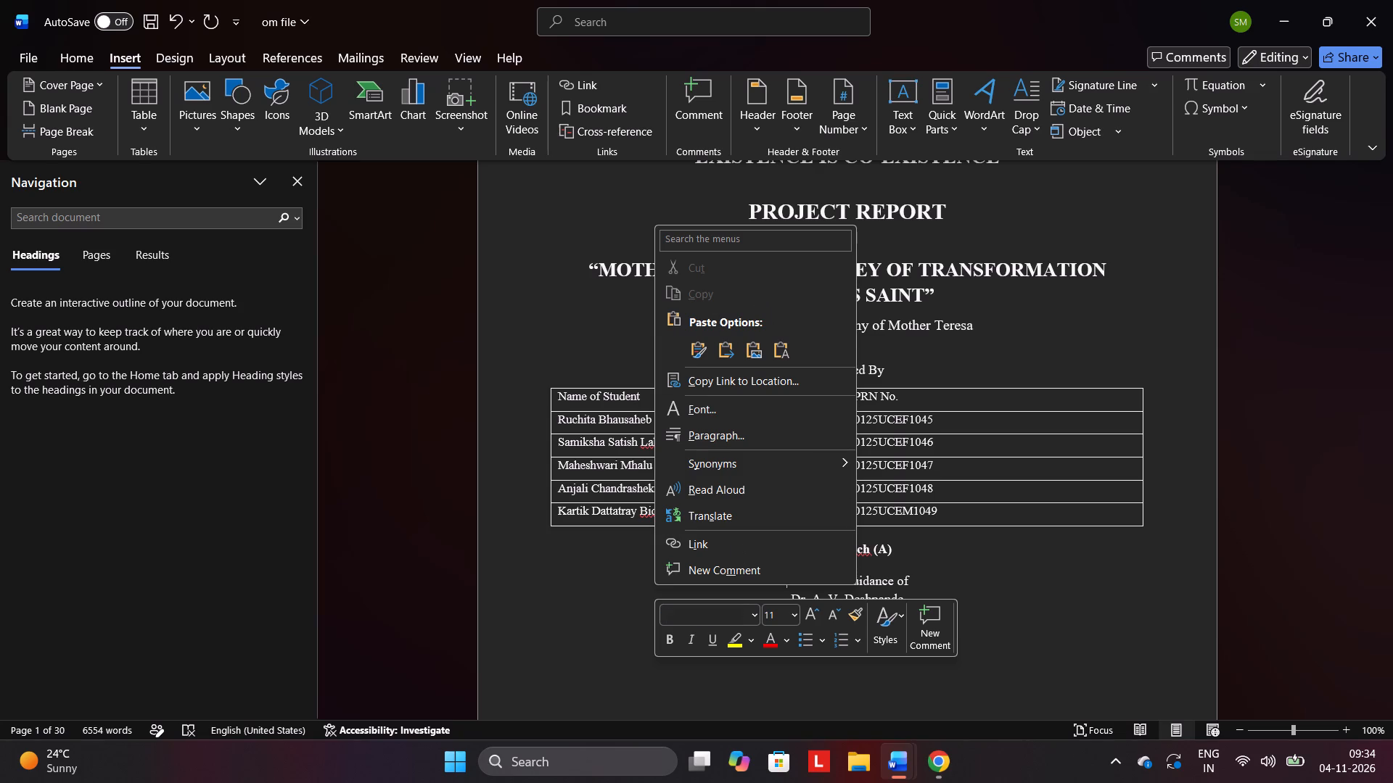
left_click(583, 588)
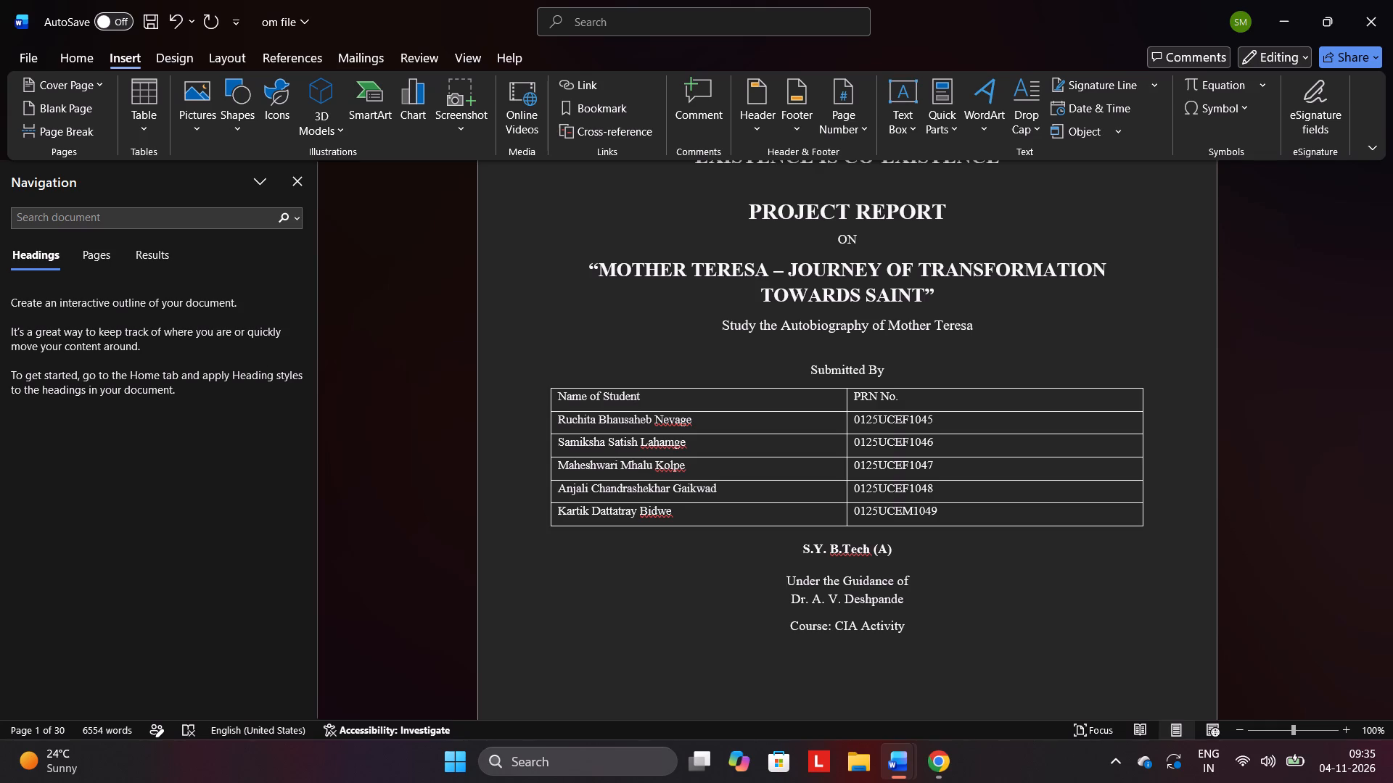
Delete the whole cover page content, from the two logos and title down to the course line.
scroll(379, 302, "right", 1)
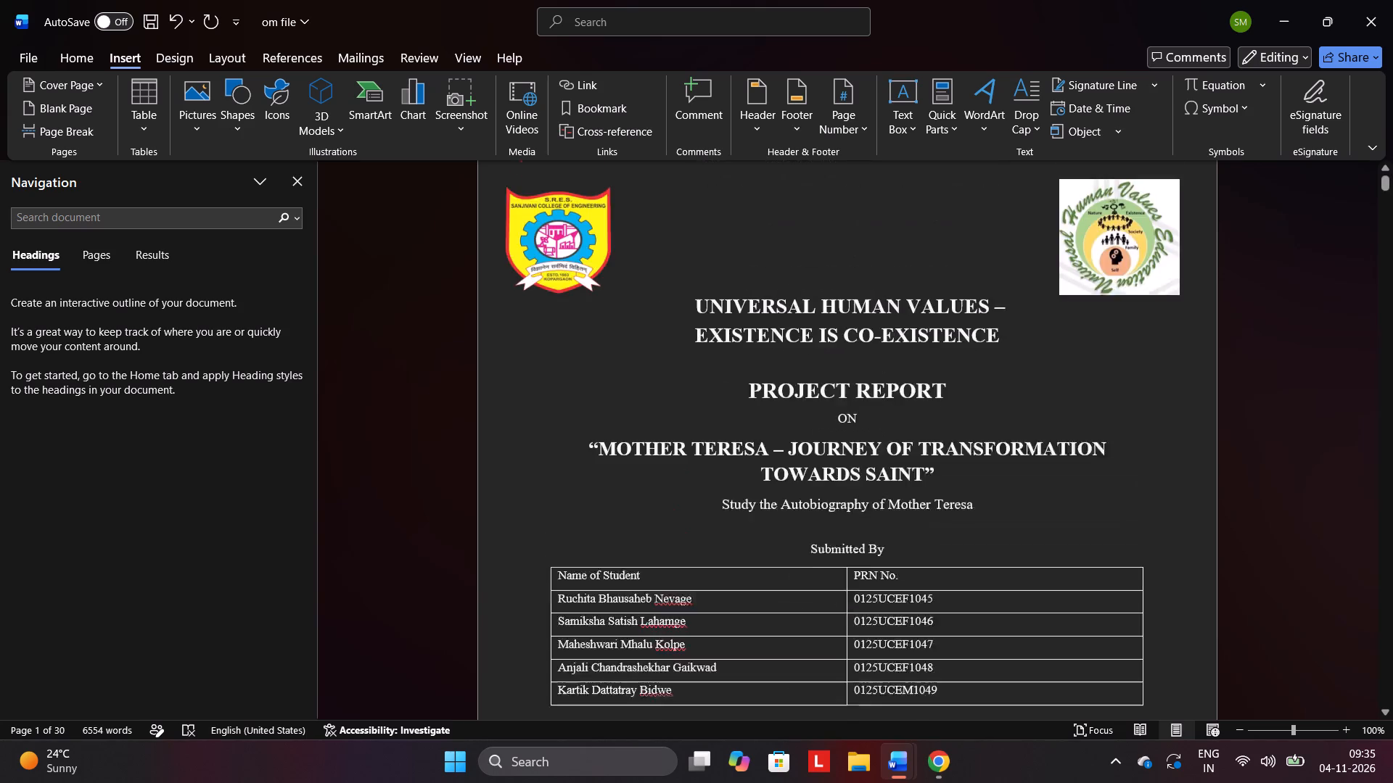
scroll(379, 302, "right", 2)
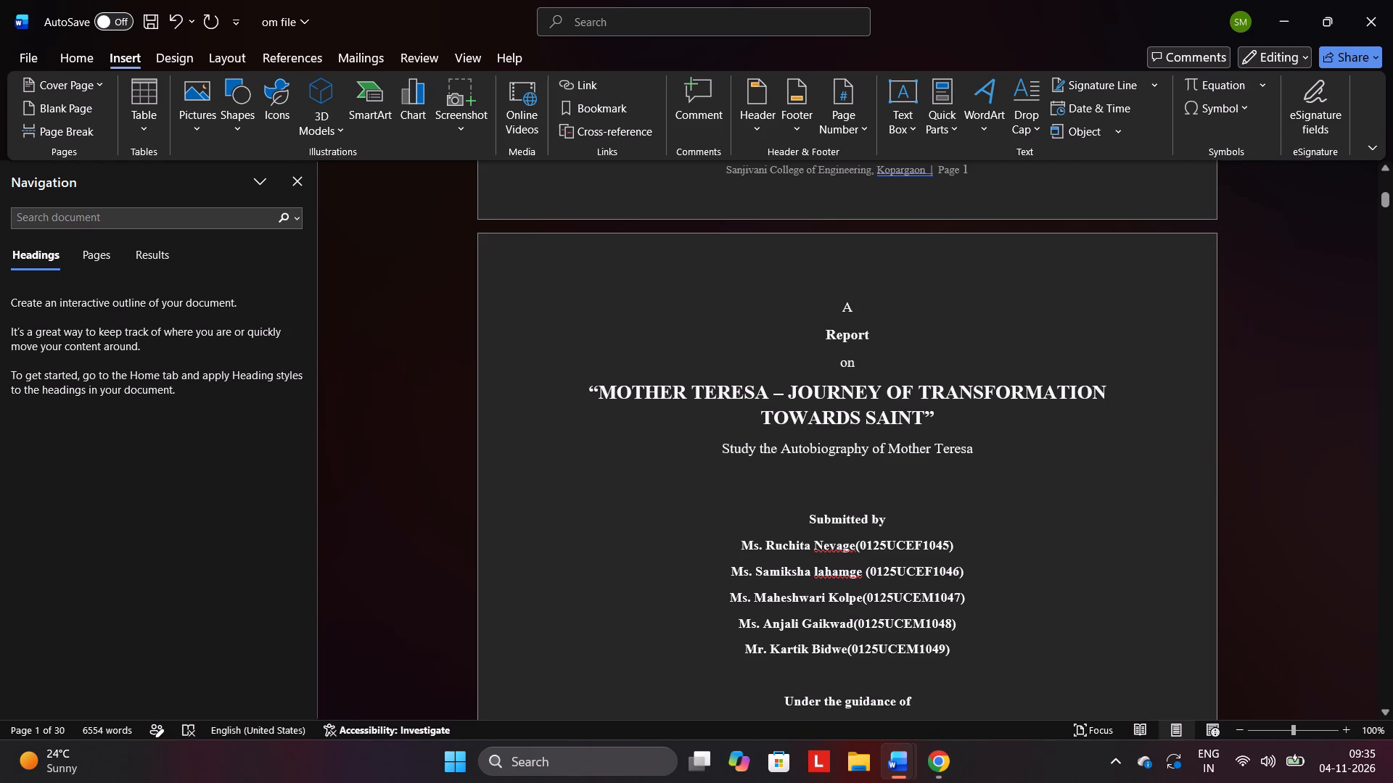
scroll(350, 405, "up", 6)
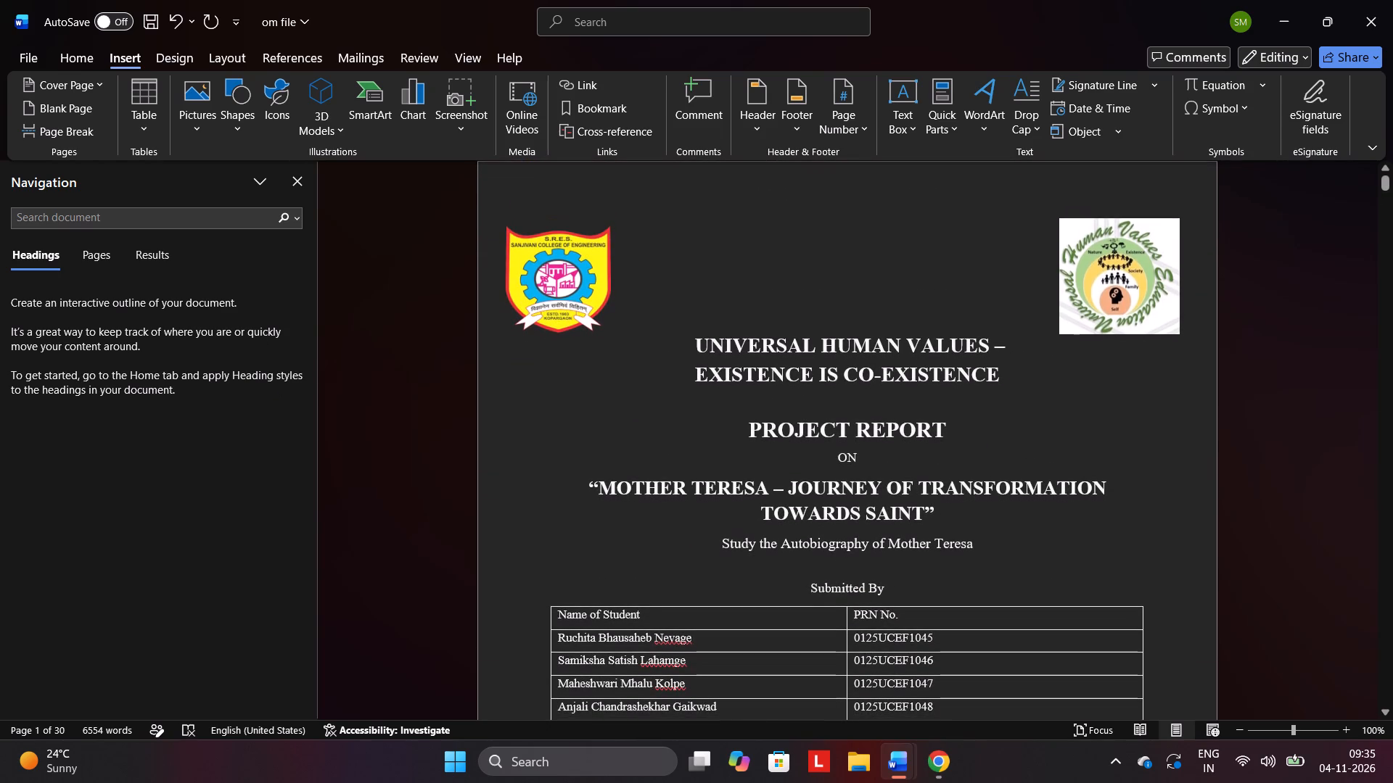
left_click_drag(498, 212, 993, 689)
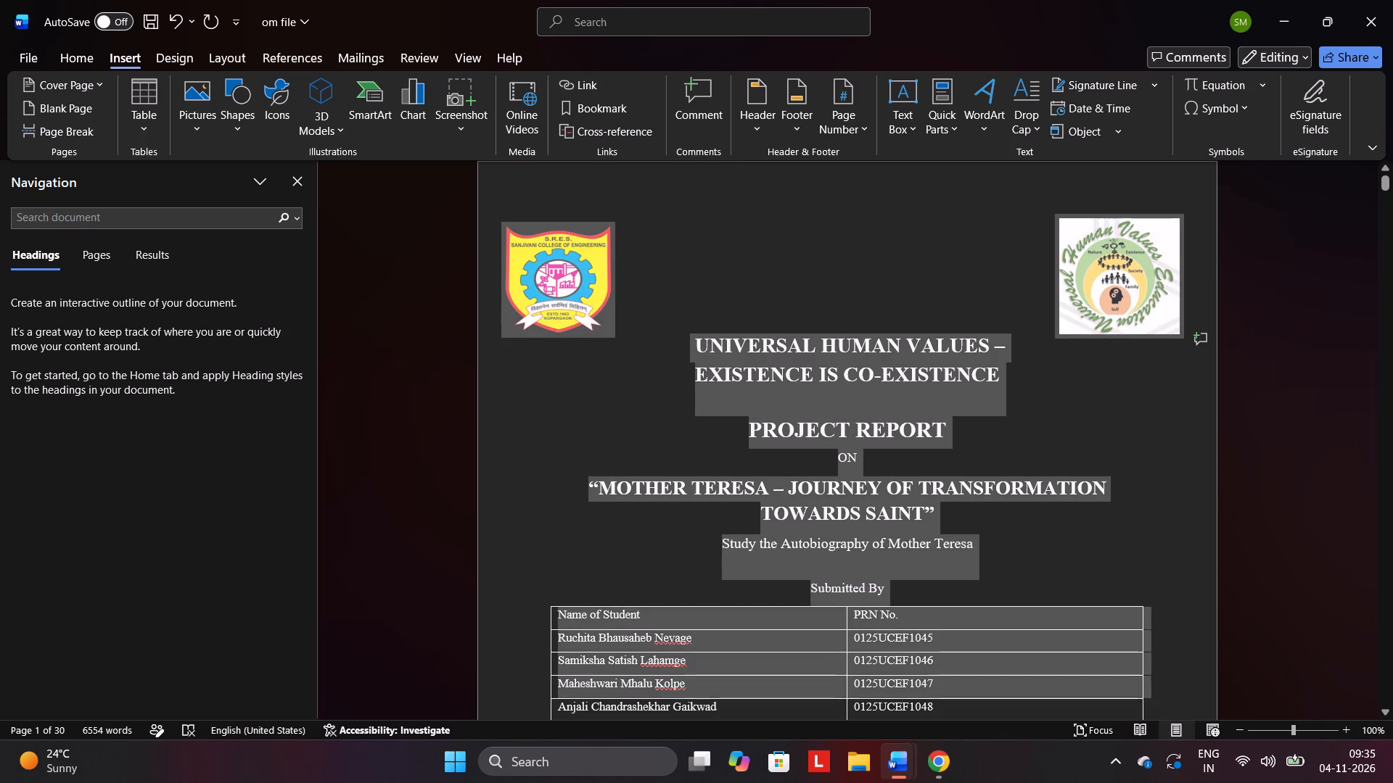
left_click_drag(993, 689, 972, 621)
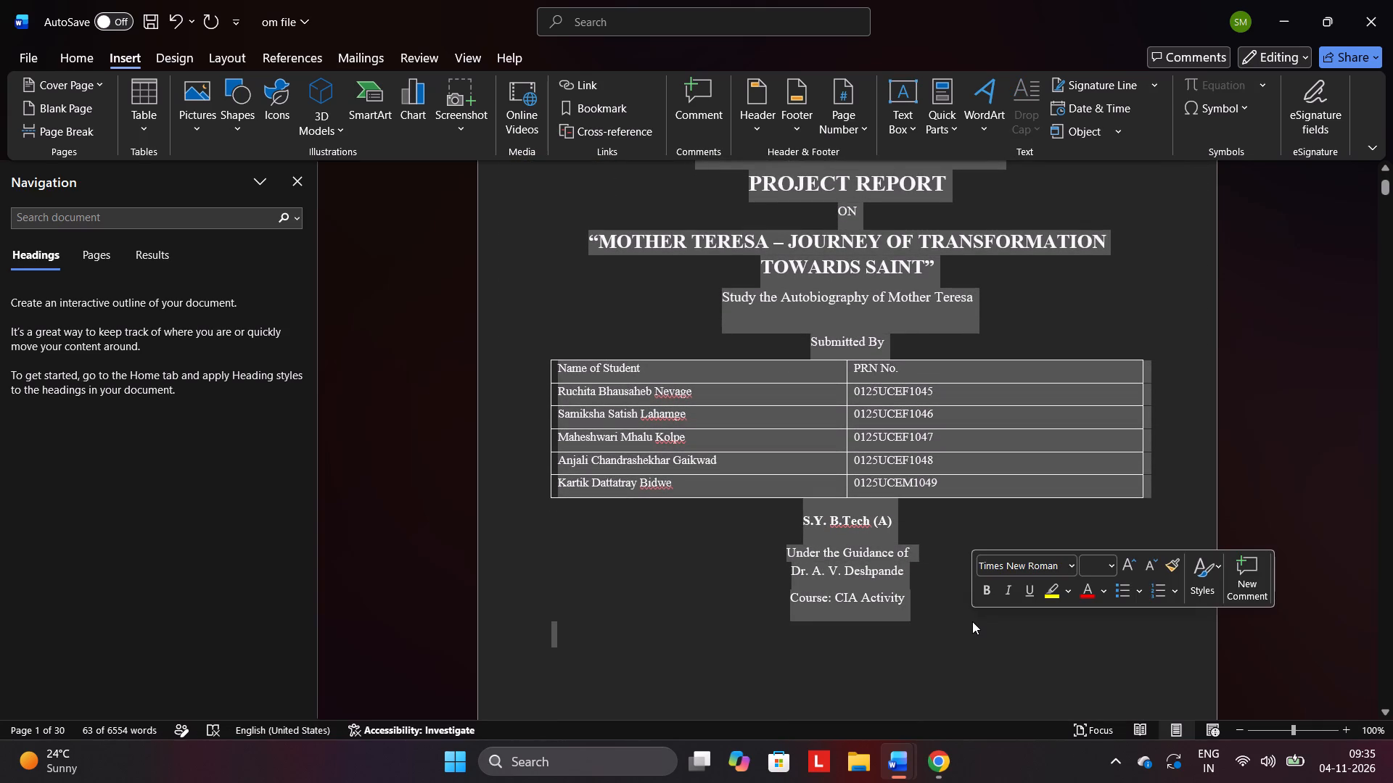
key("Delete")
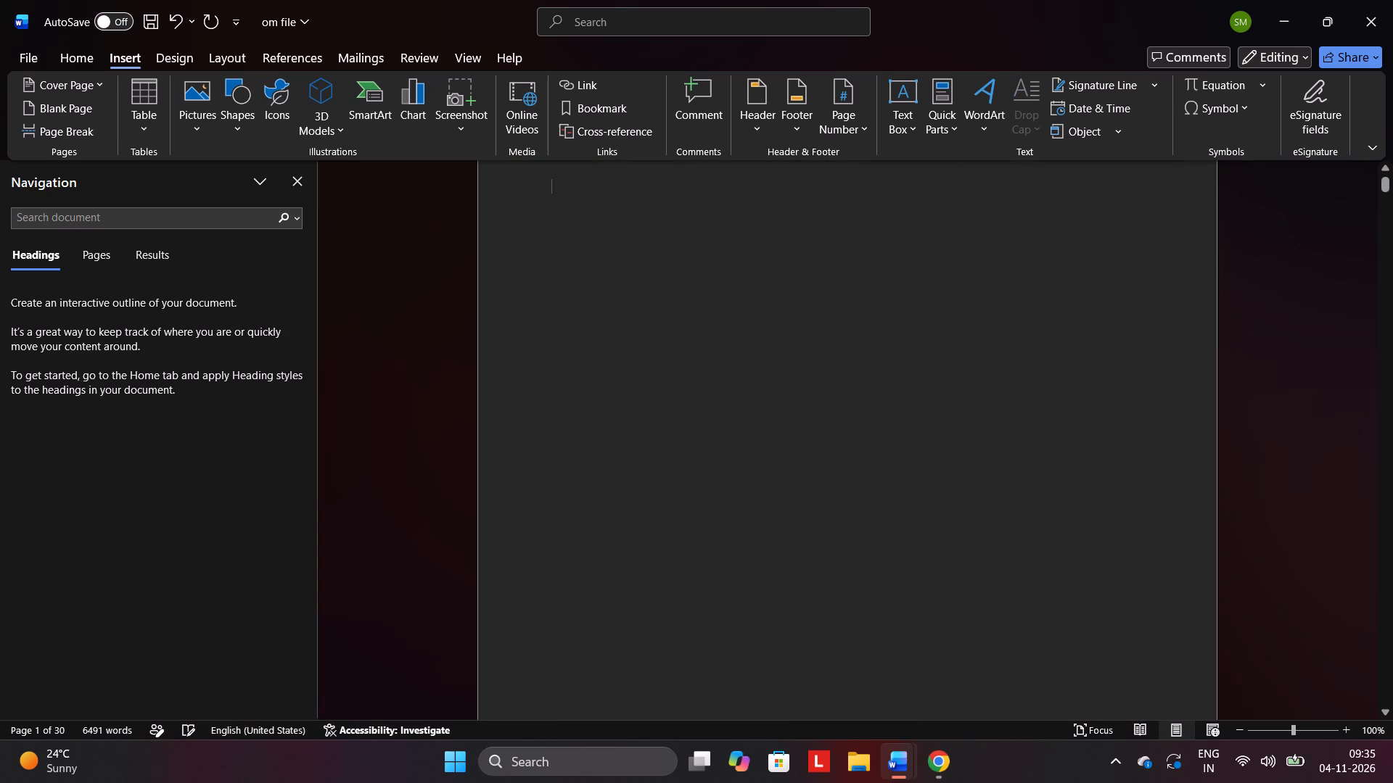
Show paragraph marks and other hidden formatting symbols throughout the document.
scroll(972, 621, "down", 2)
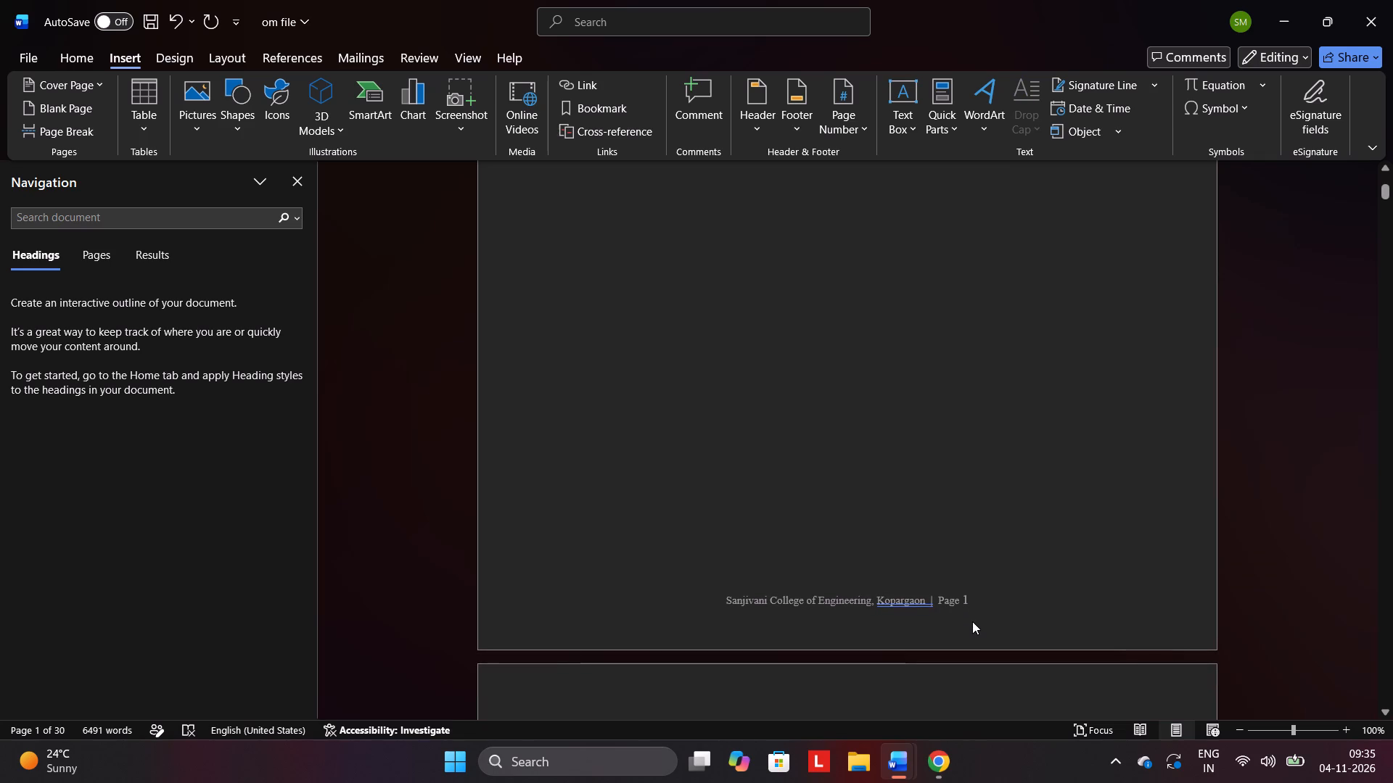
scroll(972, 621, "down", 1)
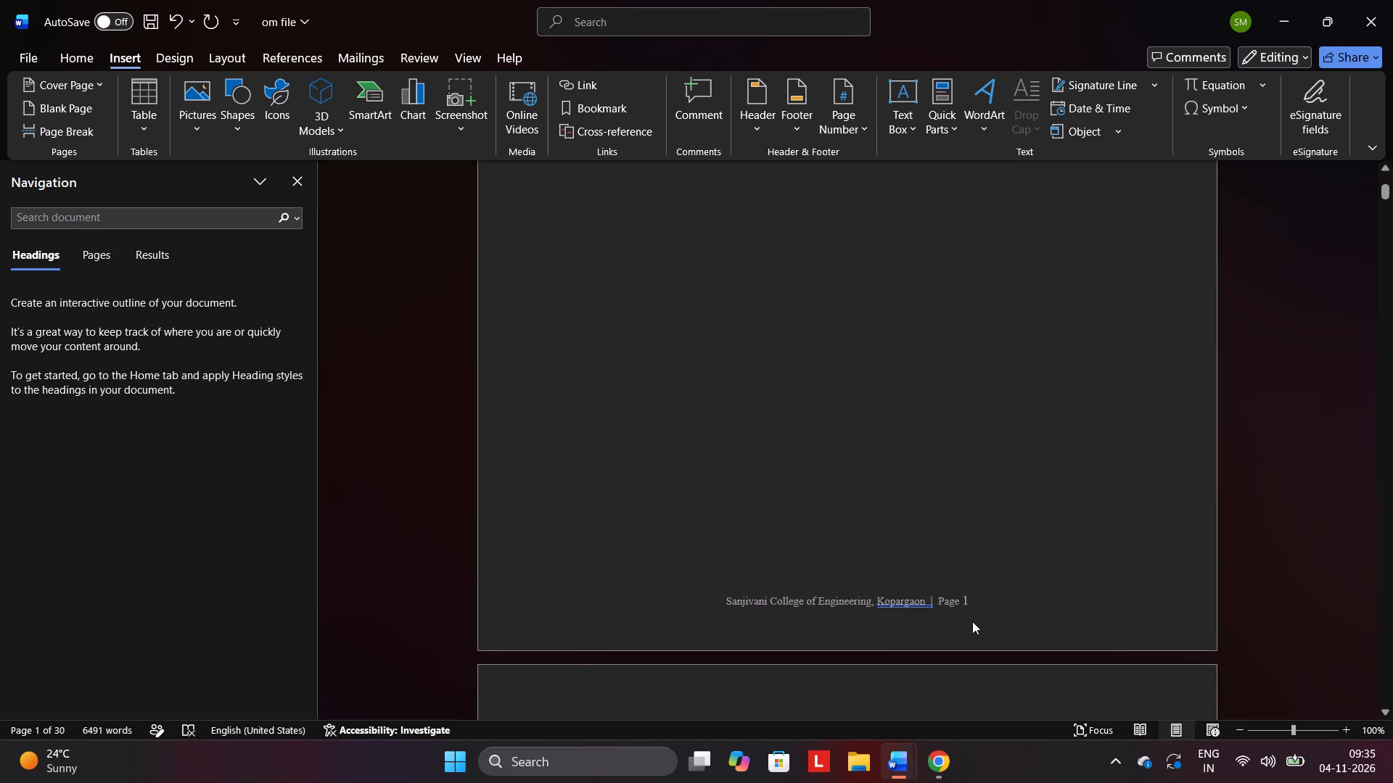
scroll(972, 621, "down", 1)
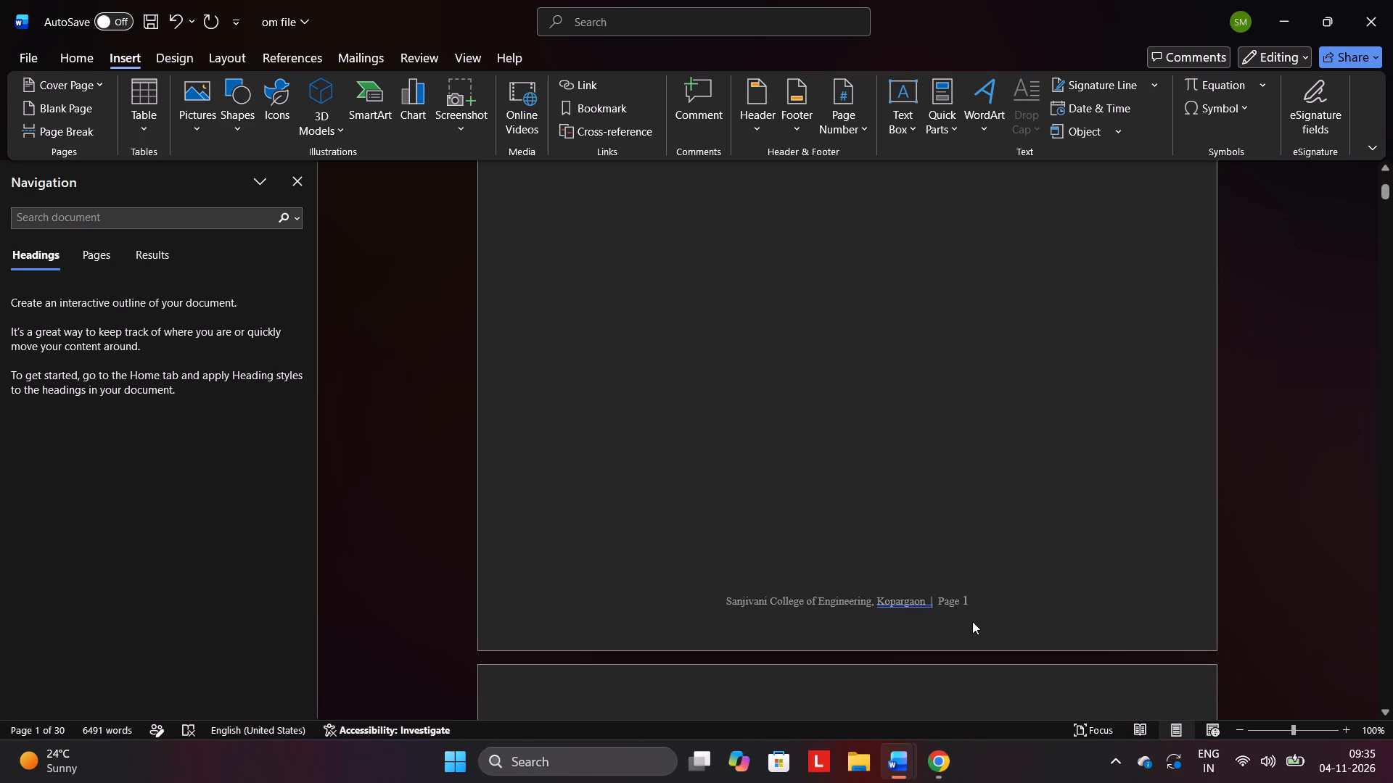
left_click(972, 621)
key("ctrl+shift+8")
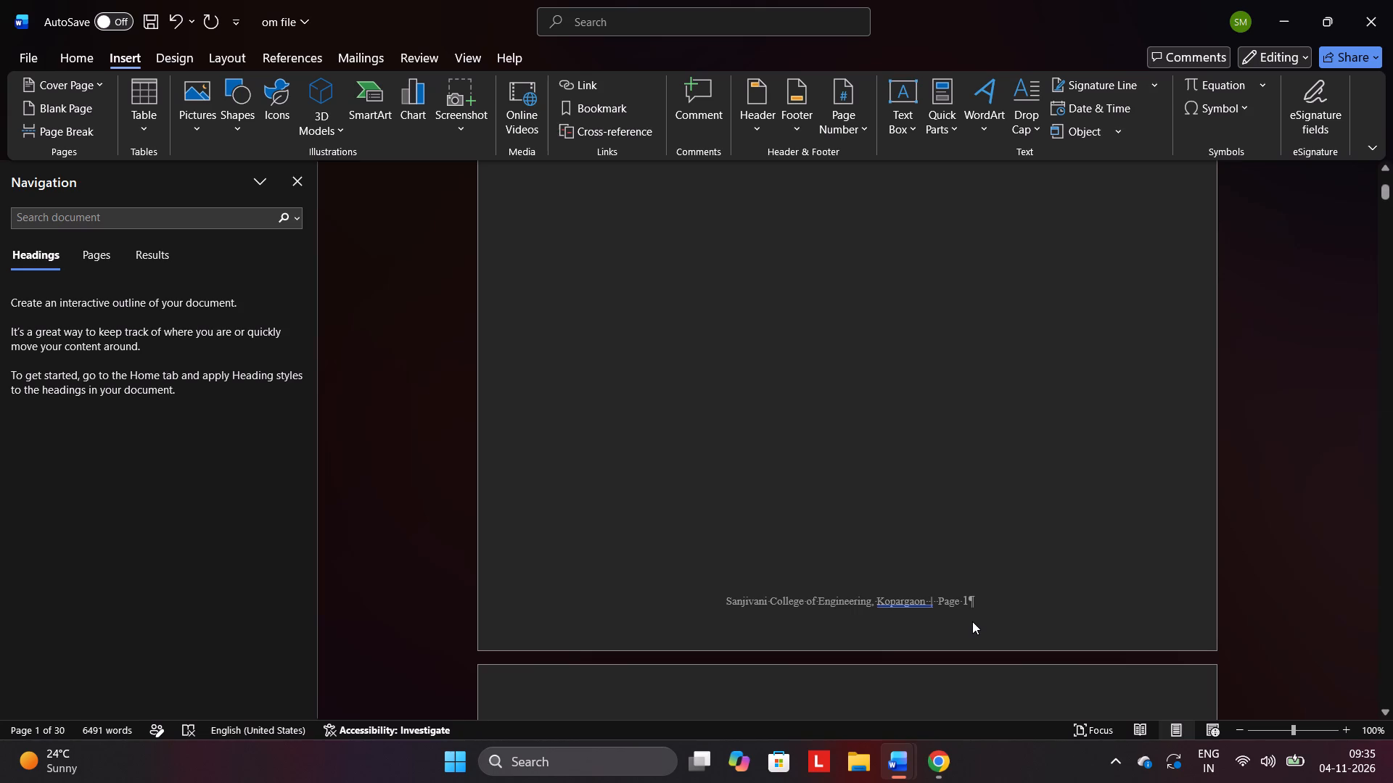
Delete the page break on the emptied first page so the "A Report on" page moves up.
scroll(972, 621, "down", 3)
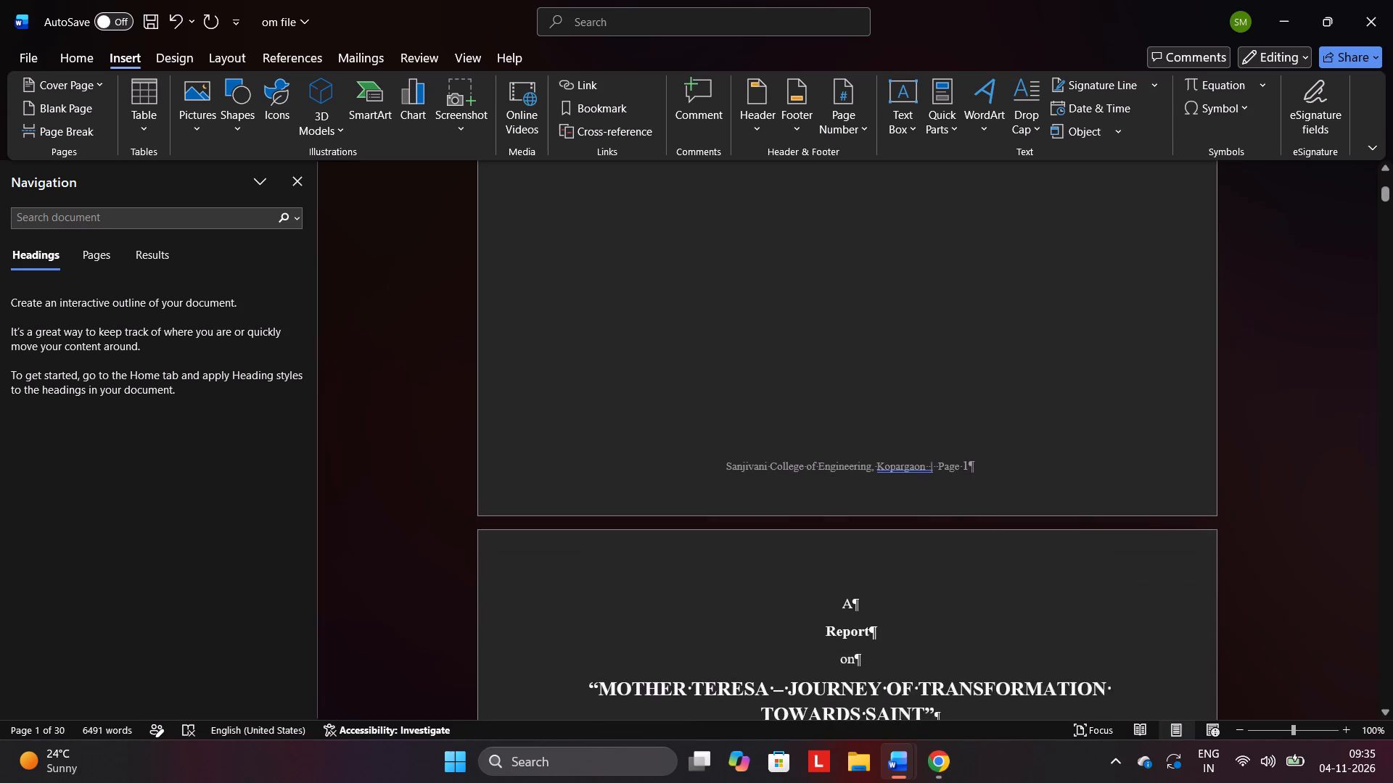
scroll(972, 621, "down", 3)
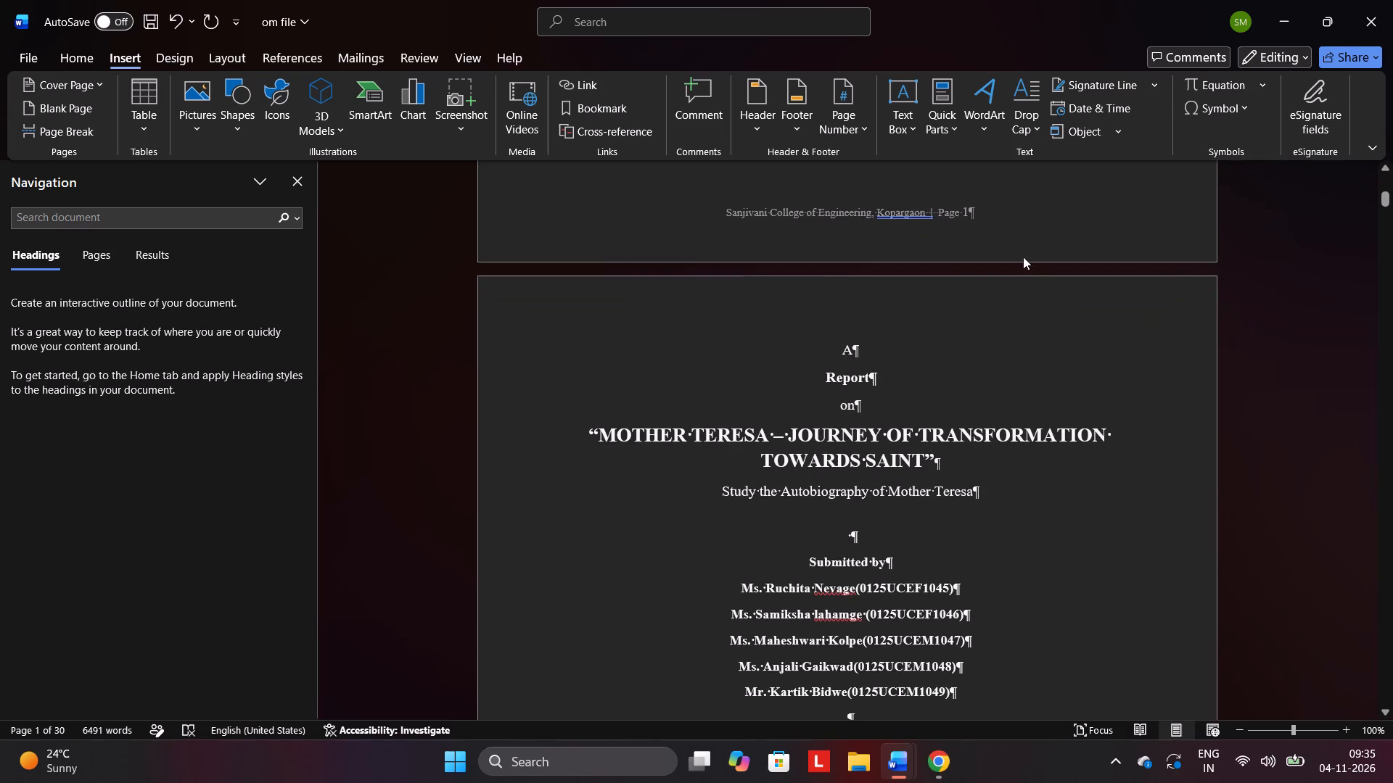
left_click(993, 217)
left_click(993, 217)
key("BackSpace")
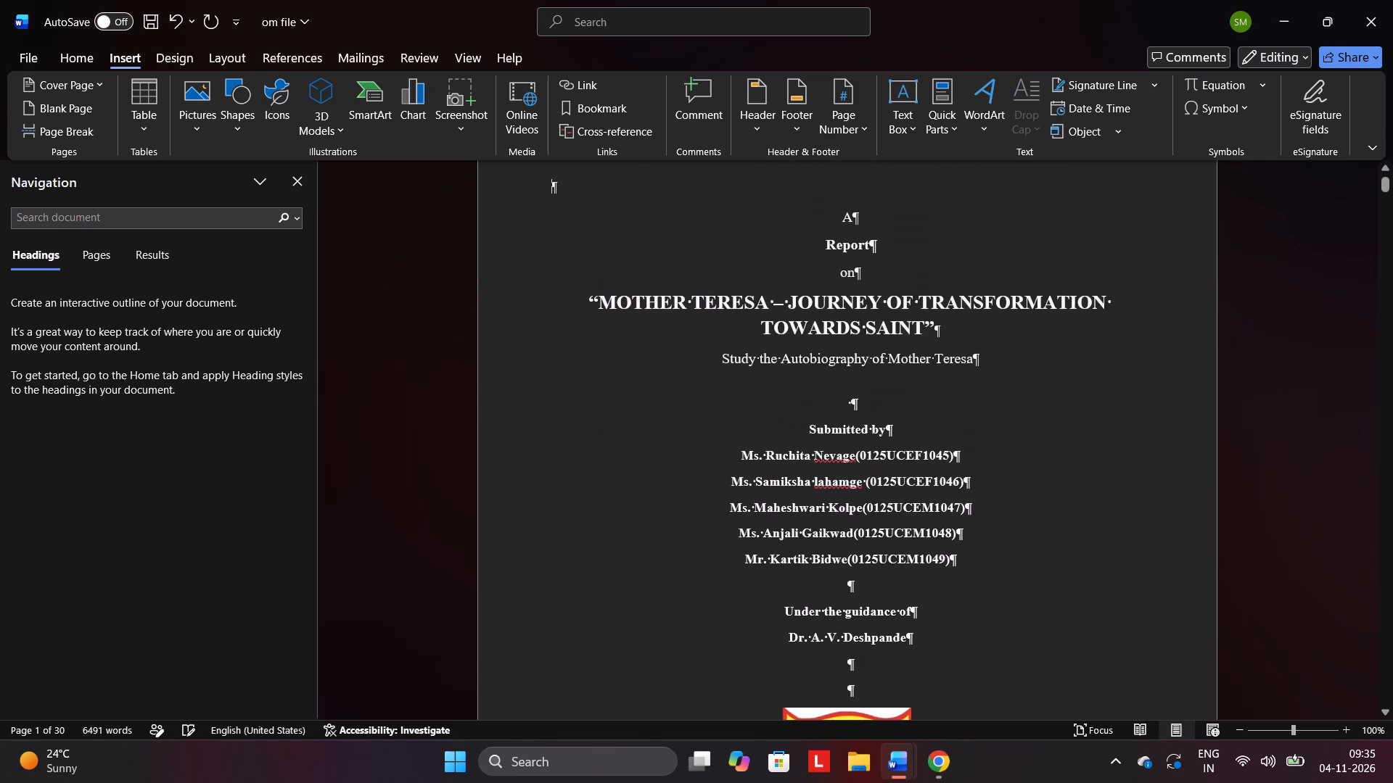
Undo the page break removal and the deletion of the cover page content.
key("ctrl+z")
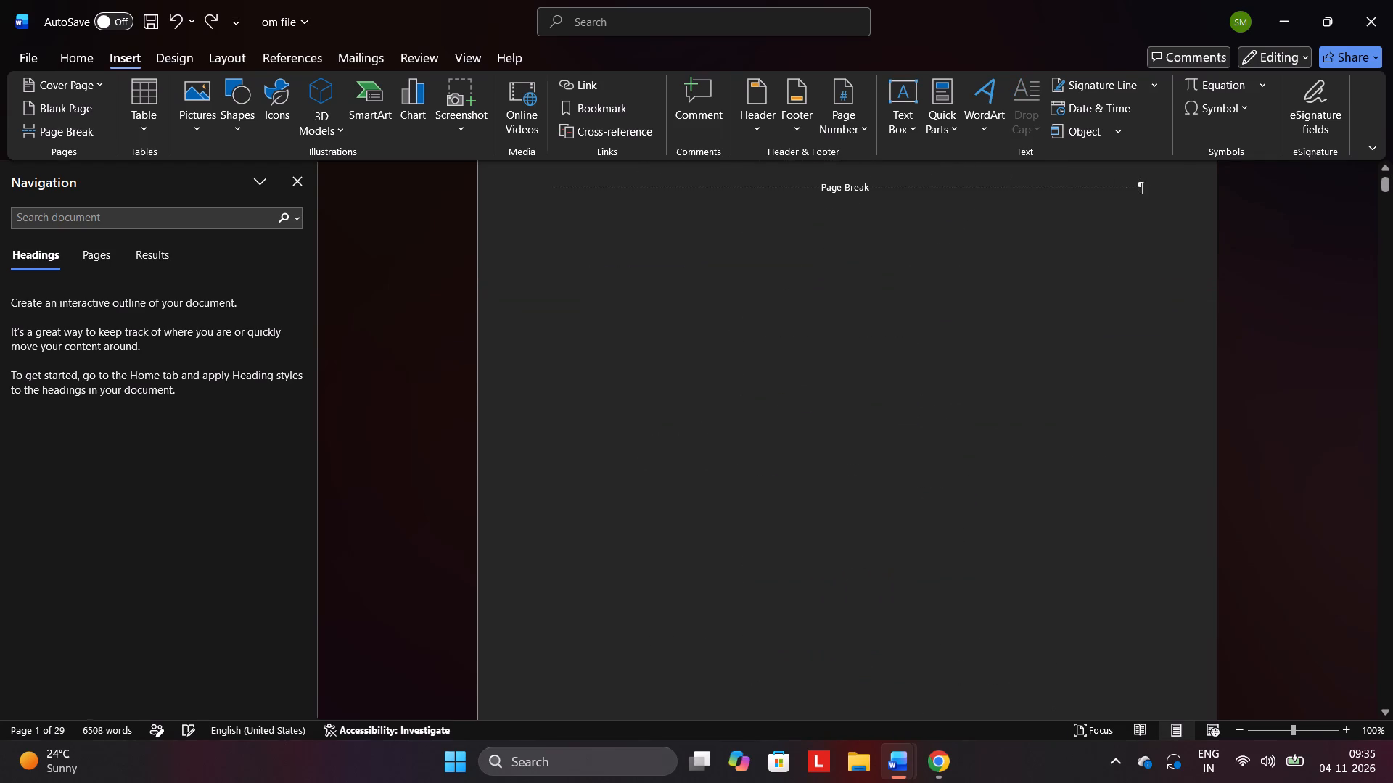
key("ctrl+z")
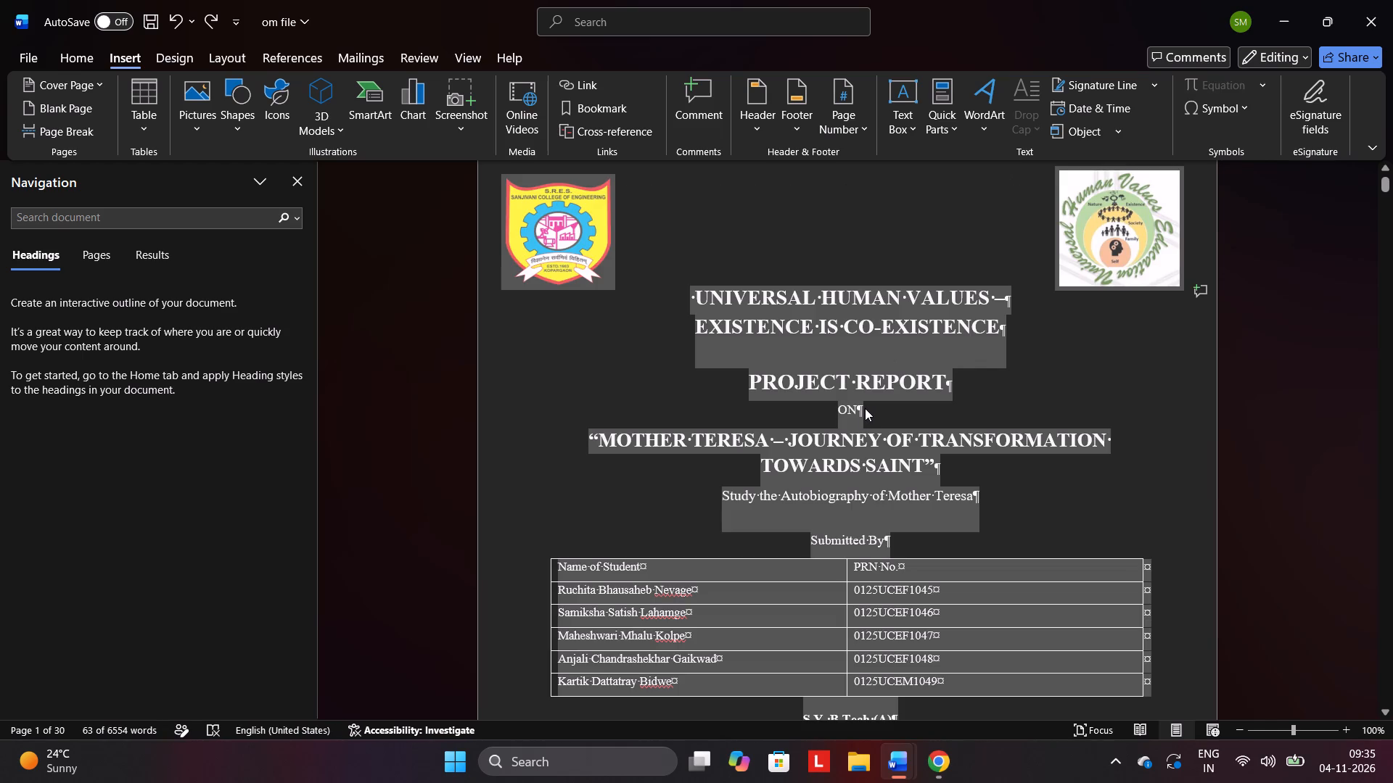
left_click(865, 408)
Undo the last space removal before the Chapter 2 heading.
scroll(865, 408, "down", 4)
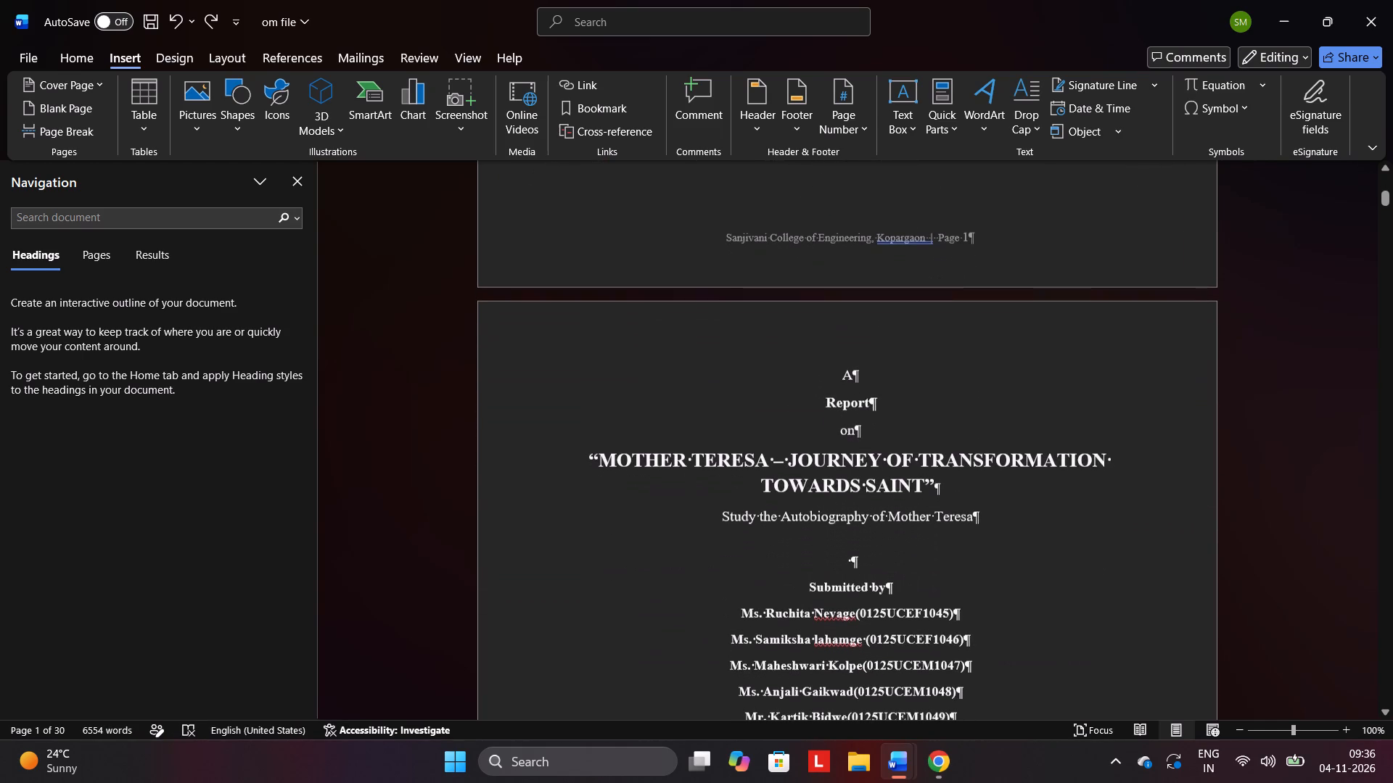
scroll(865, 408, "down", 1)
key("ctrl+z")
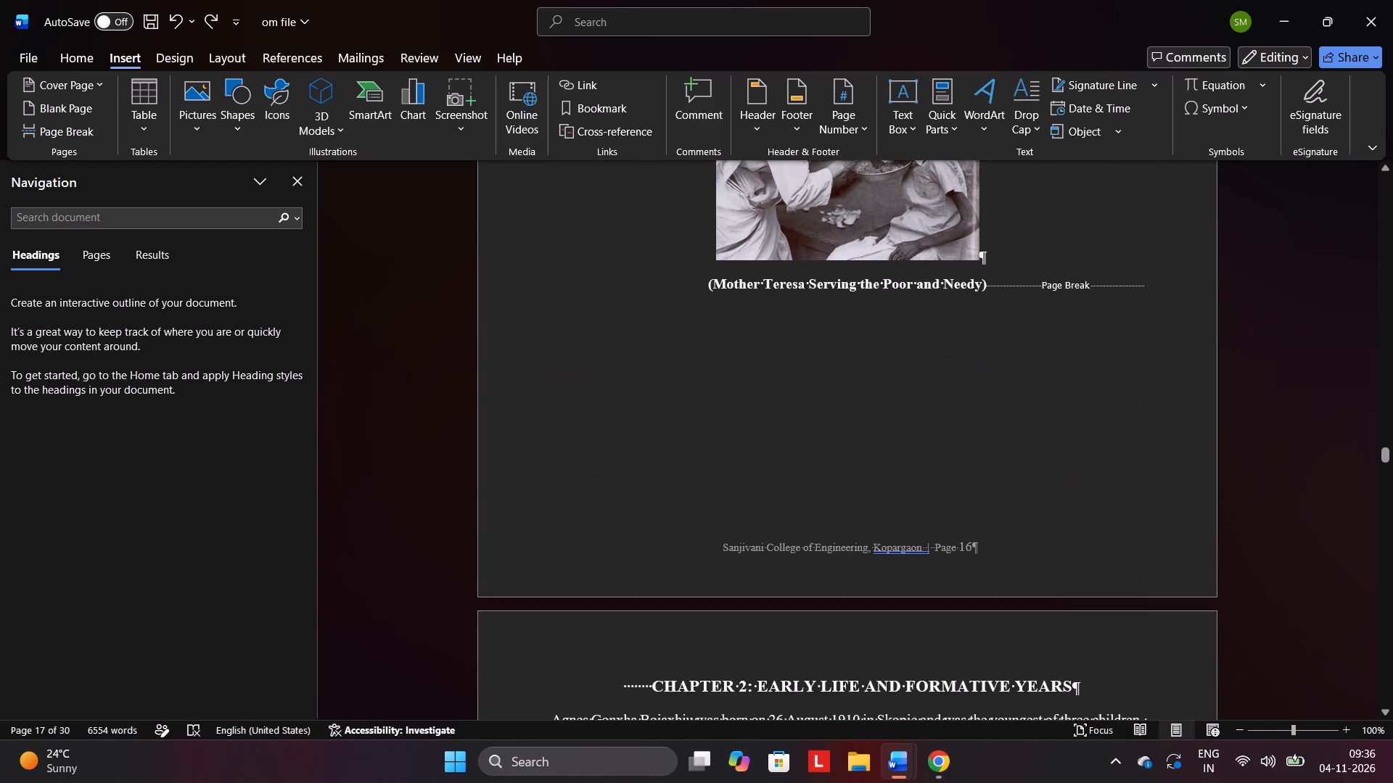
Review the page layout and formatting marks from the timeline photo page back to the cover page.
scroll(865, 408, "up", 3)
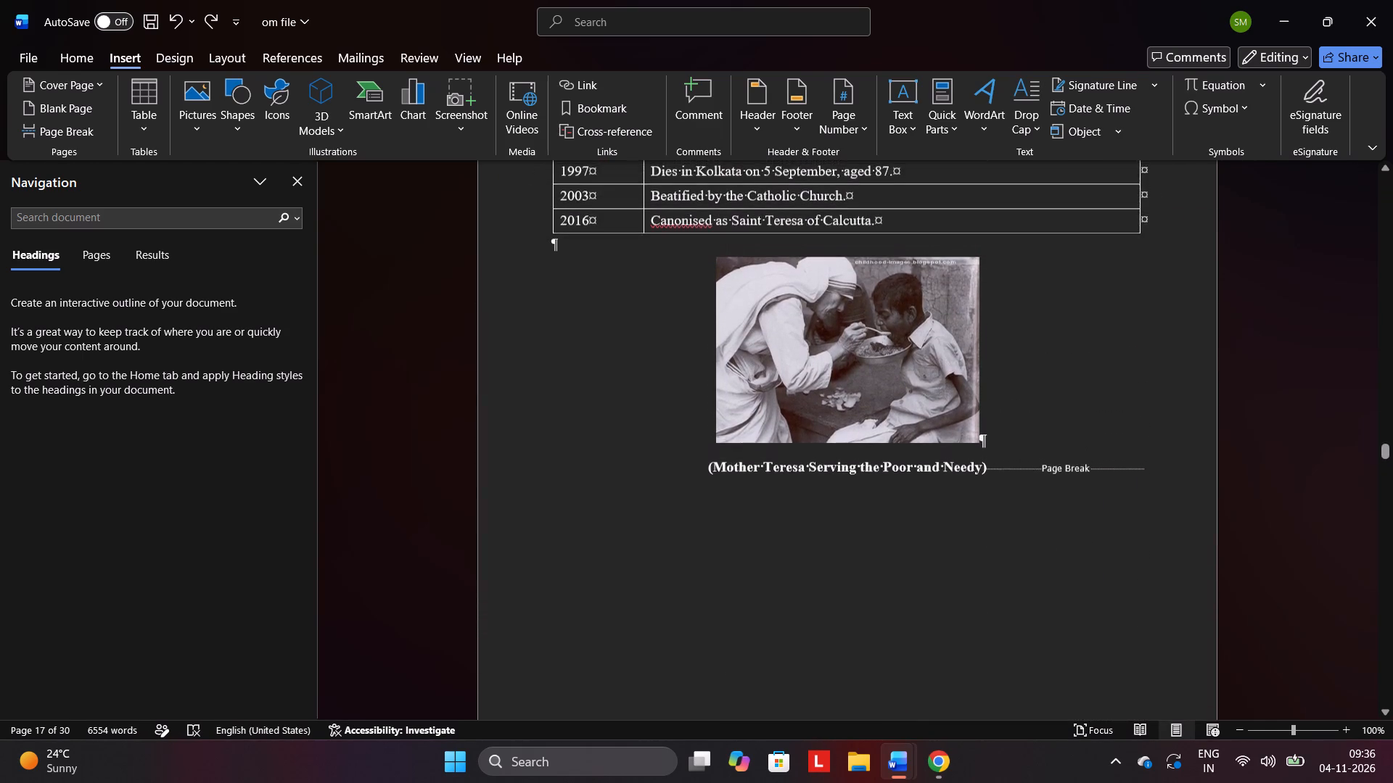
scroll(865, 408, "up", 4)
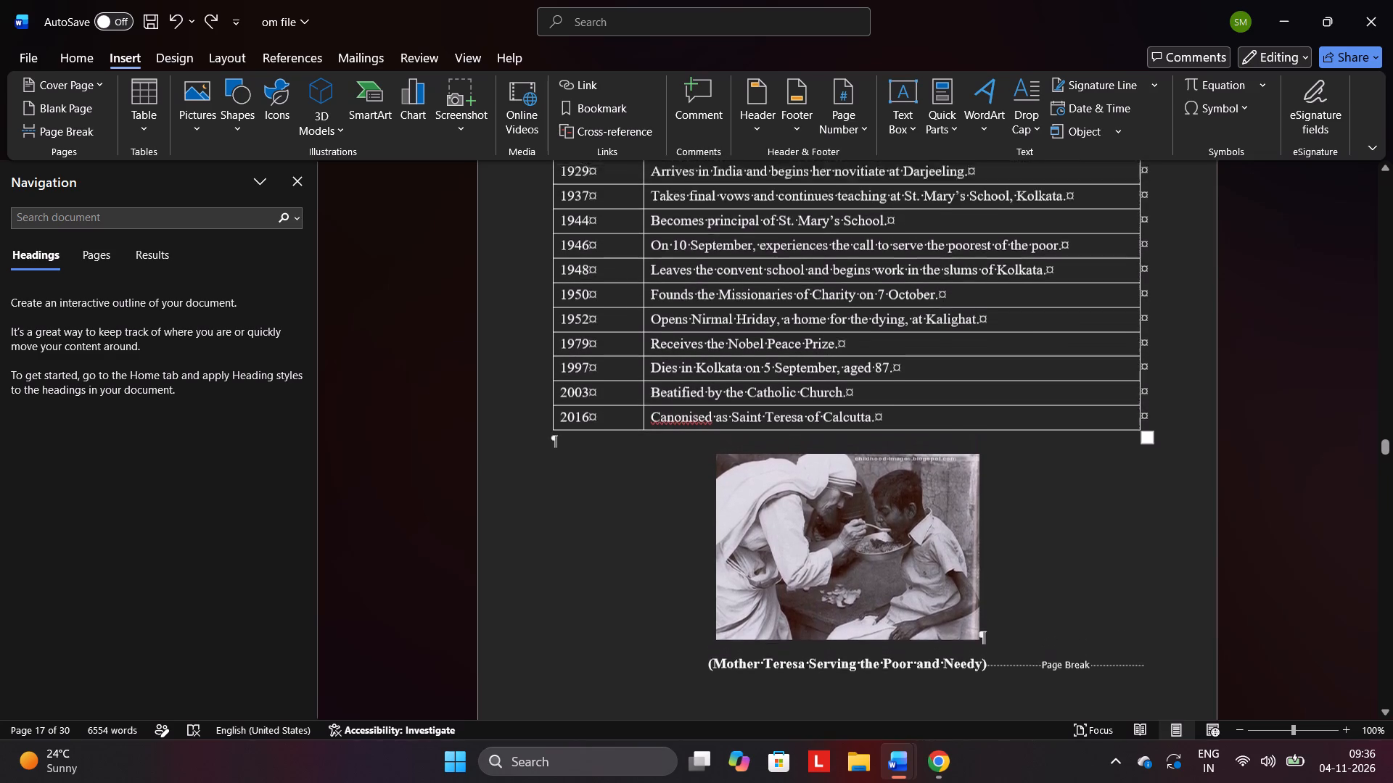
scroll(865, 408, "up", 5)
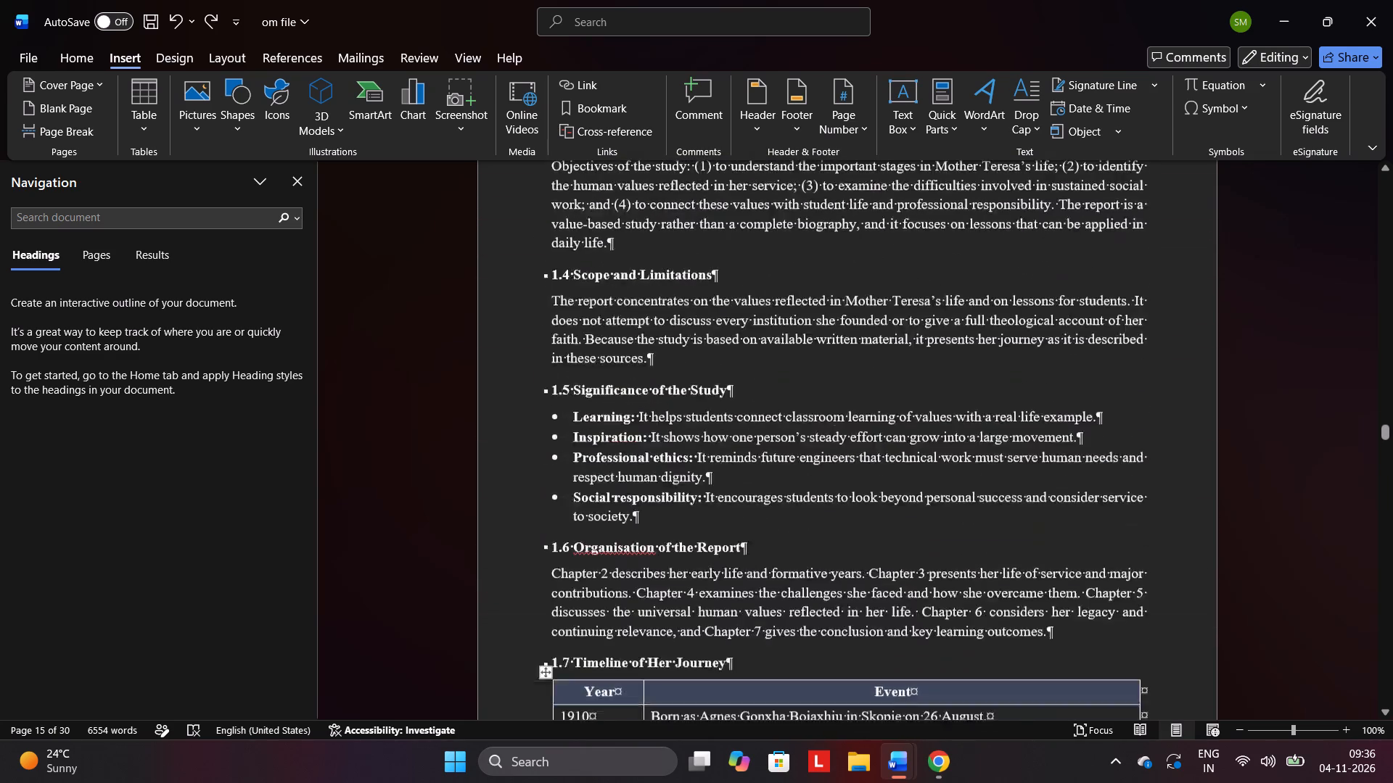
scroll(865, 408, "up", 8)
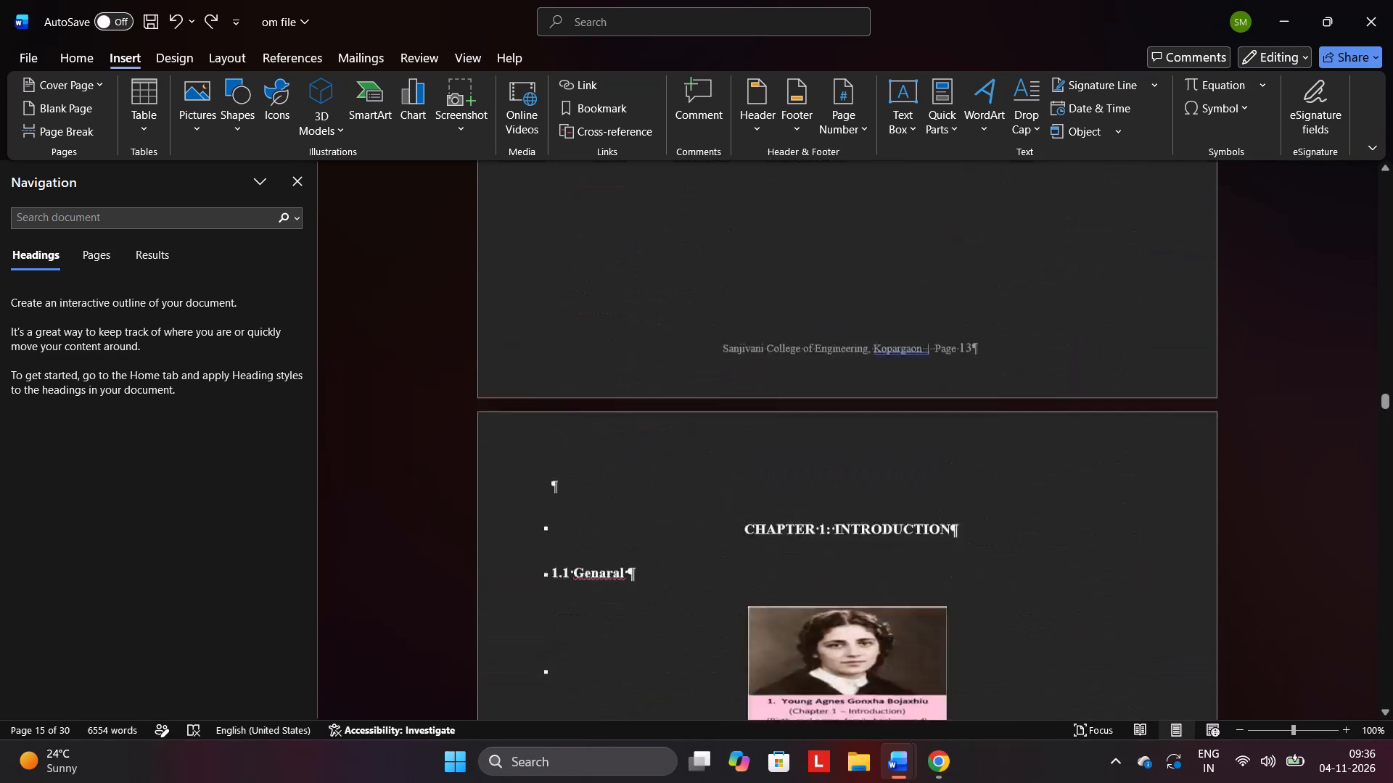
scroll(865, 408, "up", 13)
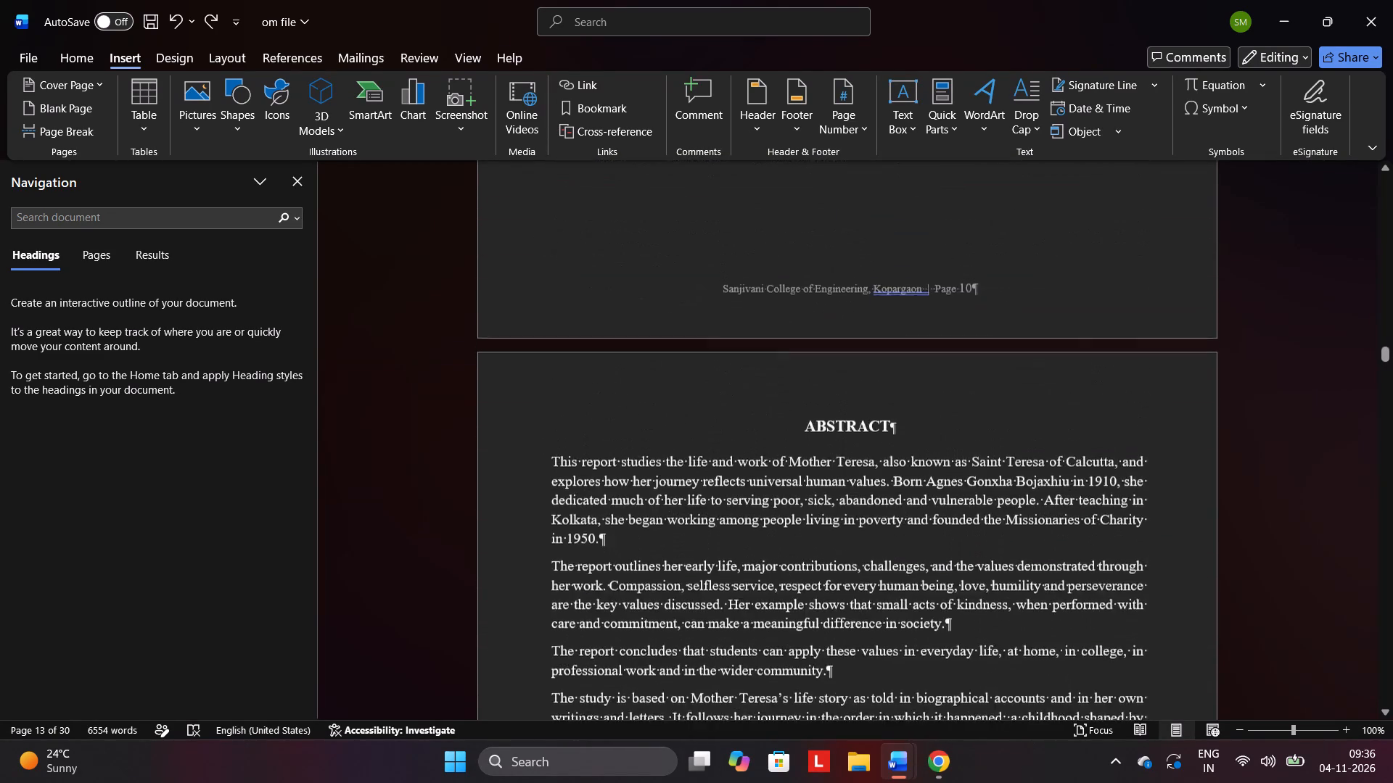
scroll(865, 408, "up", 8)
scroll(865, 408, "up", 18)
scroll(865, 408, "down", 1)
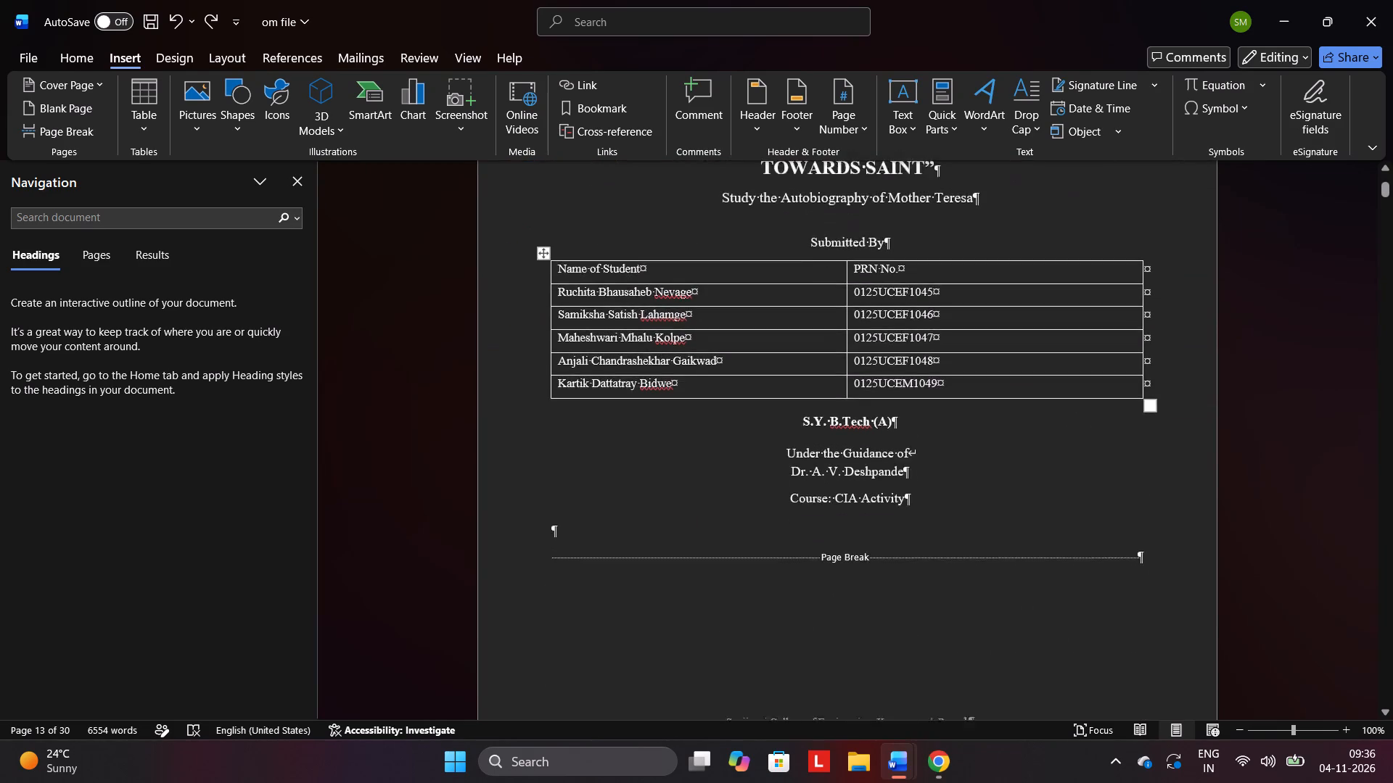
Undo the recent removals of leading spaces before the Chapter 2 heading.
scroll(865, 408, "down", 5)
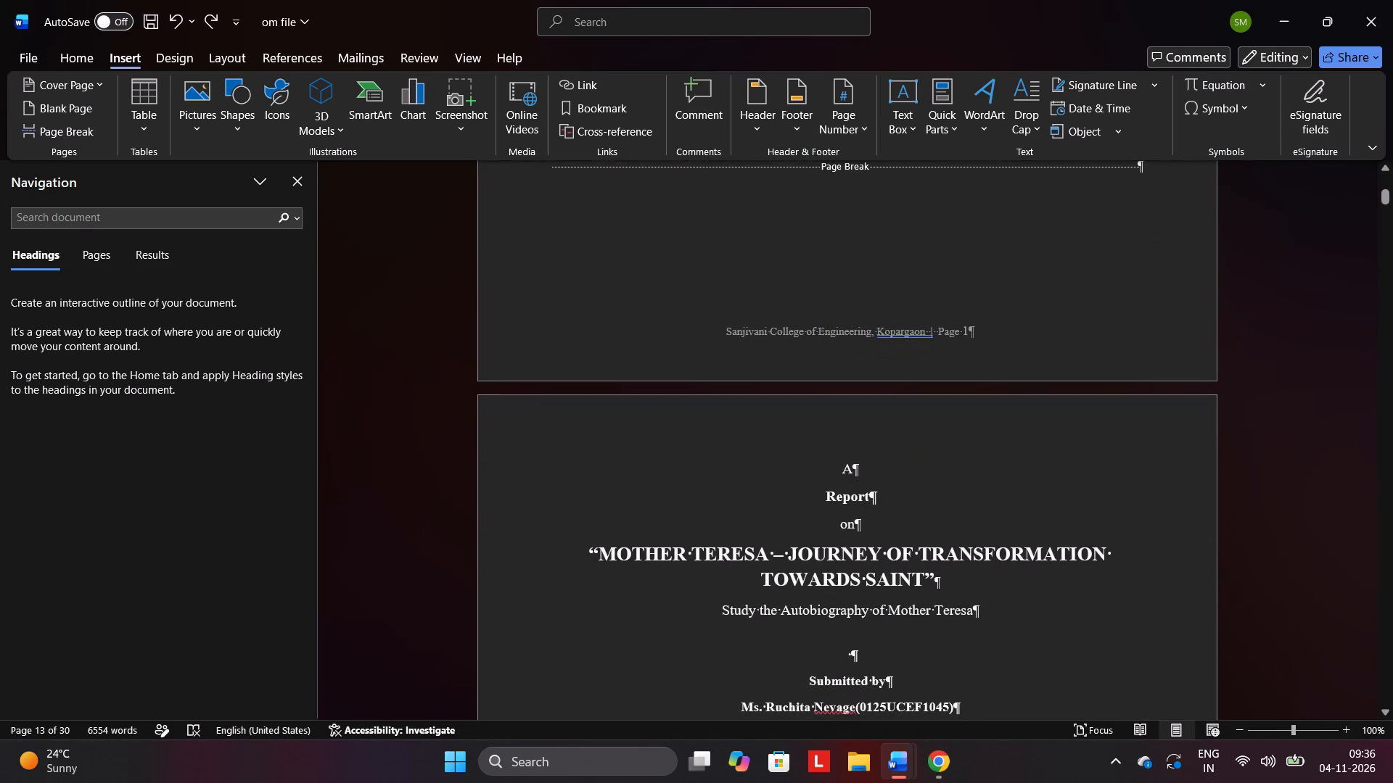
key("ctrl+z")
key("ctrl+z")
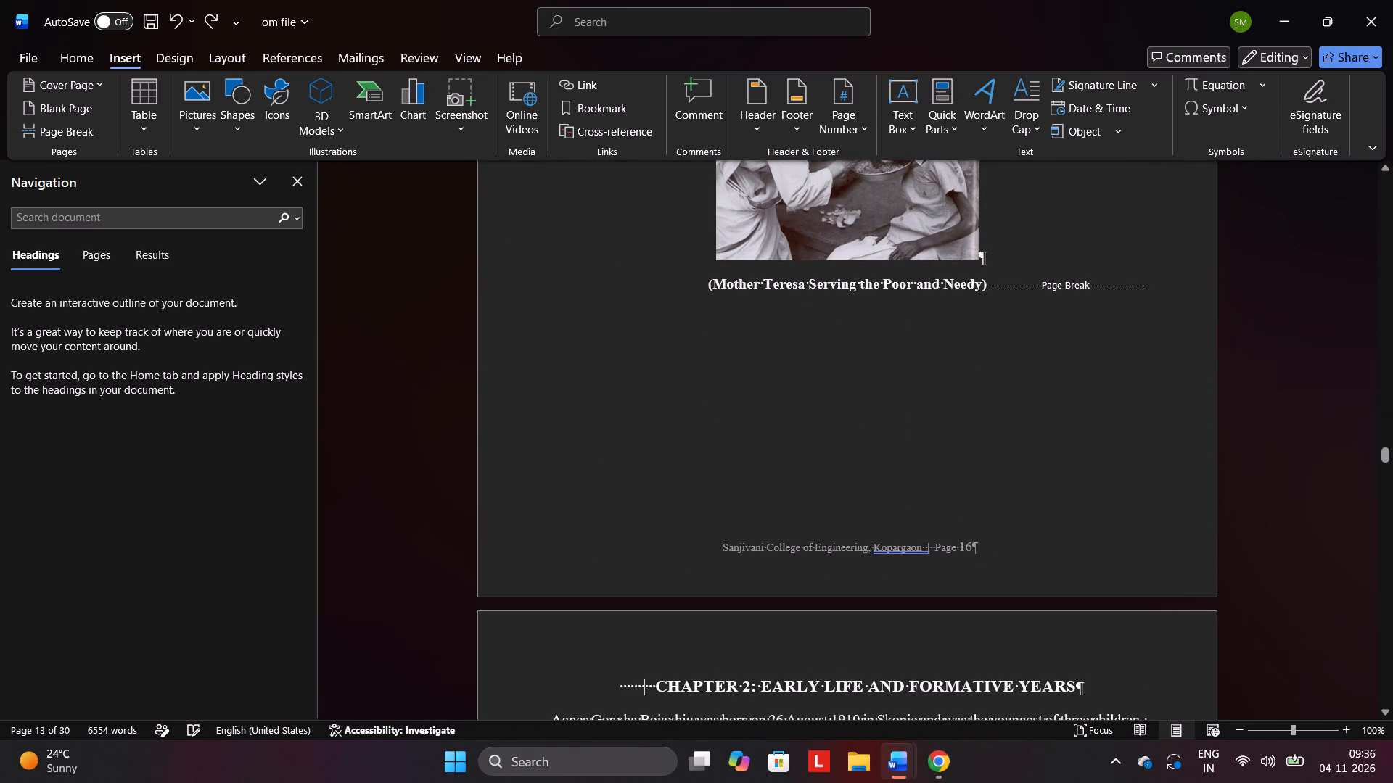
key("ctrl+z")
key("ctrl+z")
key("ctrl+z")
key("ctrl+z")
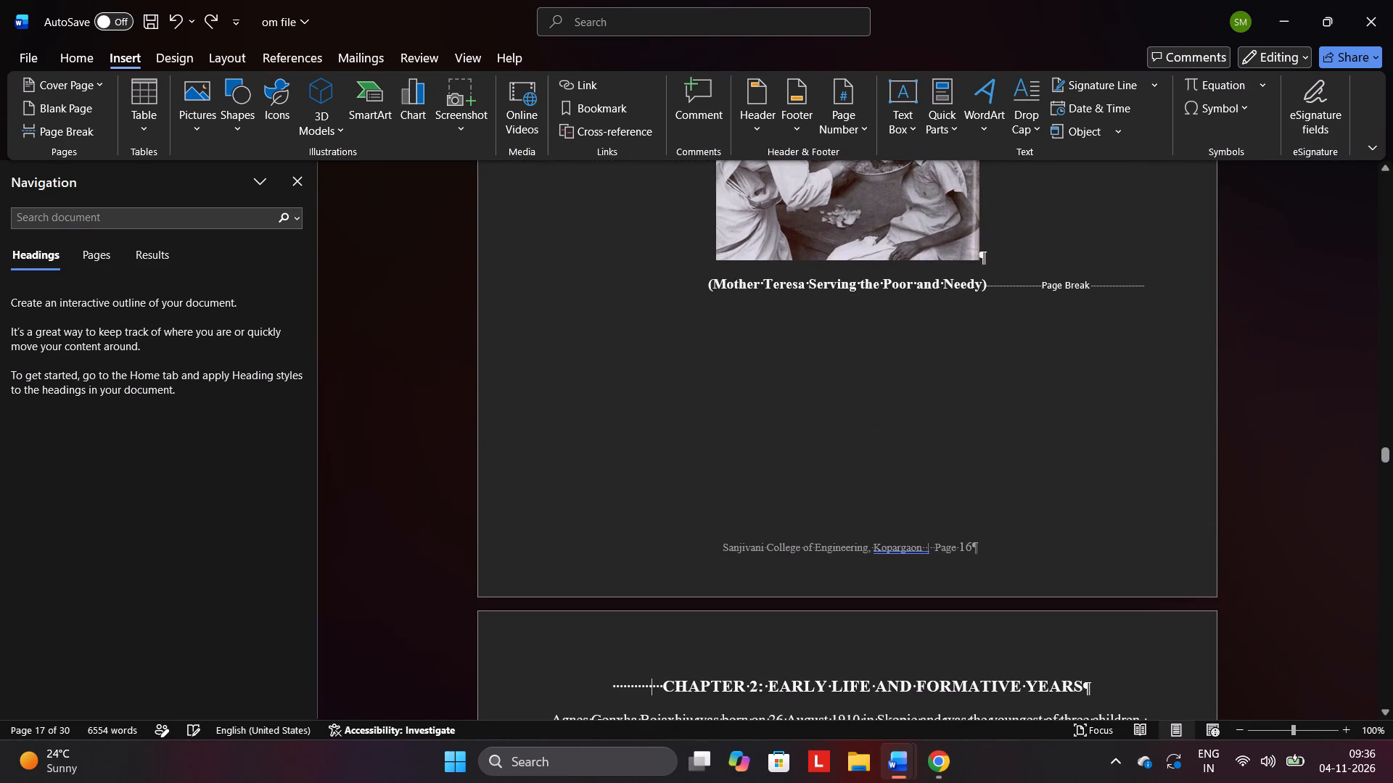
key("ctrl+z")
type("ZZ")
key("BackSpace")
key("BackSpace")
Delete all the leading spaces before the "CHAPTER 2: EARLY LIFE AND FORMATIVE YEARS" heading.
key("BackSpace")
key("BackSpace")
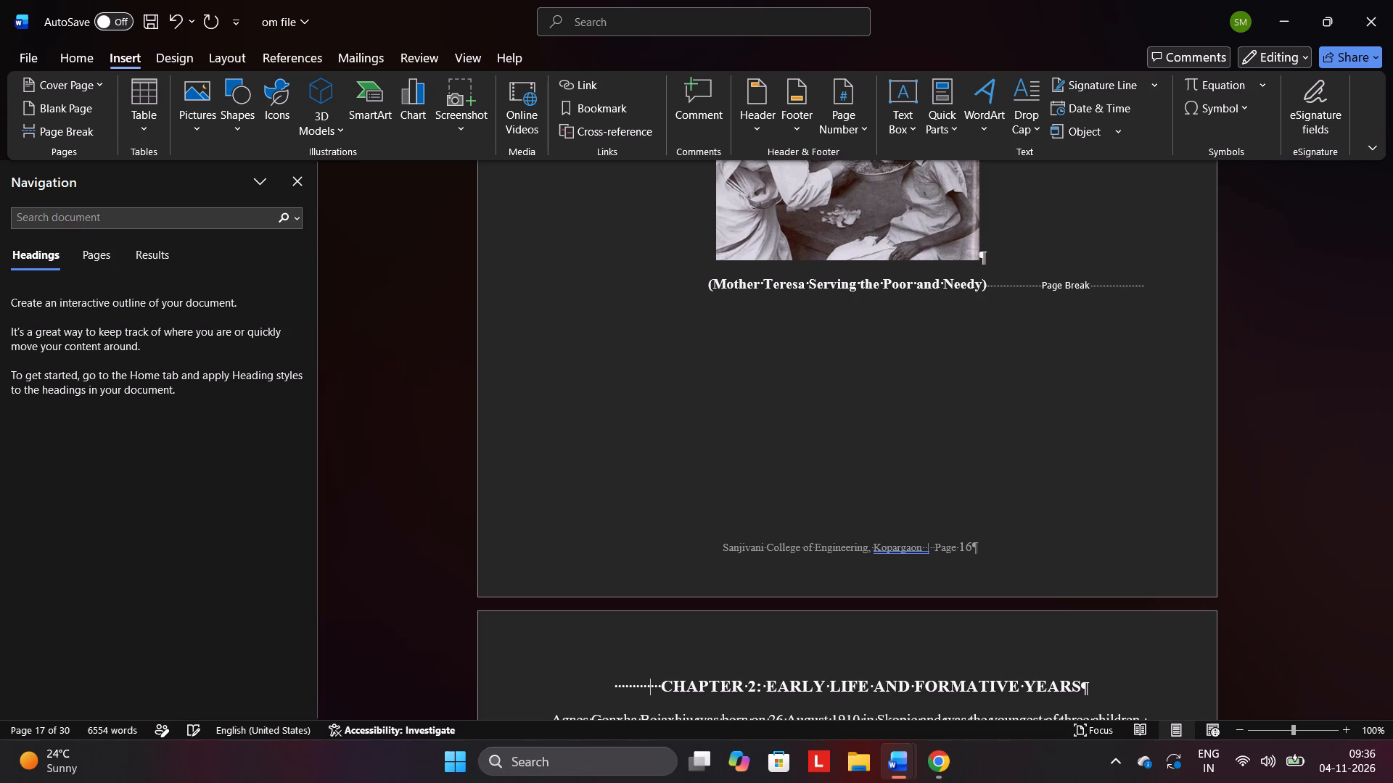
key("Right")
key("Right")
key("Right")
key("BackSpace")
key("BackSpace")
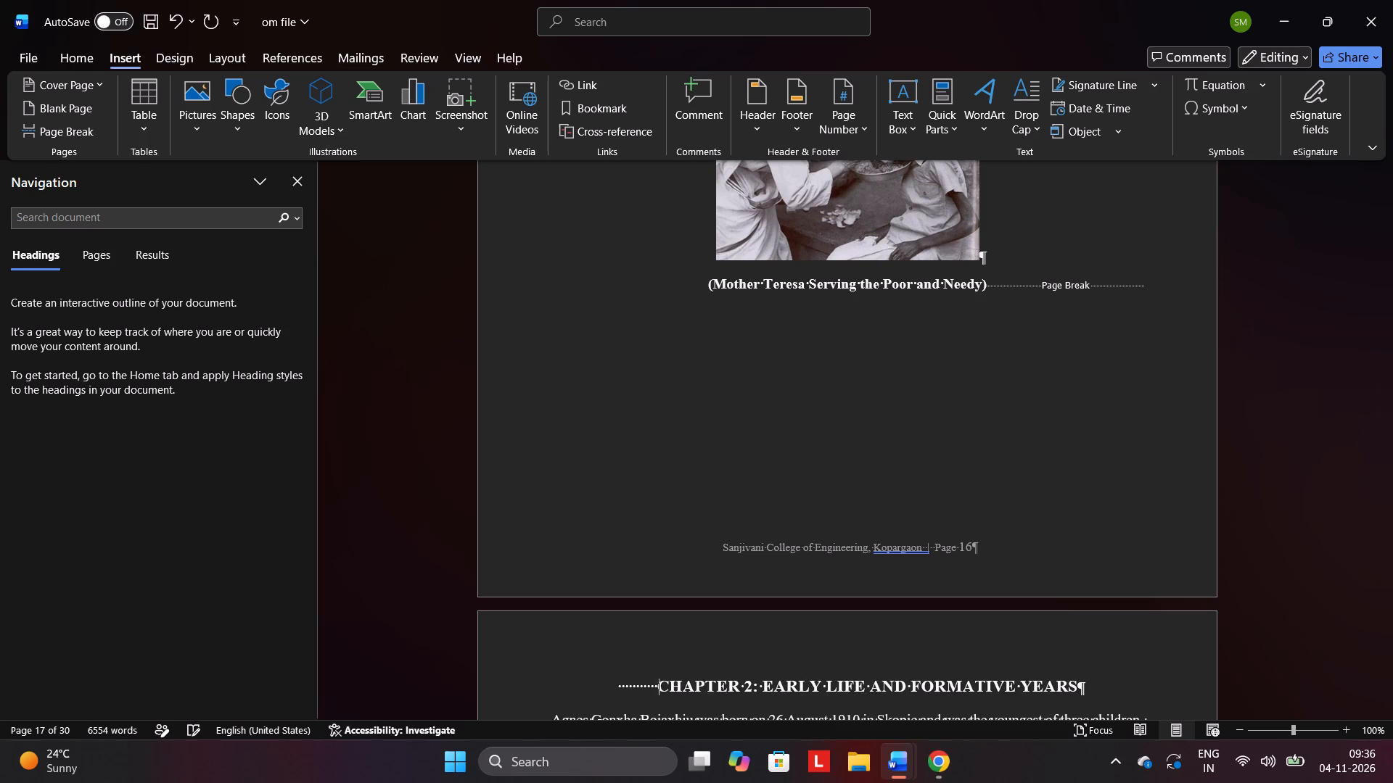
key("BackSpace")
key("BackSpace")
key("BackSpace")
key("BackSpace")
key("BackSpace")
key("BackSpace")
key("BackSpace")
key("BackSpace")
key("BackSpace")
key("BackSpace")
key("BackSpace")
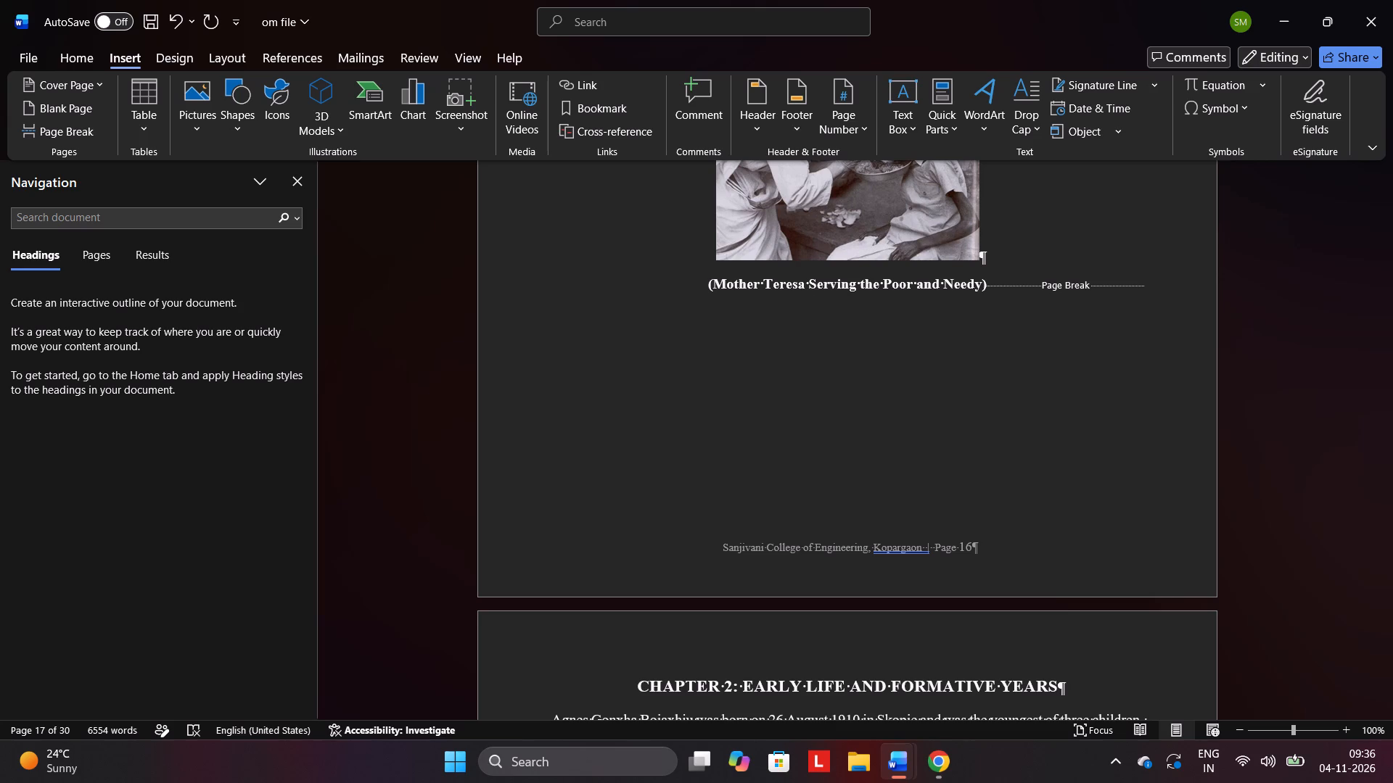
Hide the paragraph and other formatting marks throughout the report.
scroll(865, 408, "up", 10)
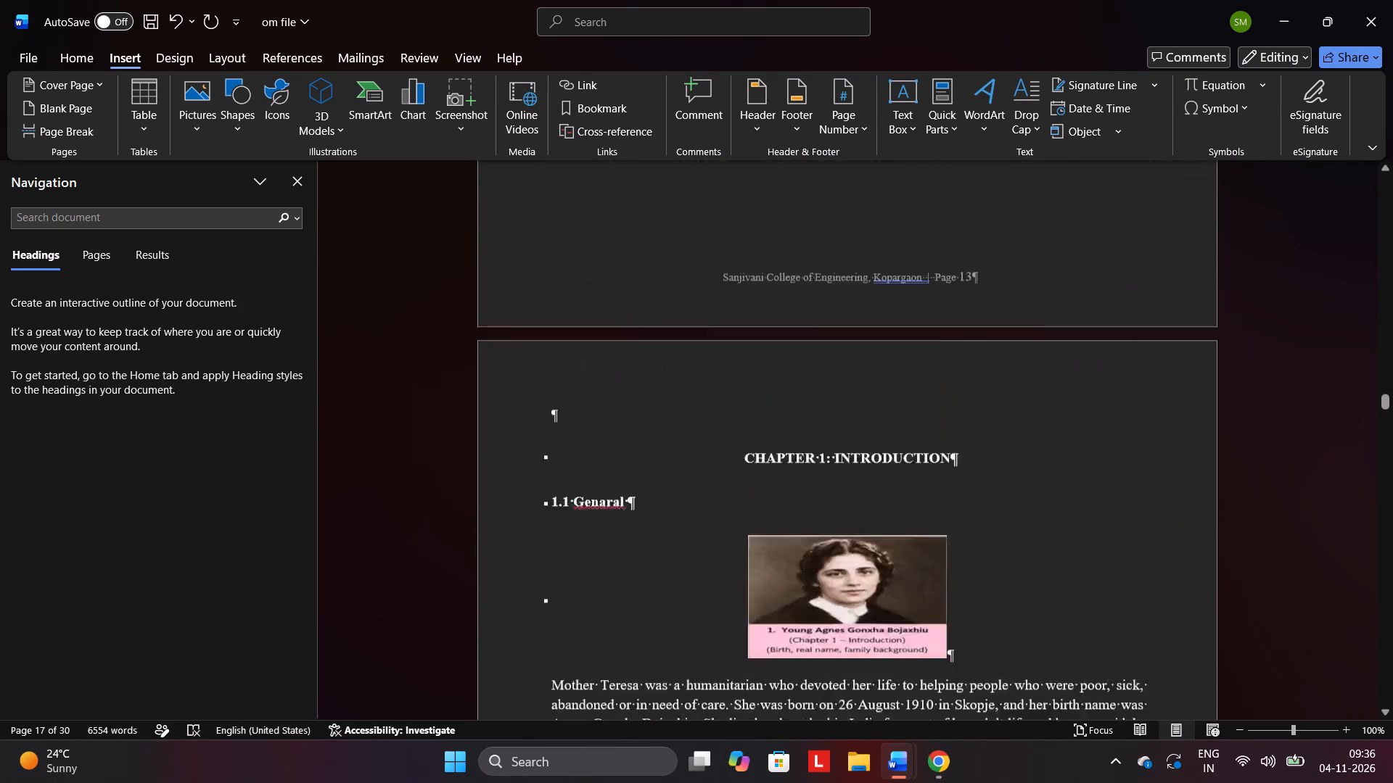
scroll(865, 408, "up", 2)
scroll(865, 408, "up", 20)
scroll(865, 408, "up", 9)
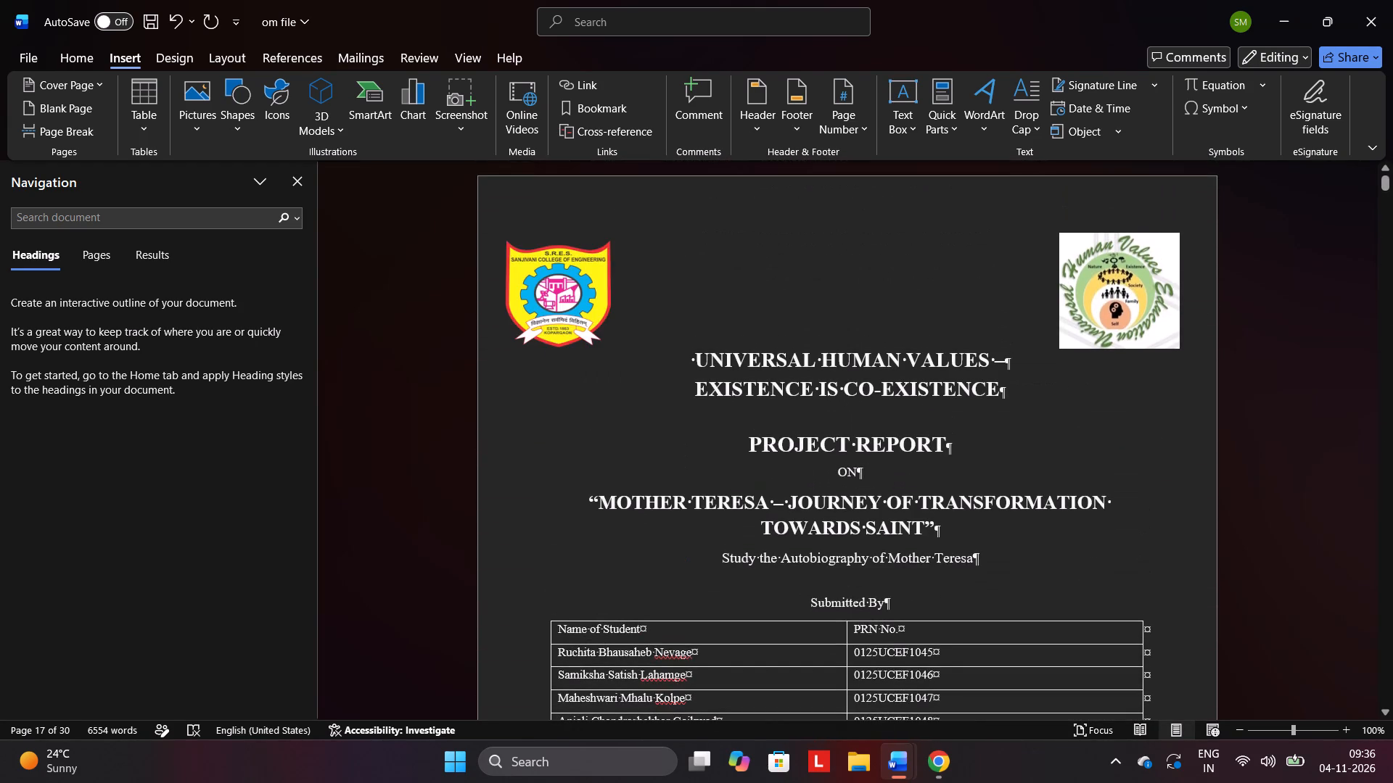
scroll(865, 408, "down", 6)
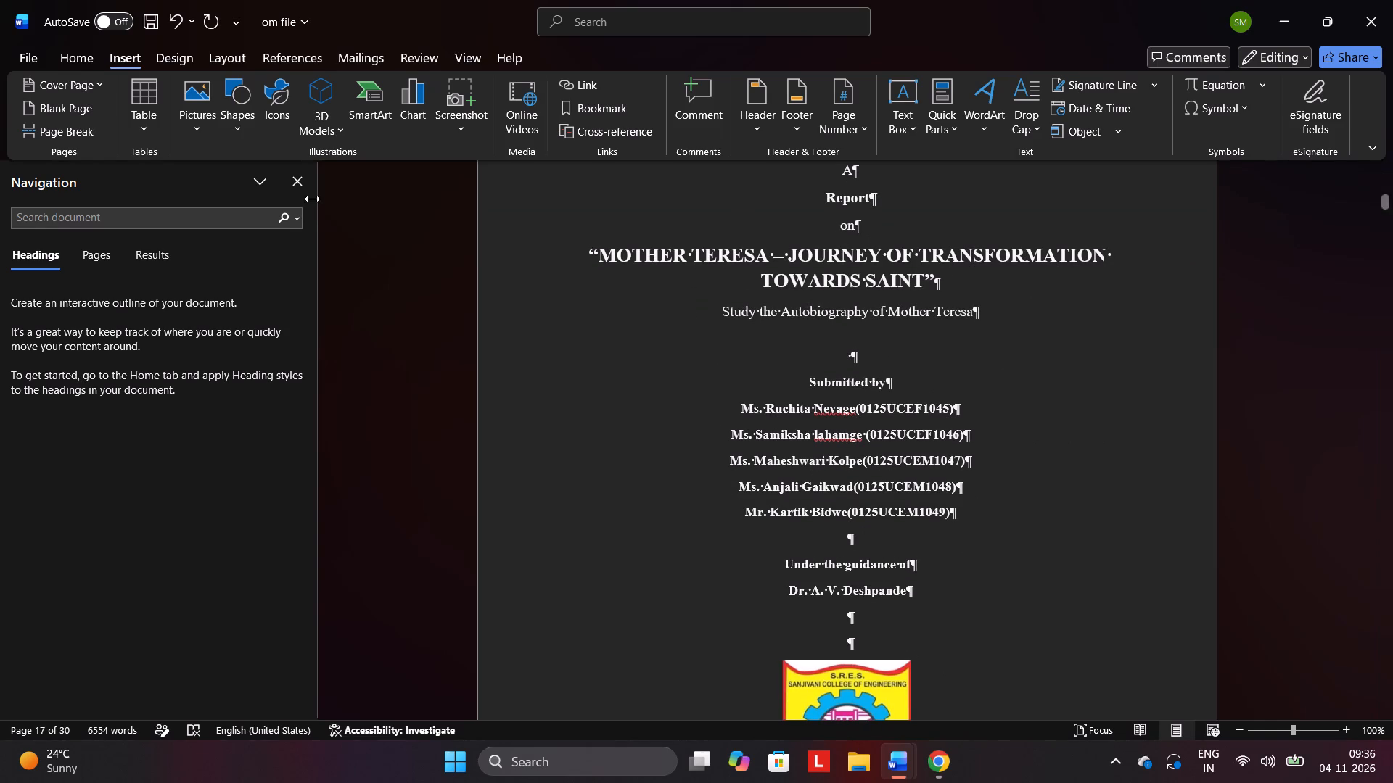
left_click(95, 52)
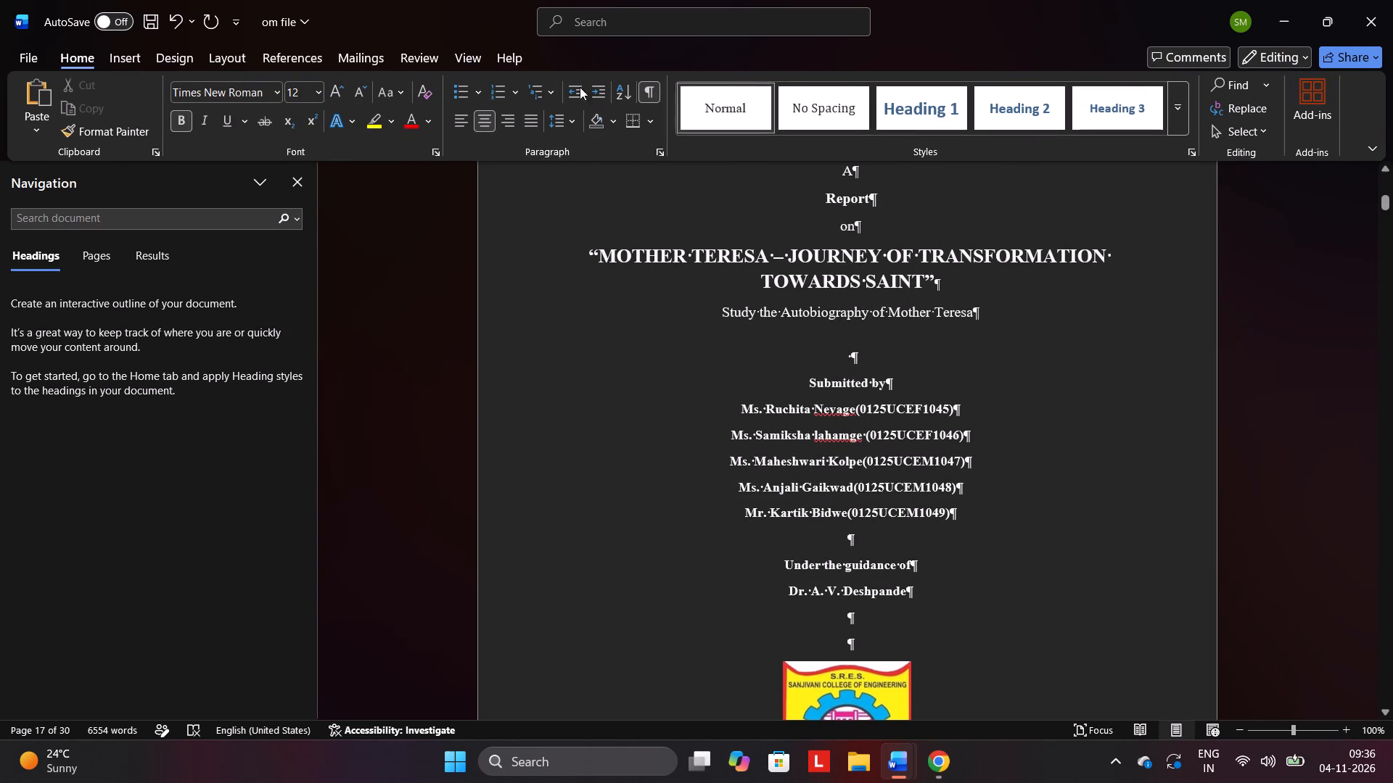
left_click(649, 91)
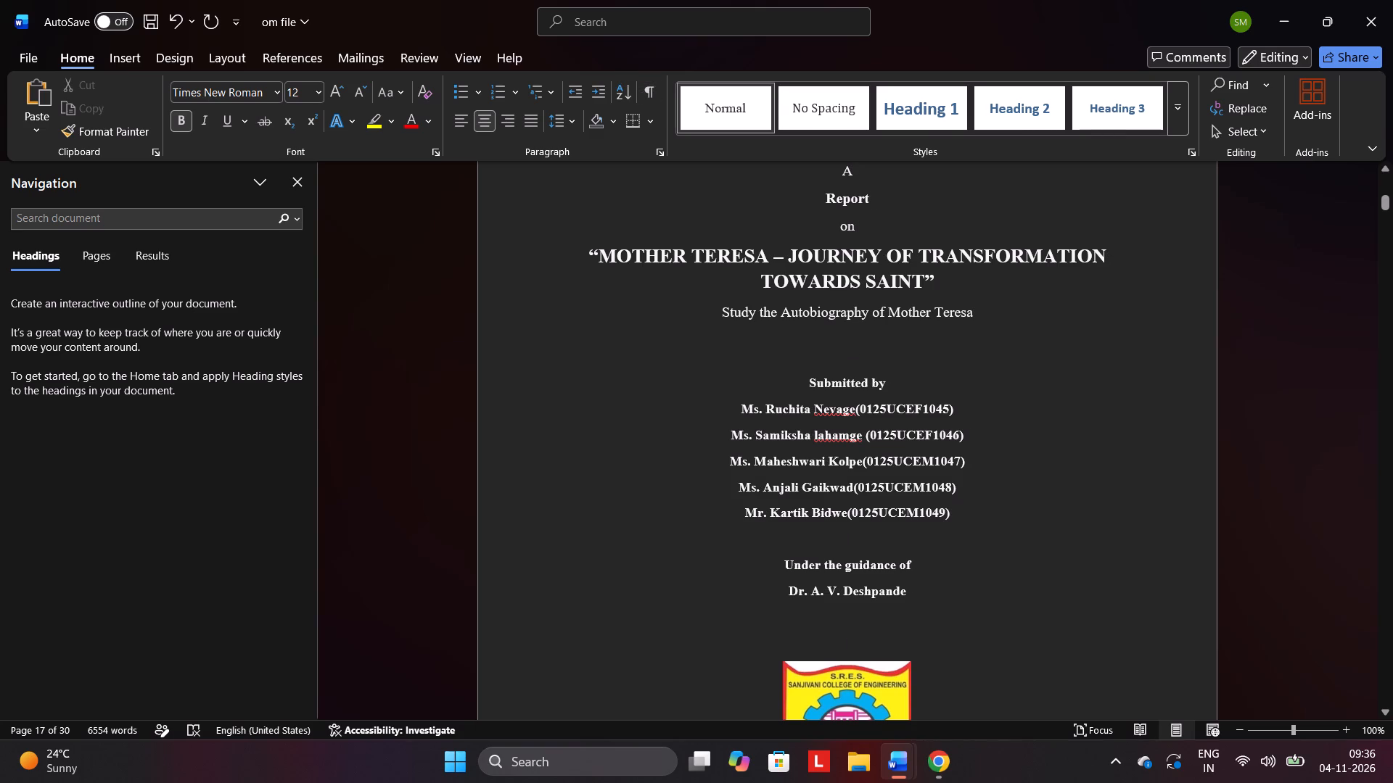
Review the front matter from the "A Report on" page to the second certificate, comparing the two certificate pages.
scroll(960, 548, "down", 5)
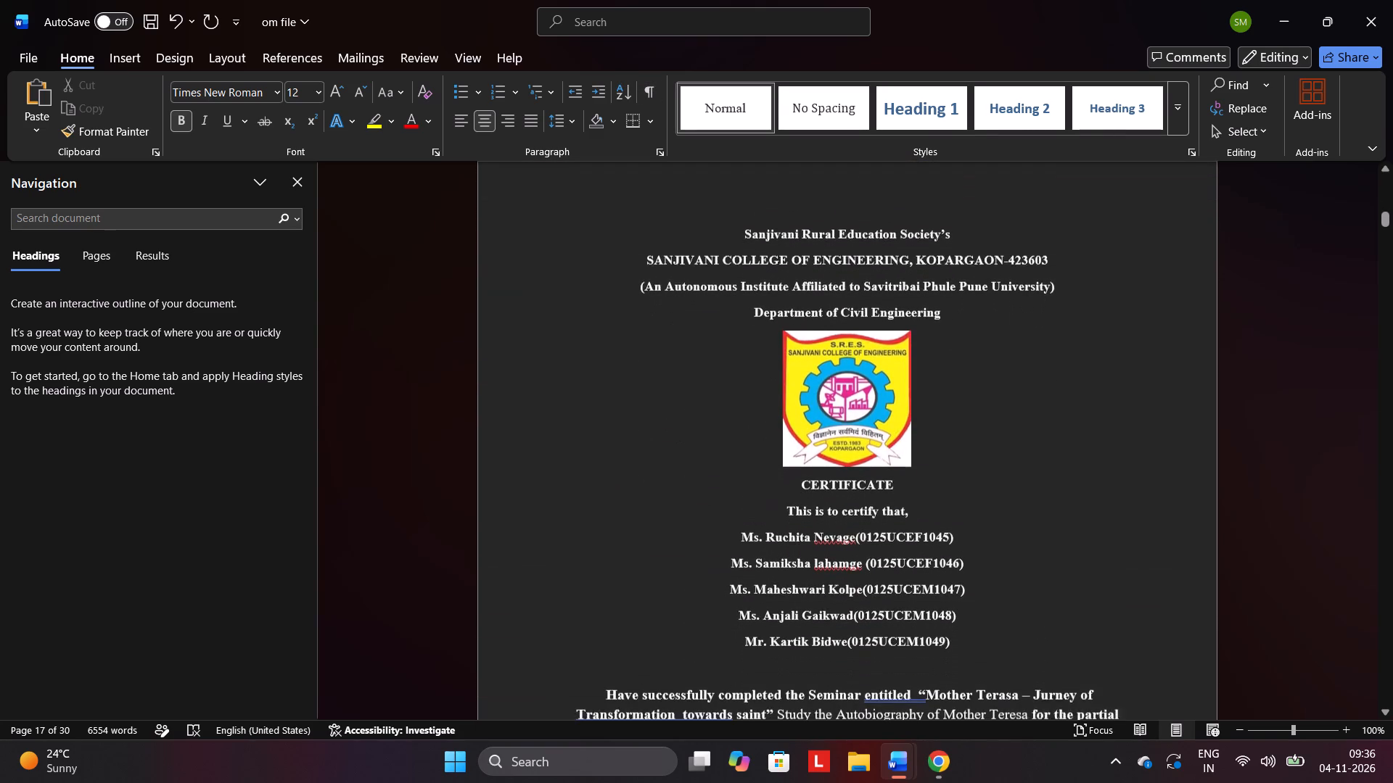
scroll(960, 548, "down", 1)
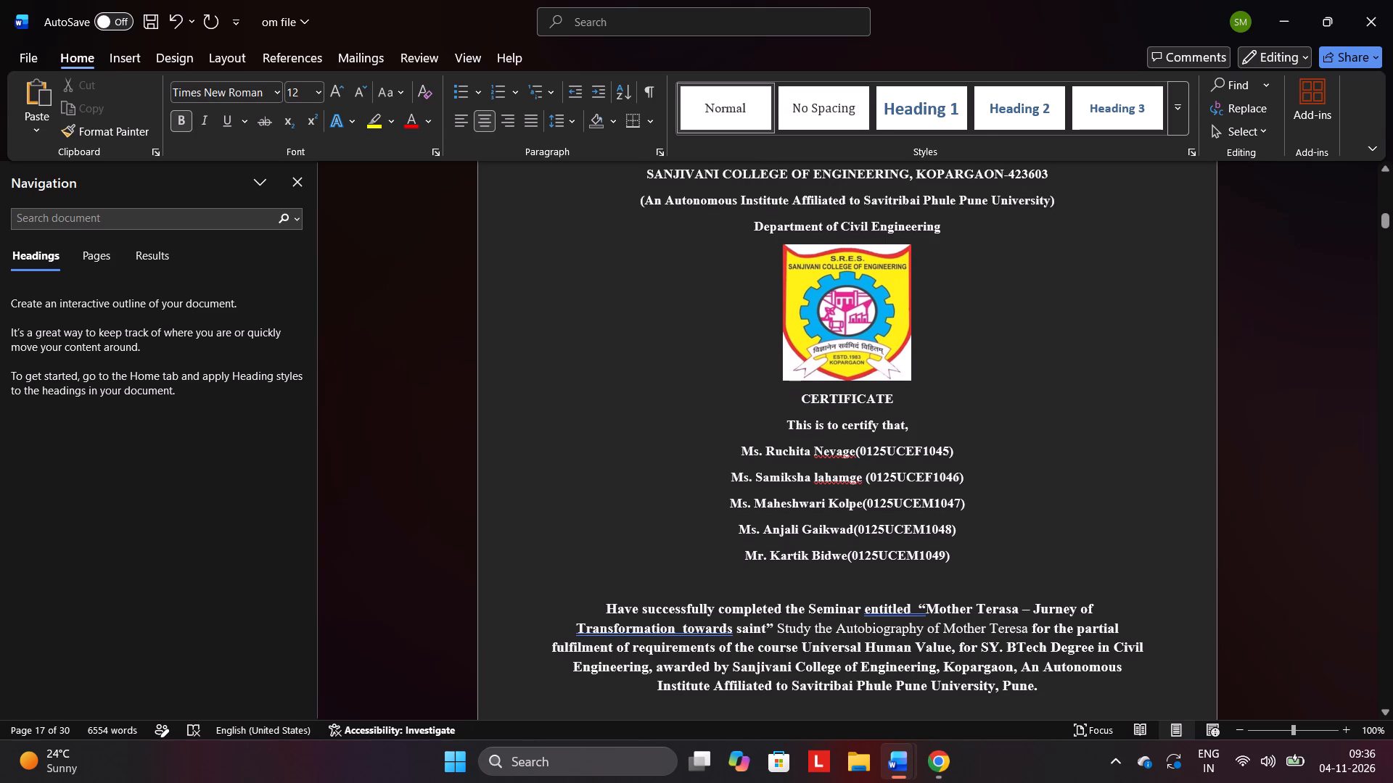
scroll(960, 548, "down", 1)
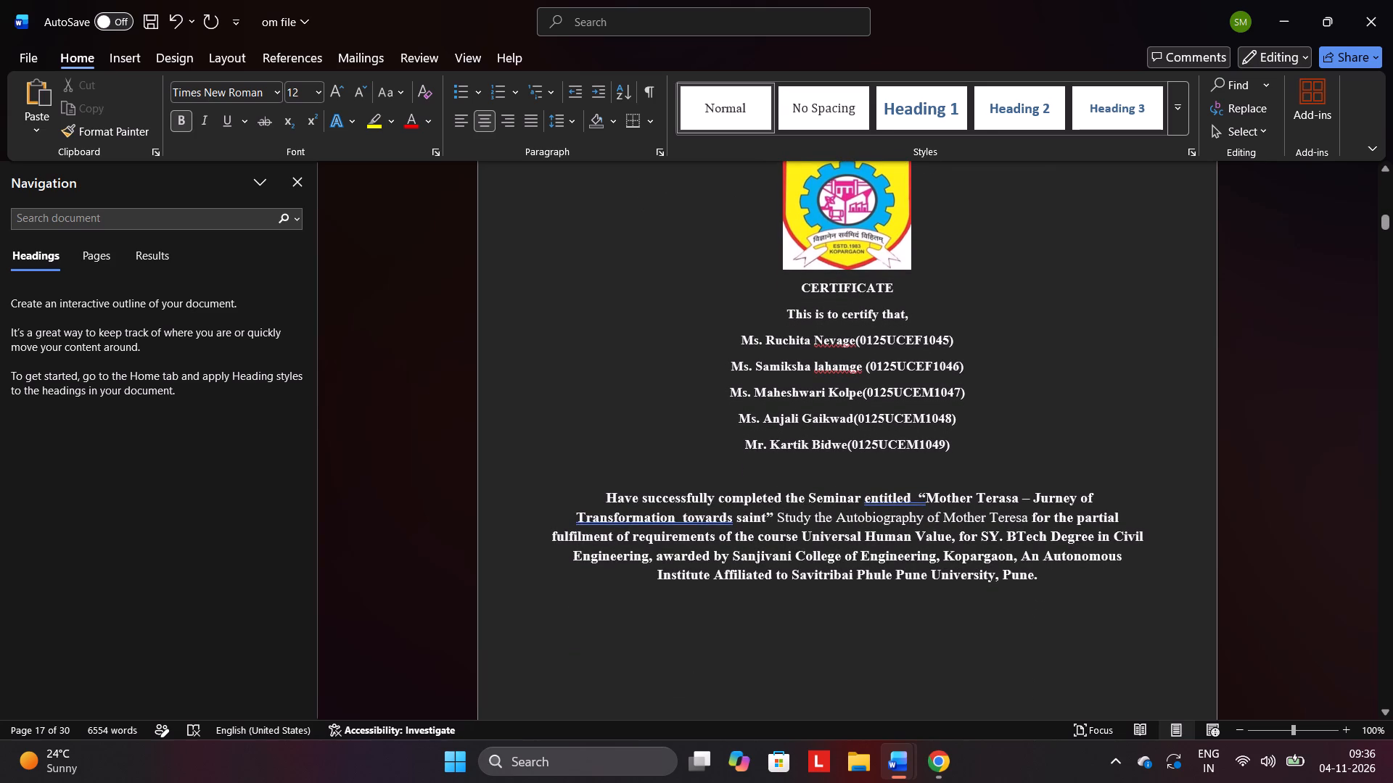
scroll(960, 548, "down", 1)
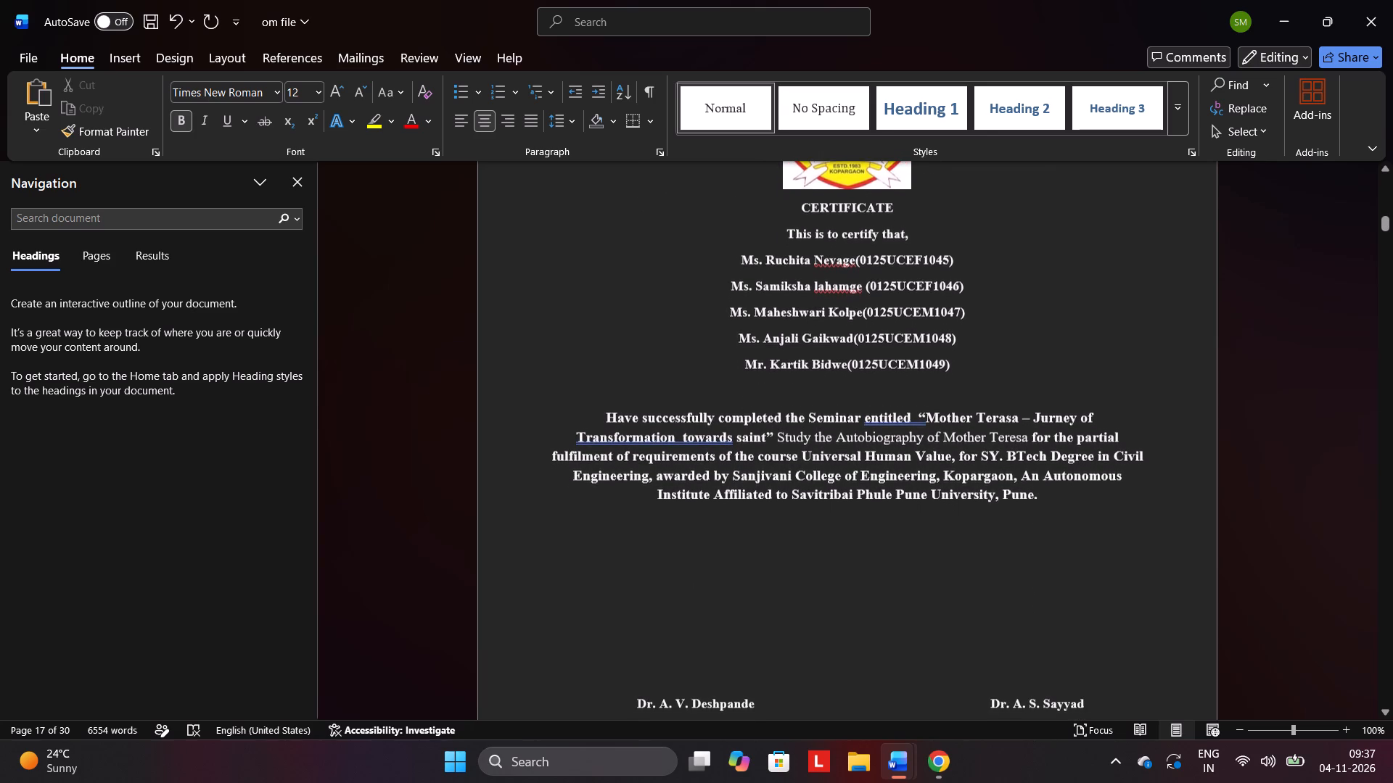
scroll(960, 548, "down", 2)
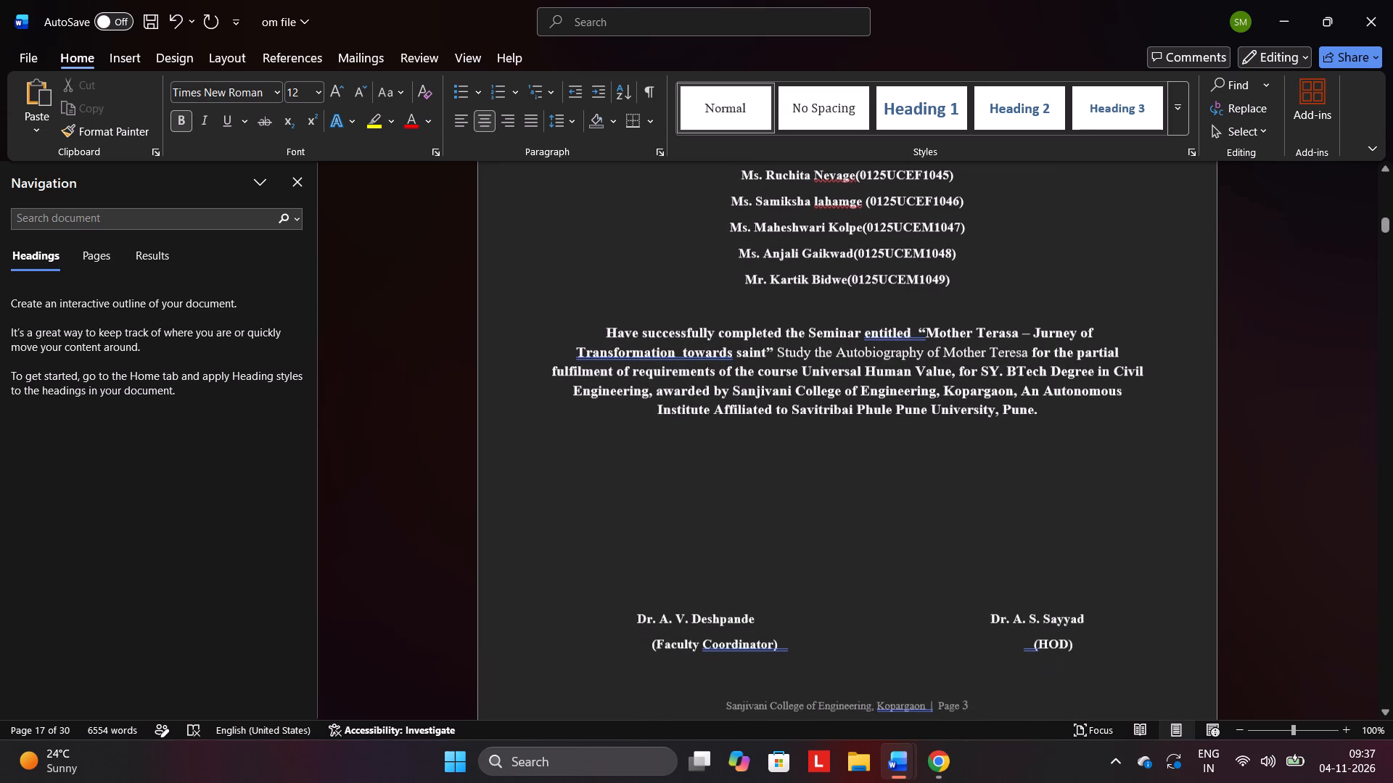
scroll(960, 548, "down", 4)
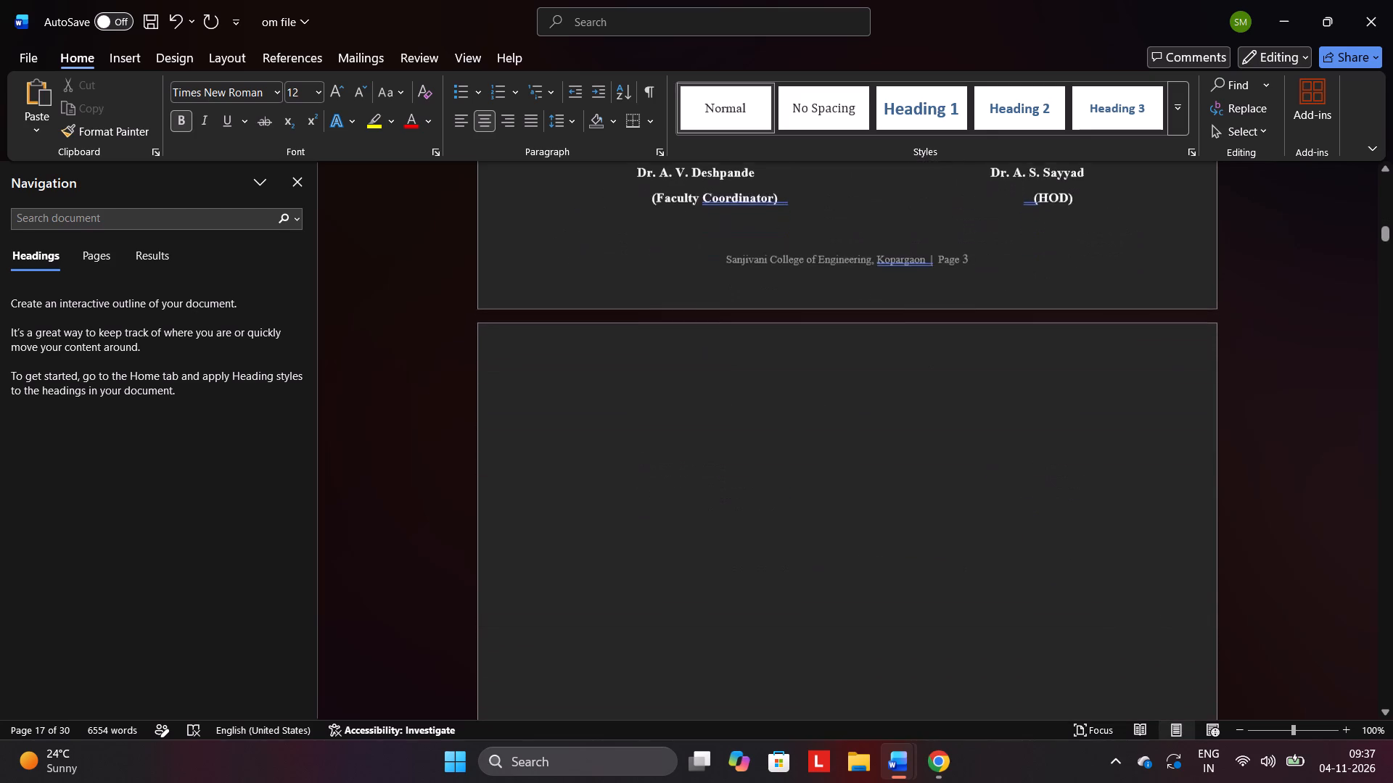
scroll(960, 548, "down", 4)
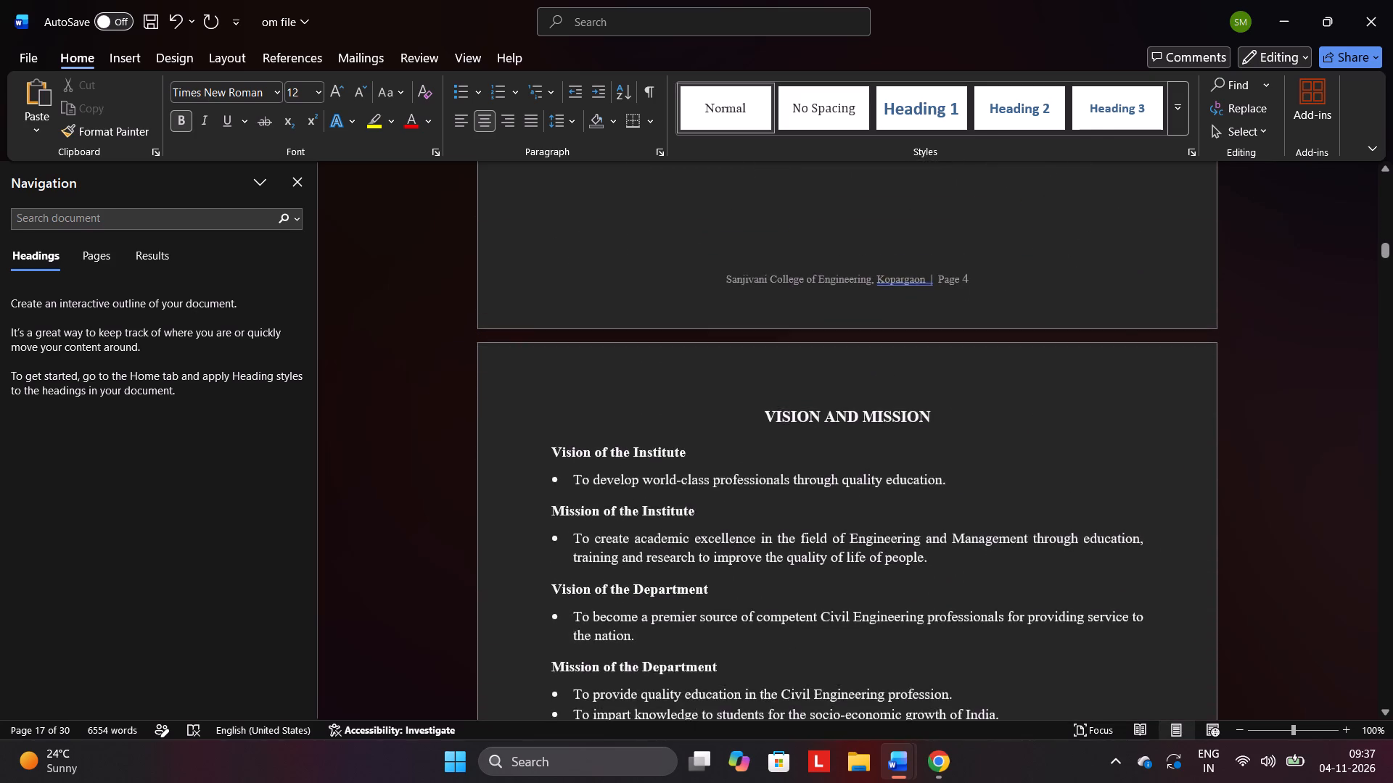
scroll(960, 548, "down", 4)
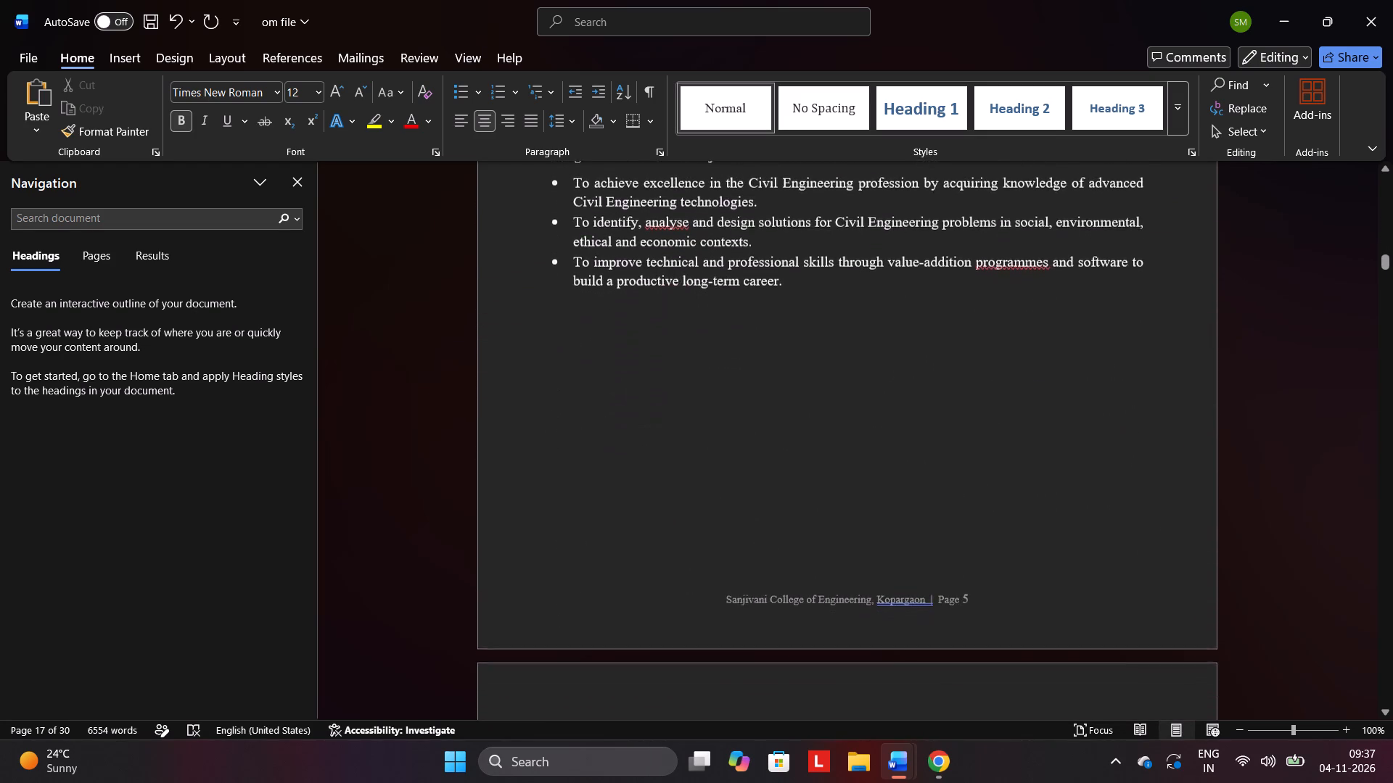
scroll(960, 548, "down", 2)
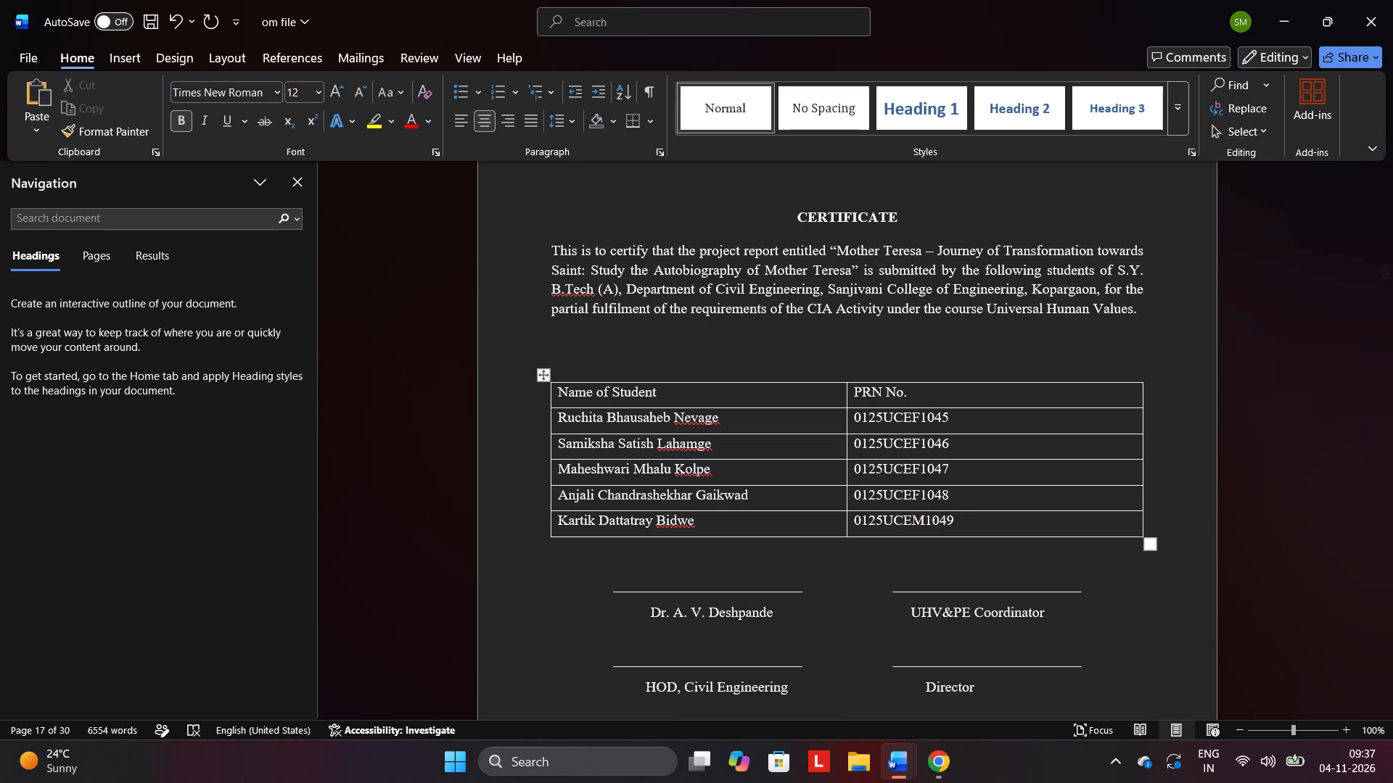
scroll(960, 548, "up", 6)
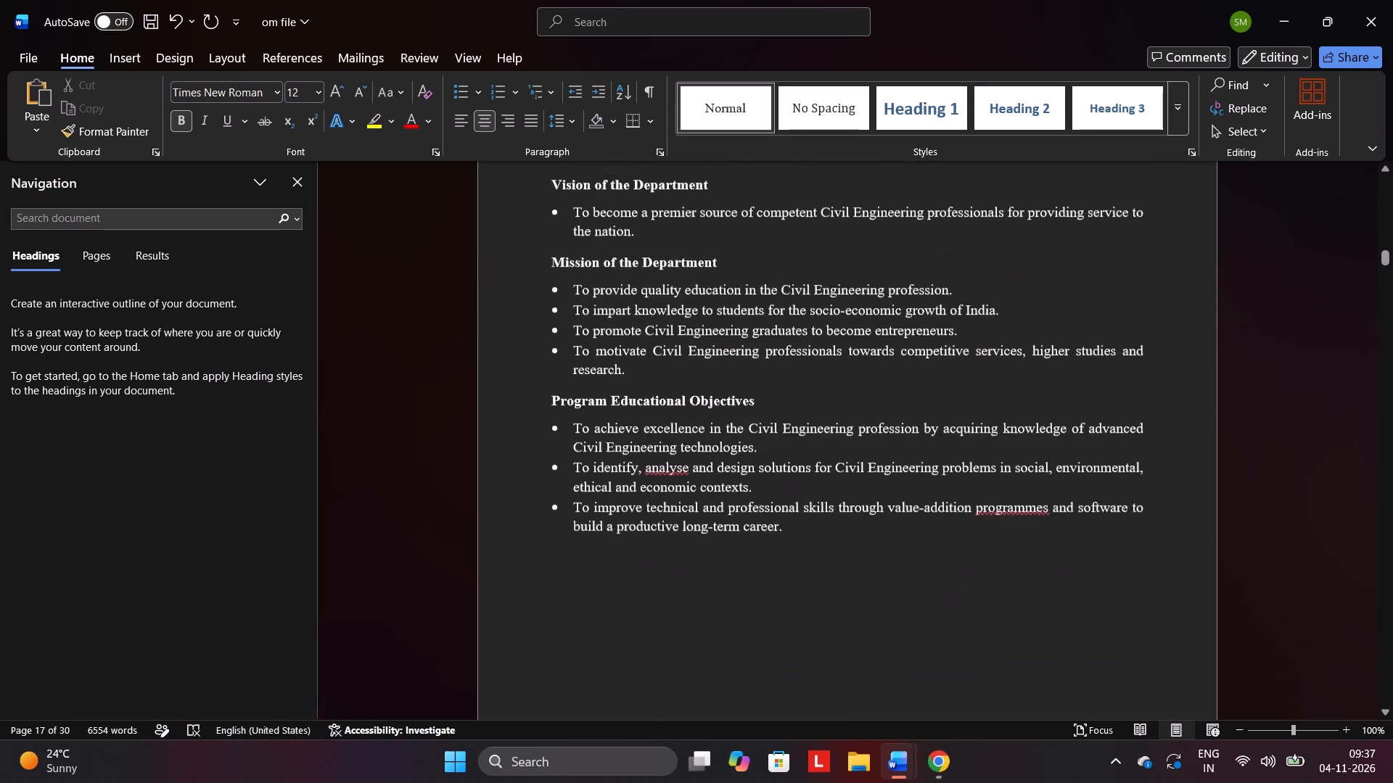
scroll(960, 548, "up", 4)
scroll(960, 548, "right", 1)
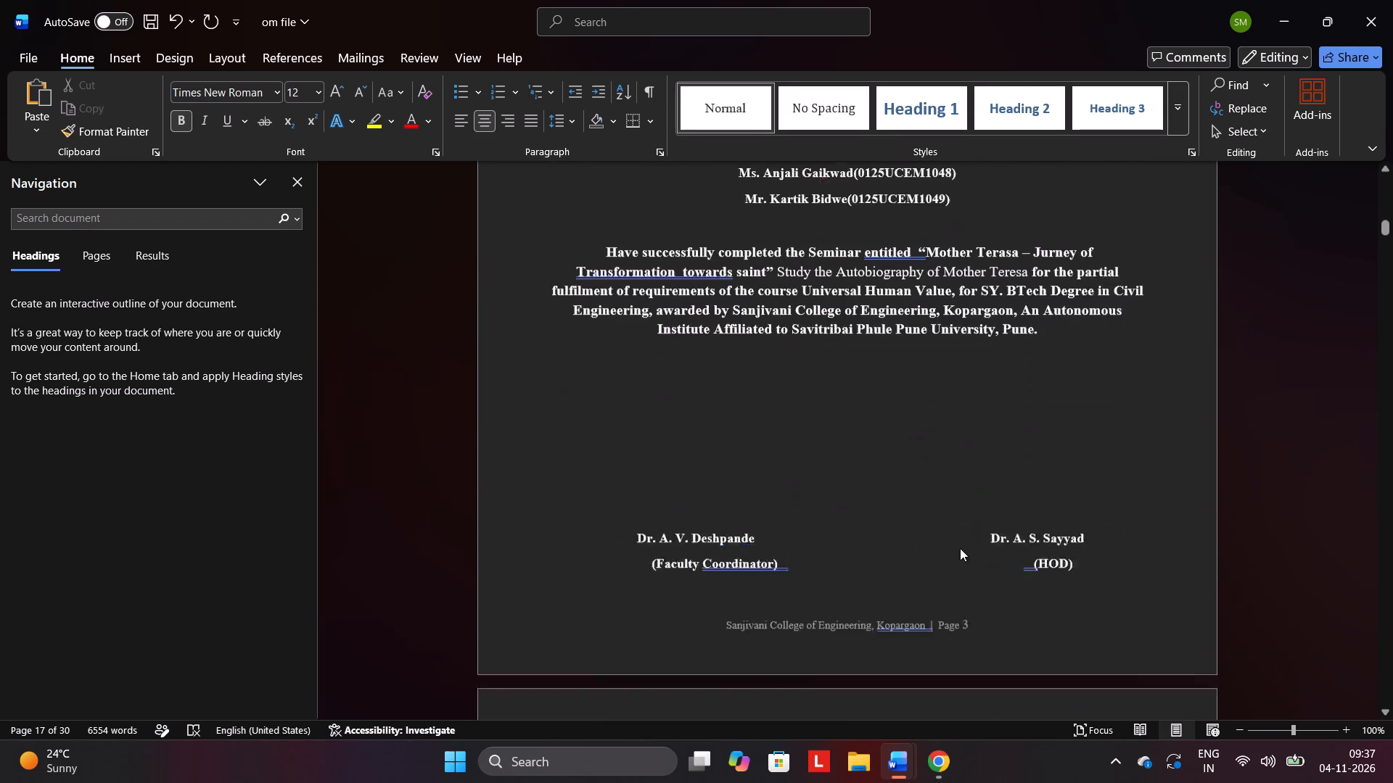
scroll(960, 548, "right", 1)
scroll(960, 548, "down", 8)
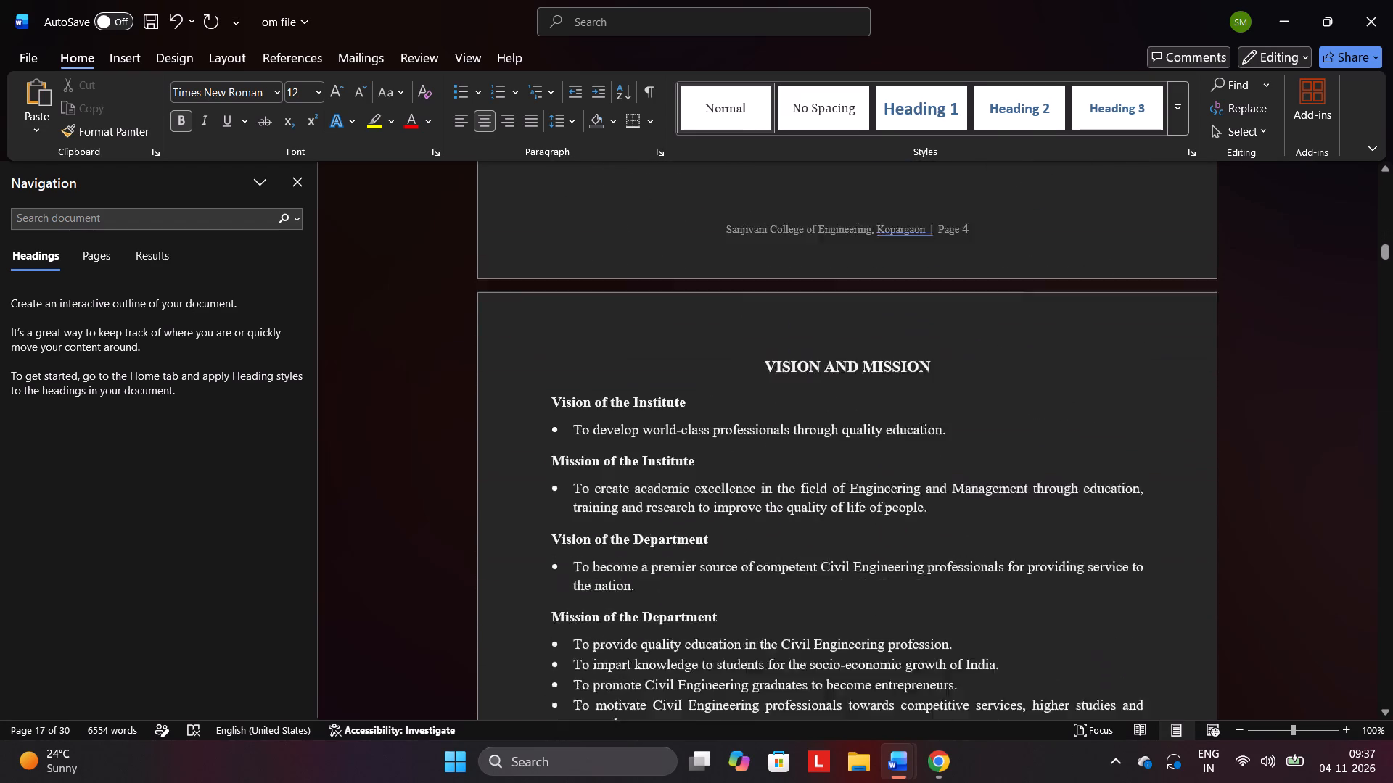
scroll(960, 548, "down", 7)
scroll(960, 548, "up", 1)
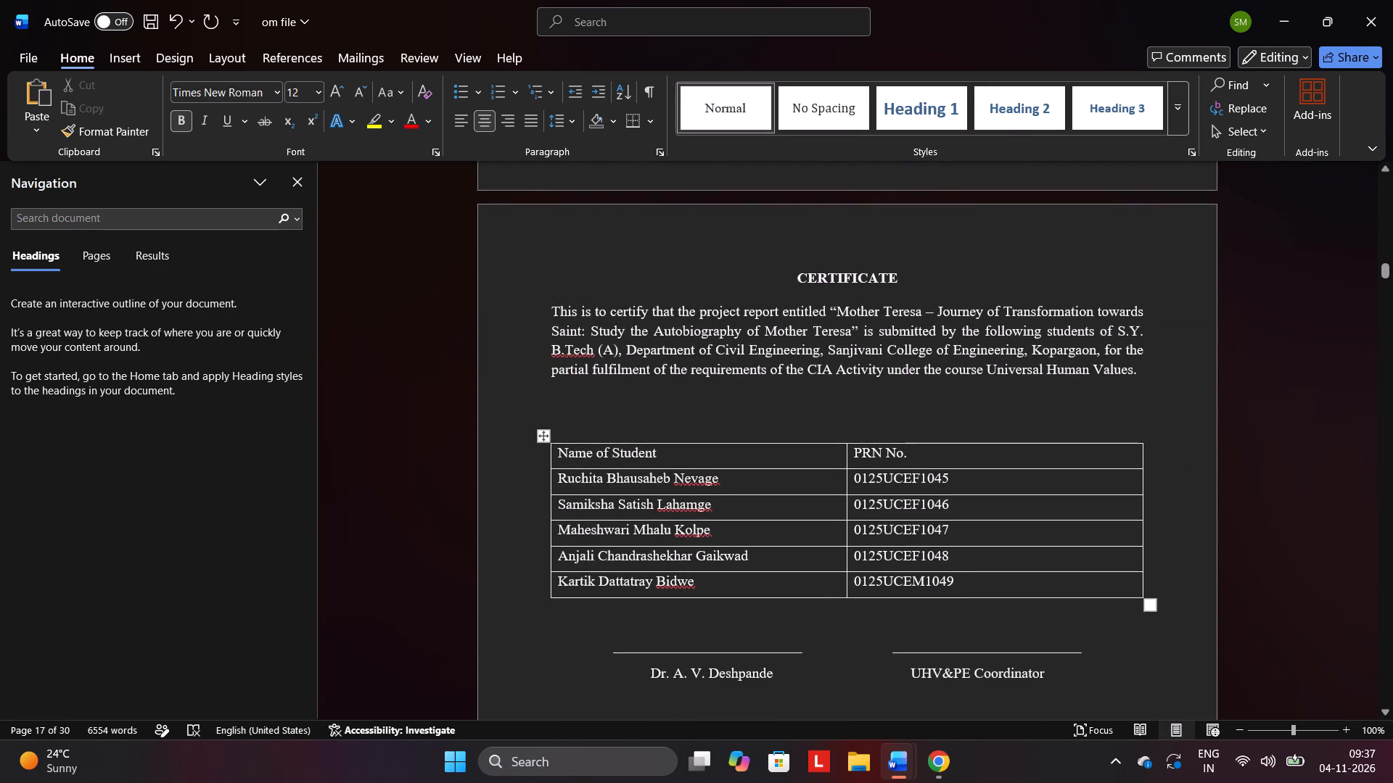
Delete the second certificate before the Declaration, including its heading, paragraph, student table and all four signature lines.
left_click_drag(755, 265, 948, 413)
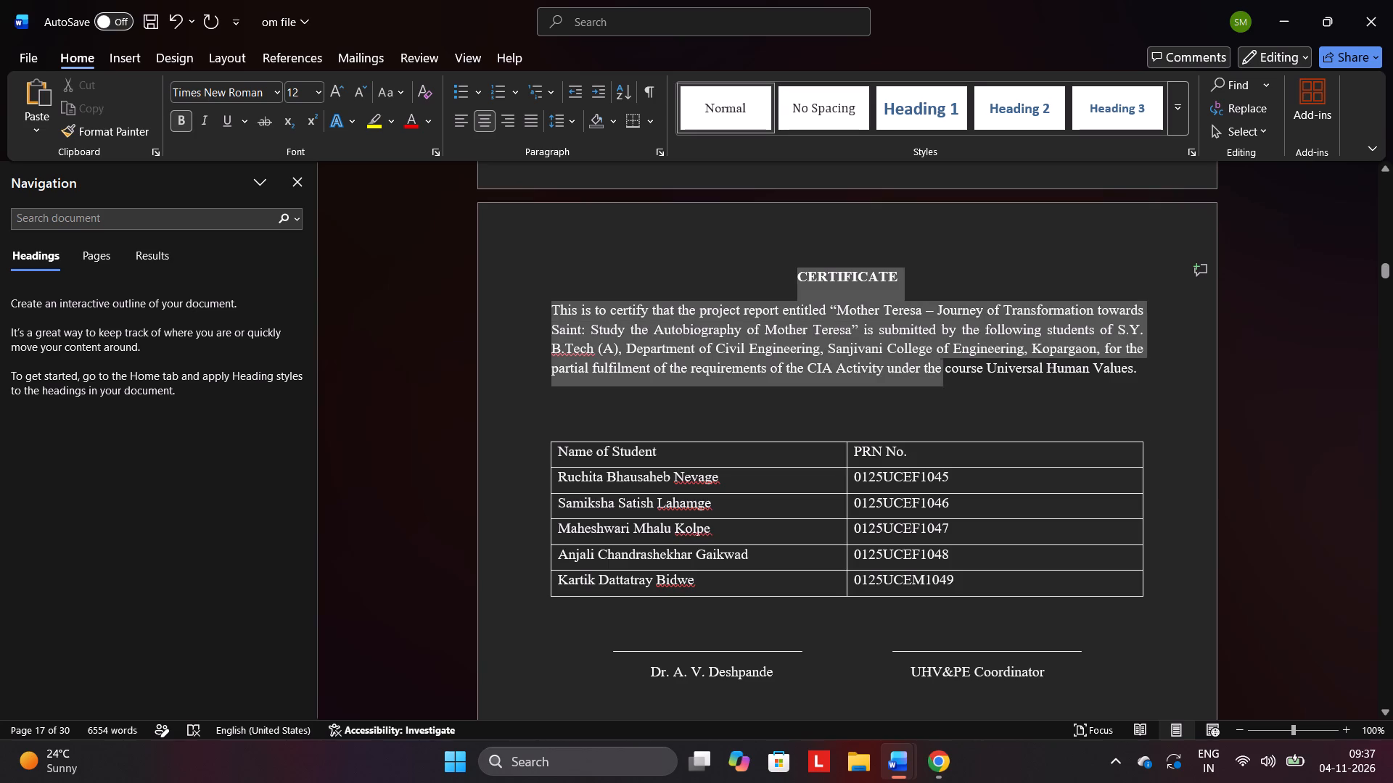
left_click_drag(948, 413, 1079, 670)
scroll(1079, 670, "up", 10)
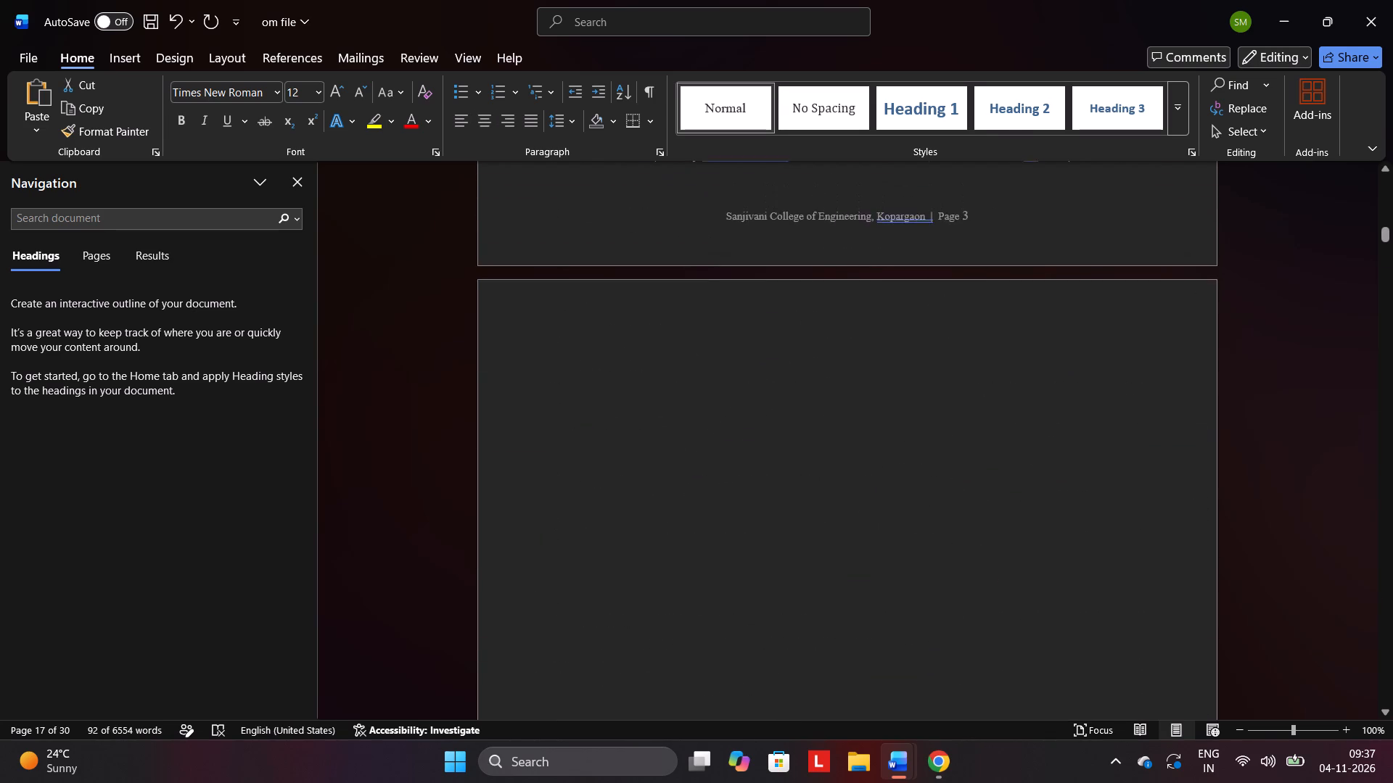
scroll(1079, 670, "up", 2)
scroll(1079, 670, "down", 1)
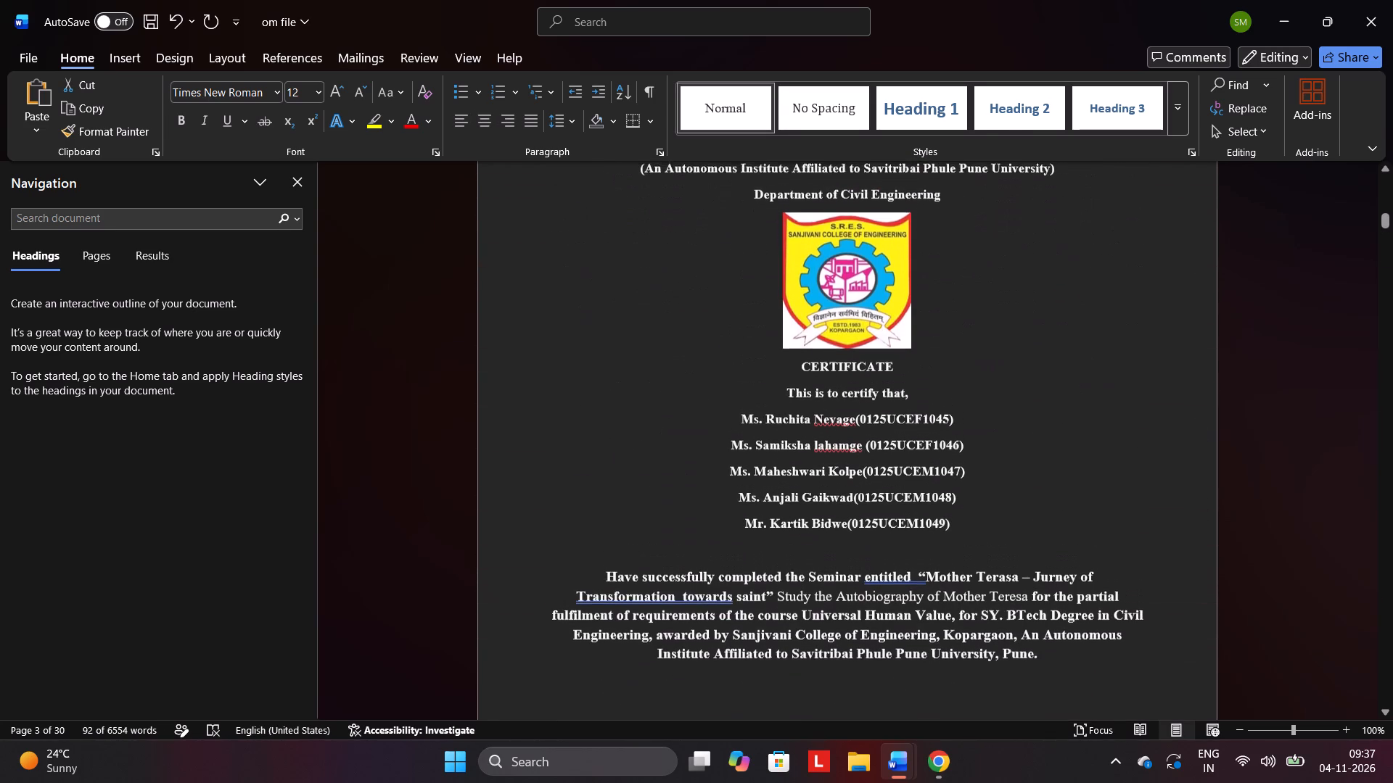
scroll(1079, 670, "down", 11)
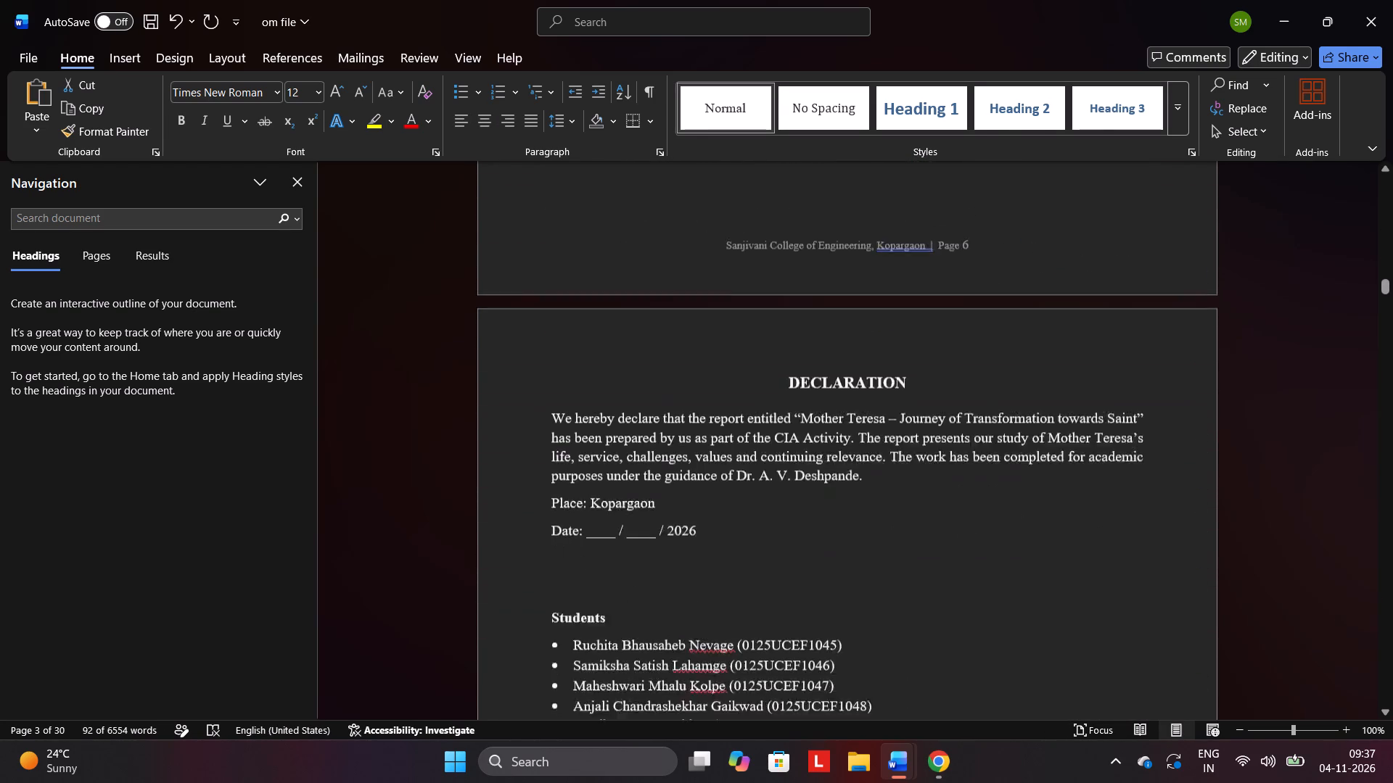
scroll(1079, 670, "up", 3)
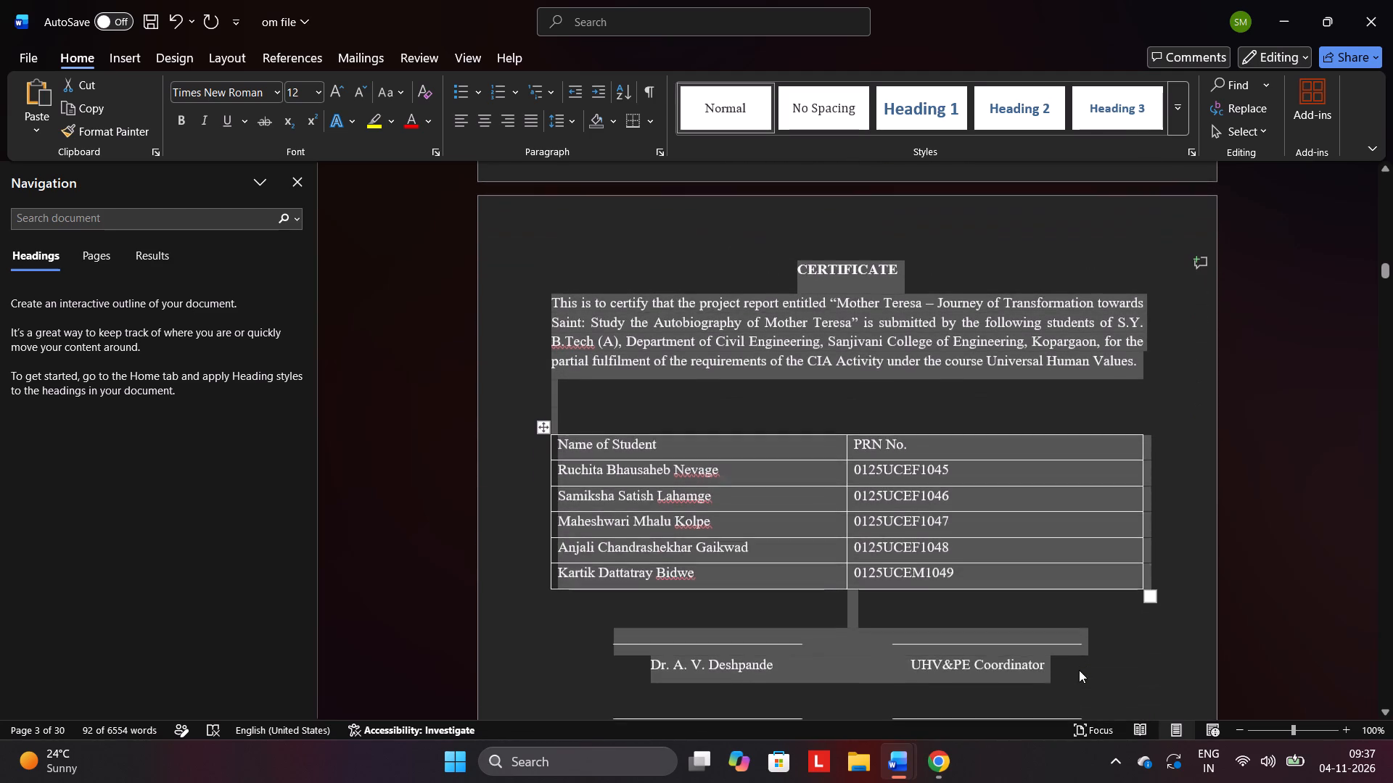
key("space")
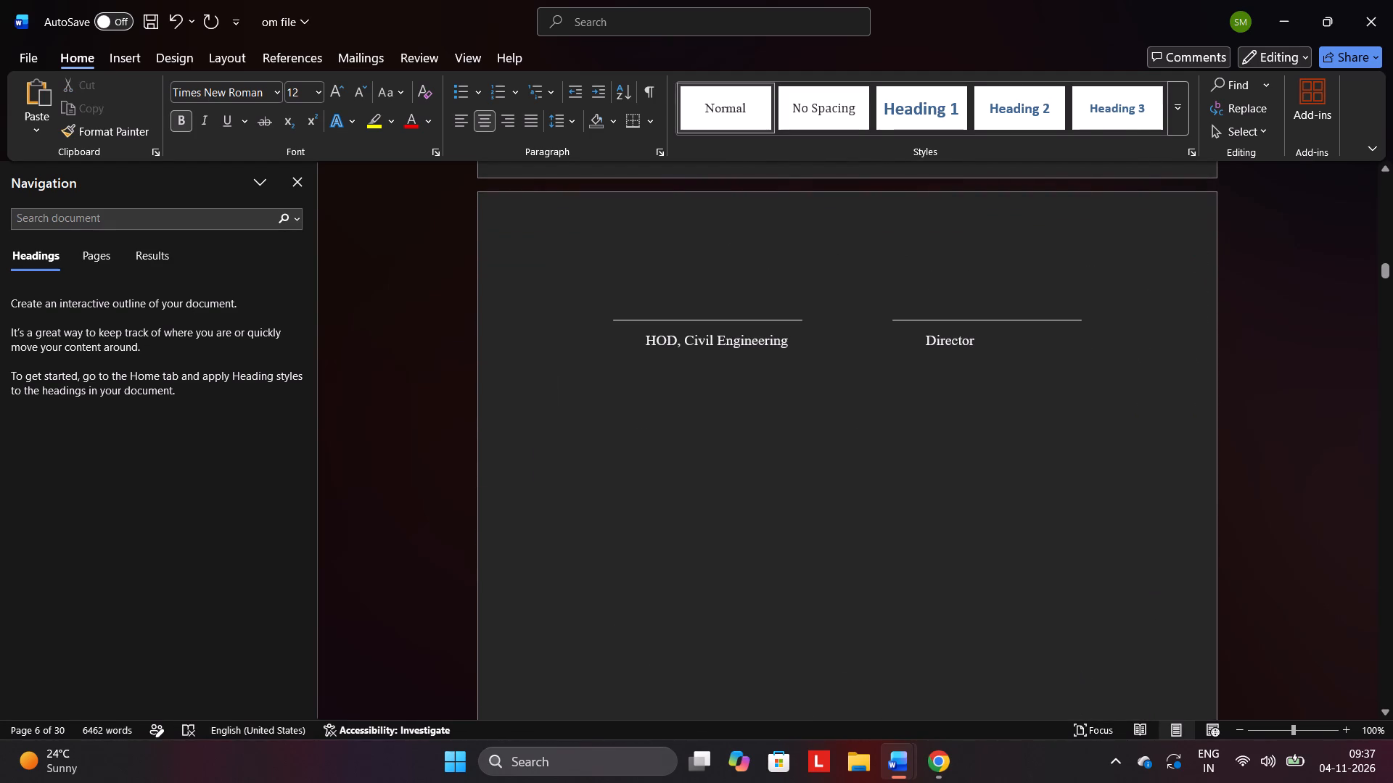
left_click_drag(625, 298, 638, 308)
left_click_drag(638, 308, 1153, 413)
key("space")
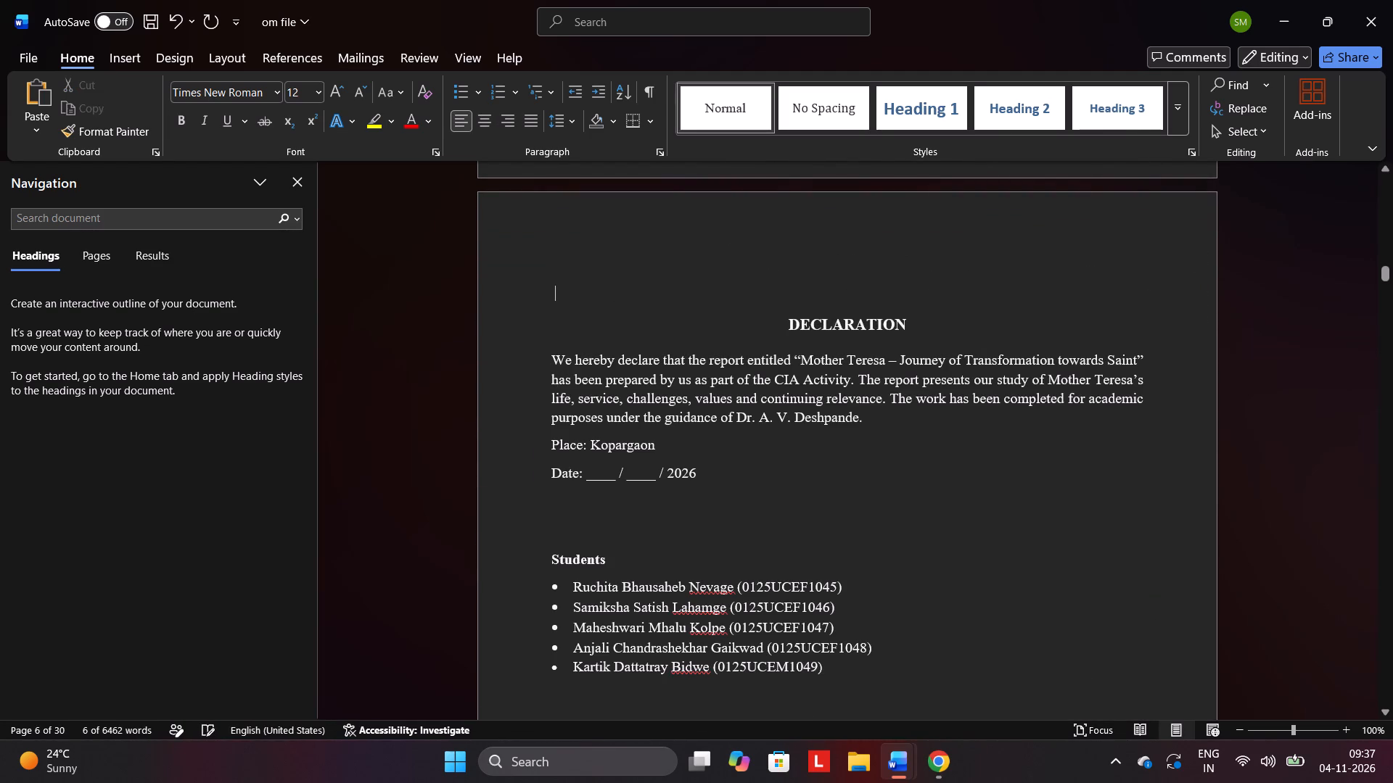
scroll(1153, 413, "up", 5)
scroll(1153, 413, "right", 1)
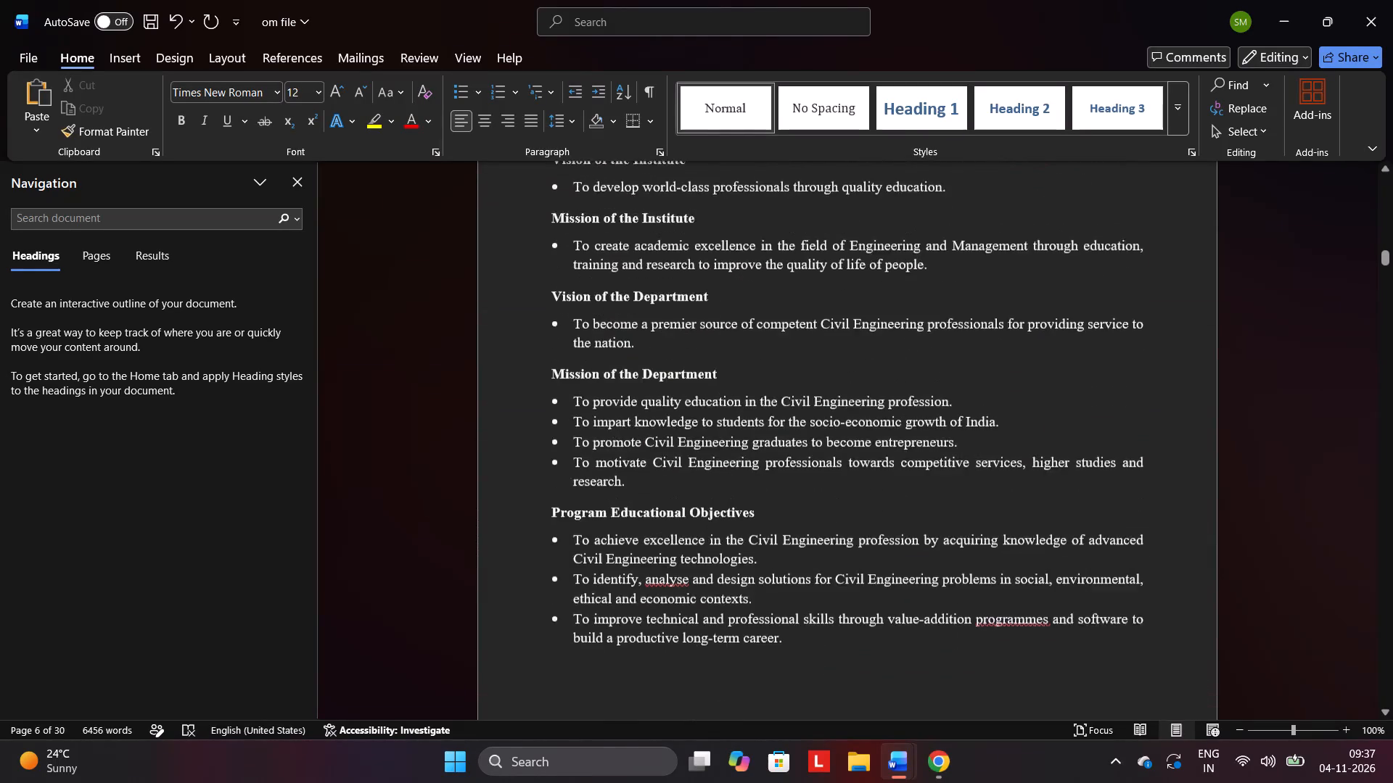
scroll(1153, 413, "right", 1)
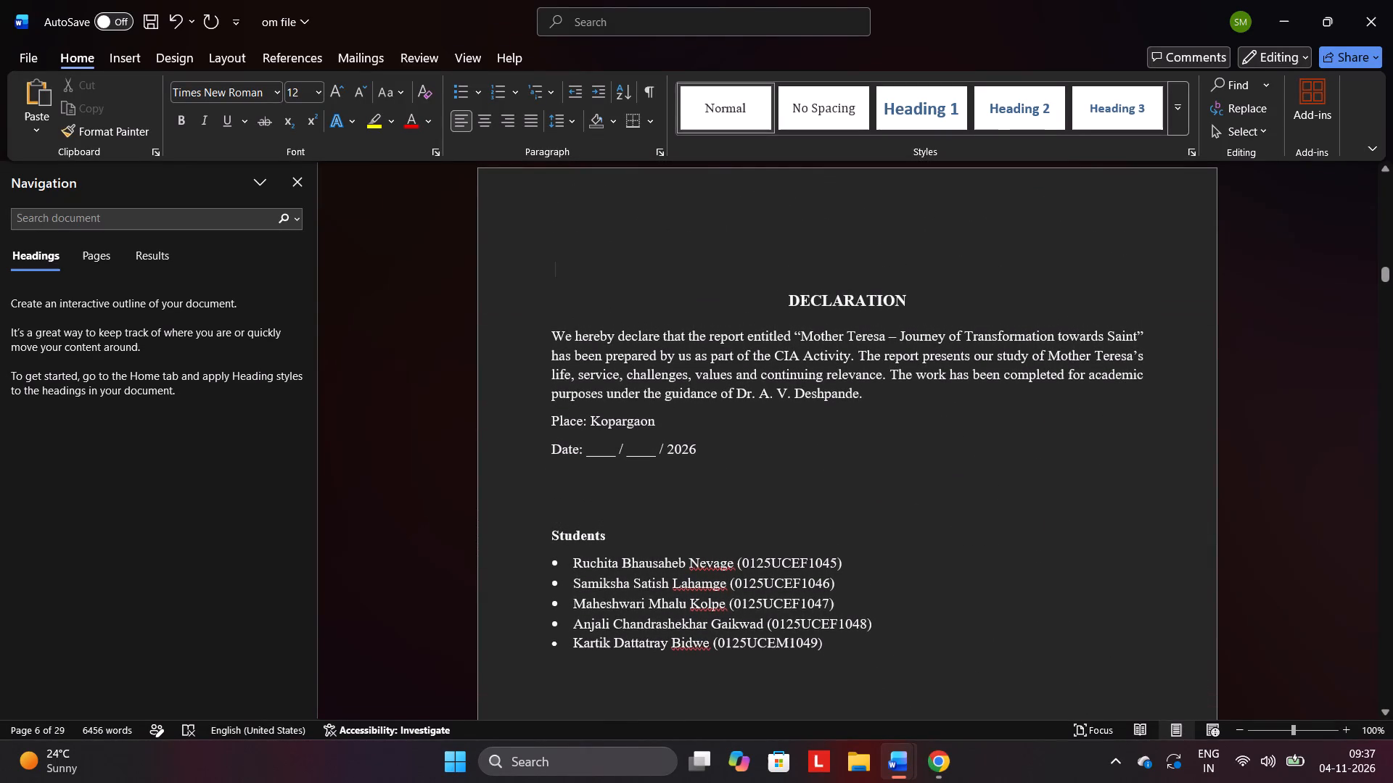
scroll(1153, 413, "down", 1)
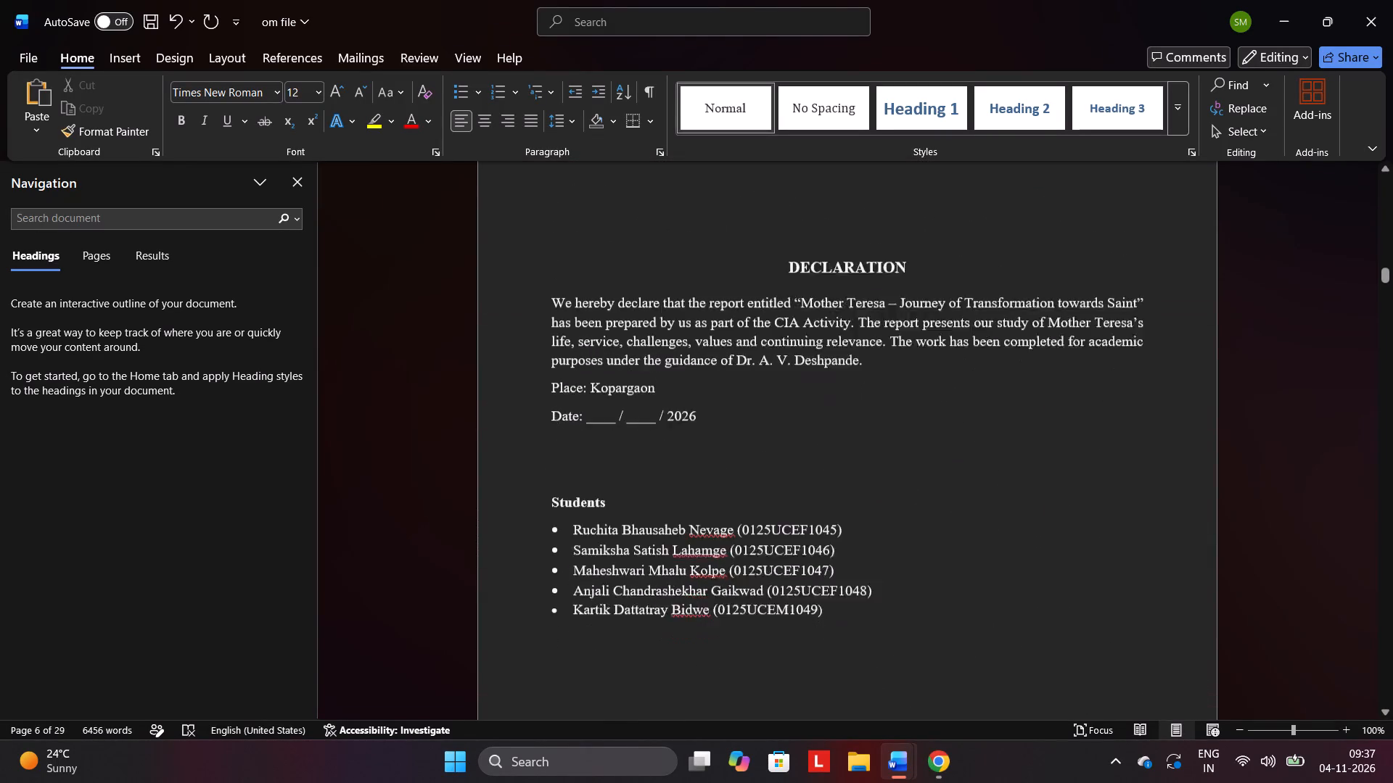
Review the front matter pages from the Declaration through the Acknowledgements to the Contents list.
scroll(1153, 413, "down", 3)
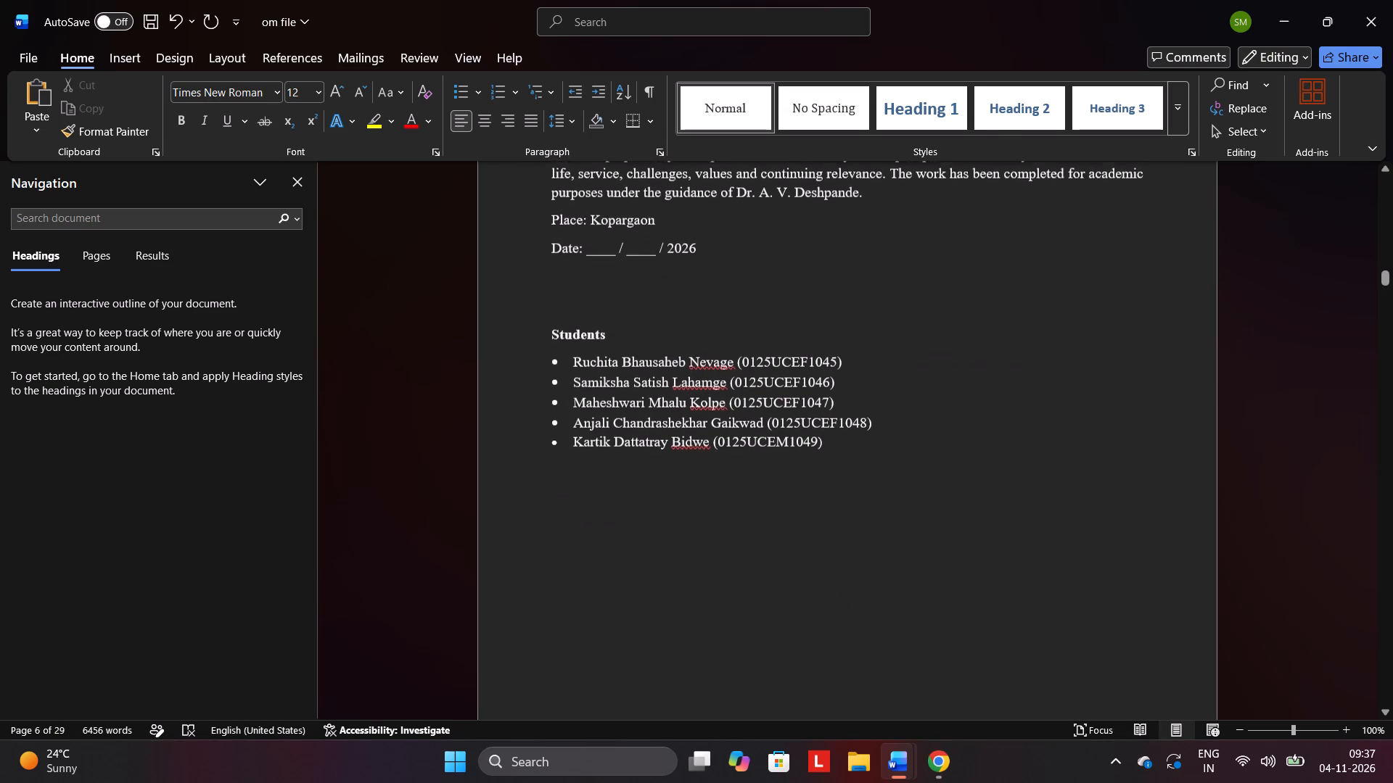
scroll(1153, 413, "down", 4)
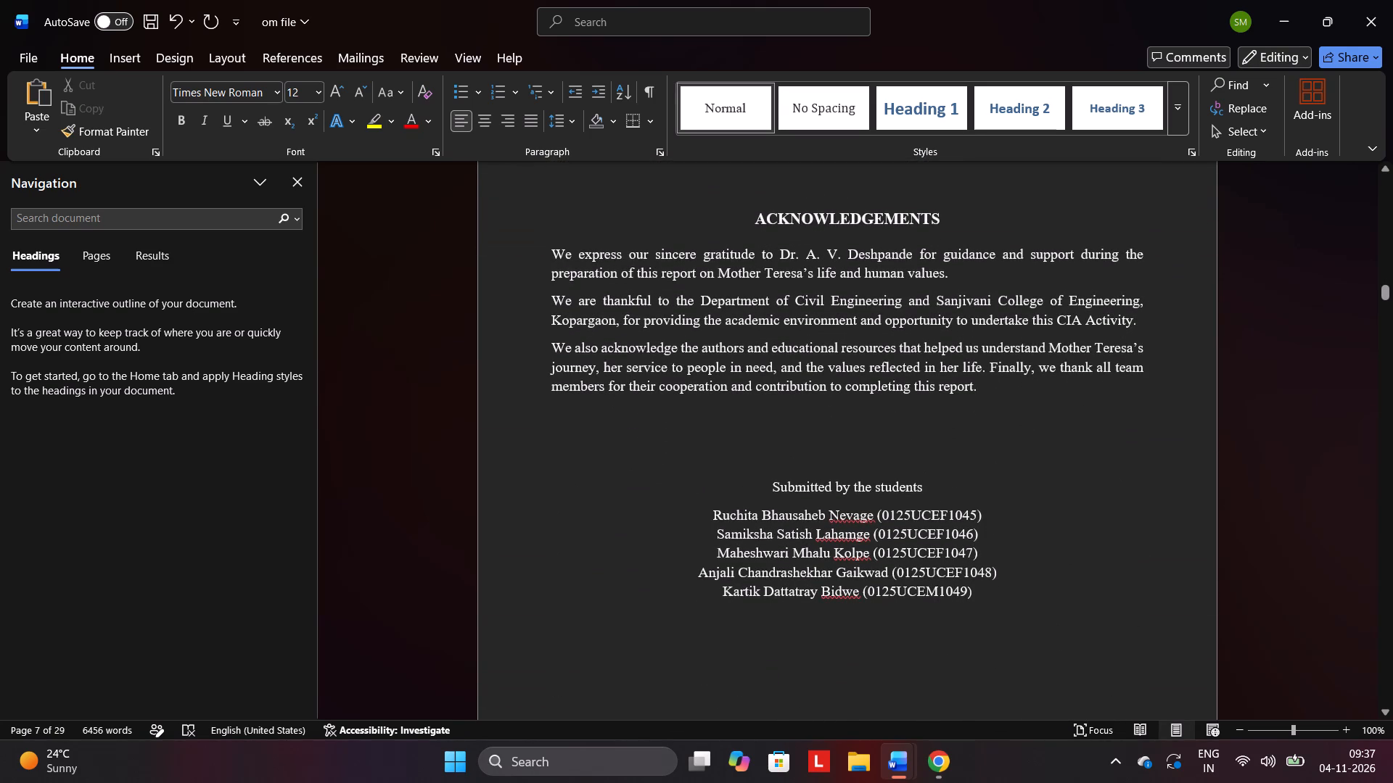
scroll(1153, 413, "down", 3)
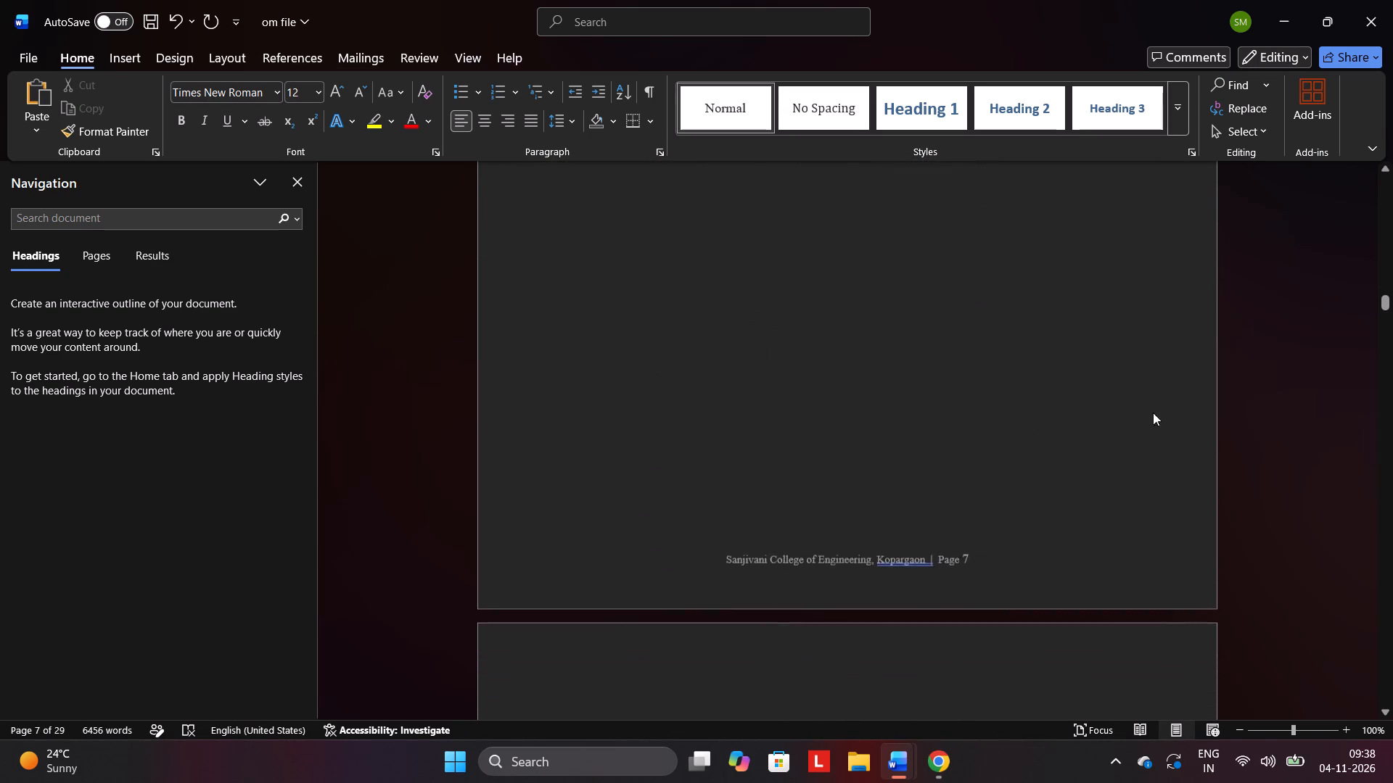
scroll(1153, 413, "down", 2)
scroll(1153, 413, "up", 4)
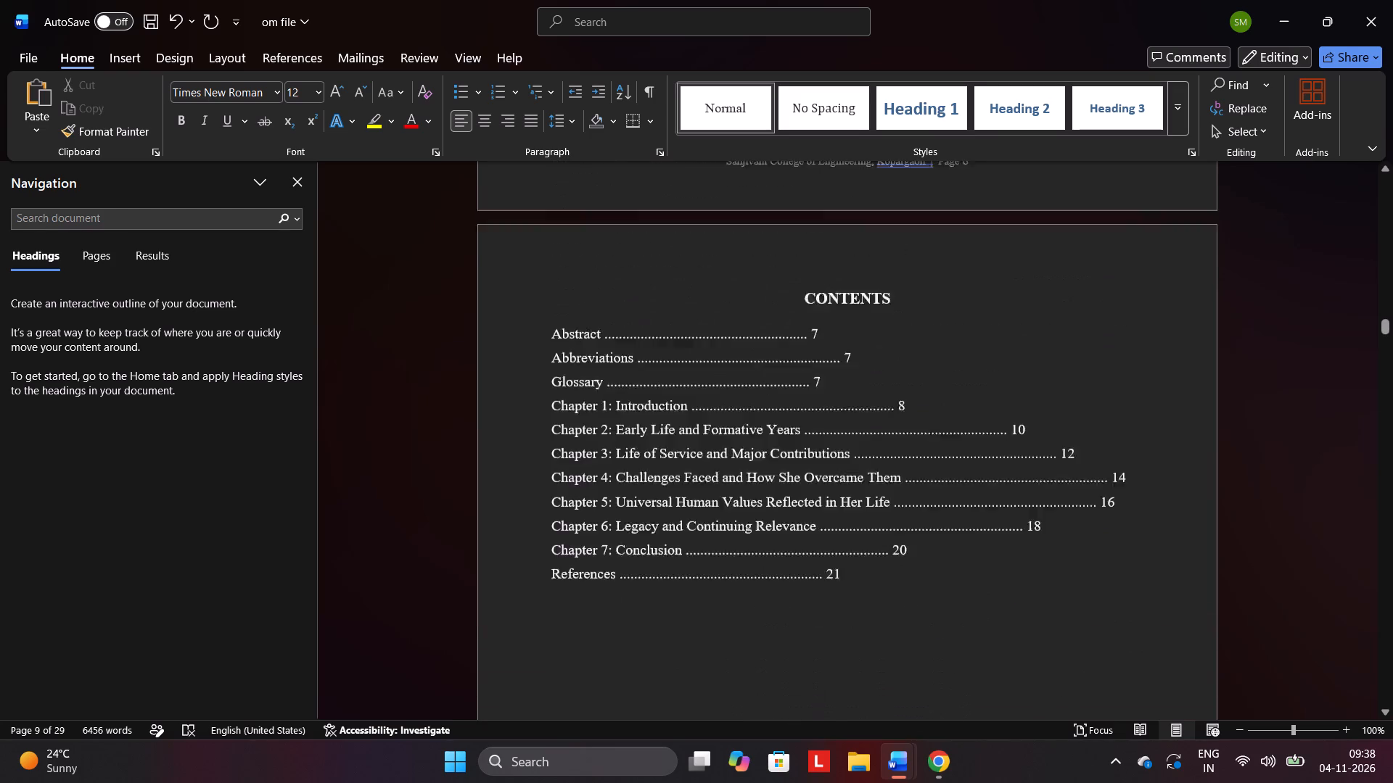
scroll(1153, 413, "up", 2)
Review the Abstract, Abbreviations and Glossary pages, checking the glossary entries down to "Professional ethics".
scroll(1153, 413, "down", 5)
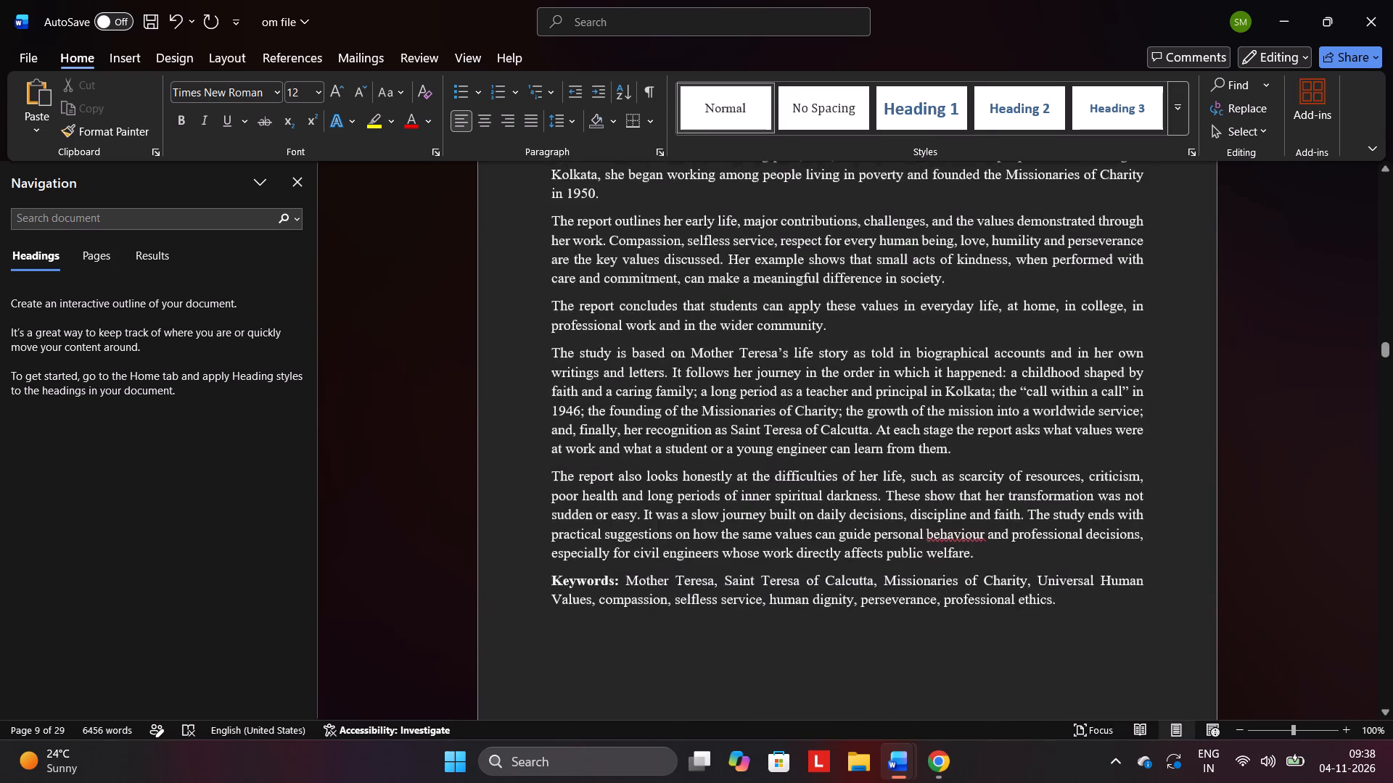
scroll(1153, 413, "down", 5)
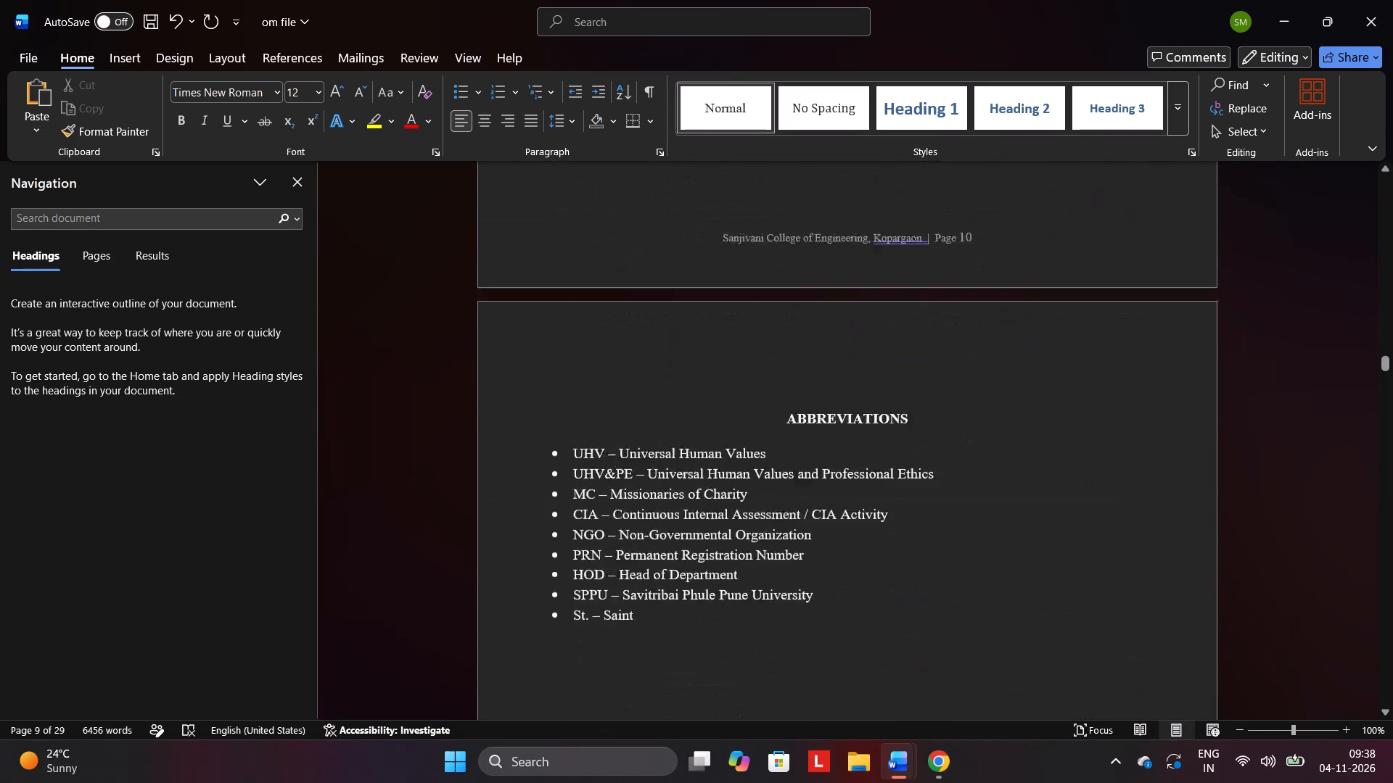
scroll(1153, 413, "down", 5)
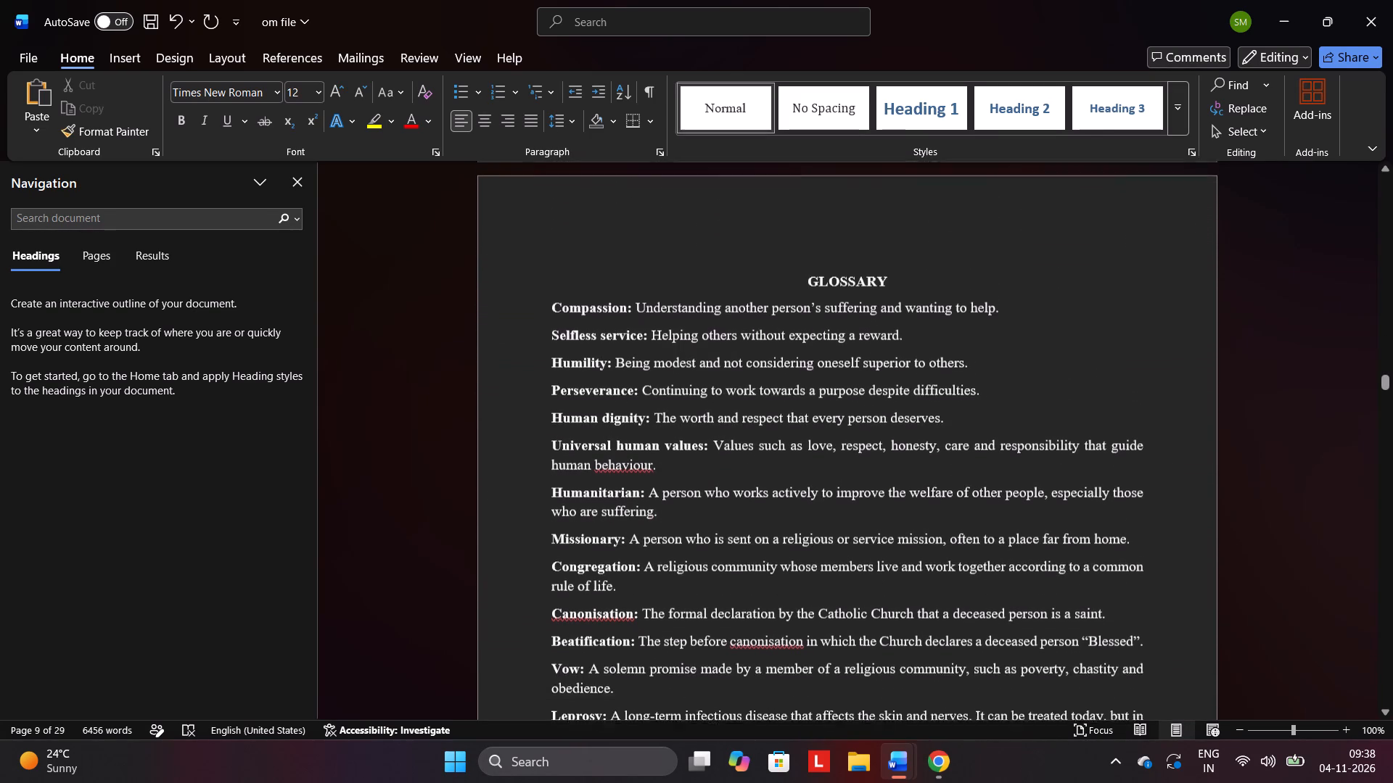
scroll(1153, 413, "down", 1)
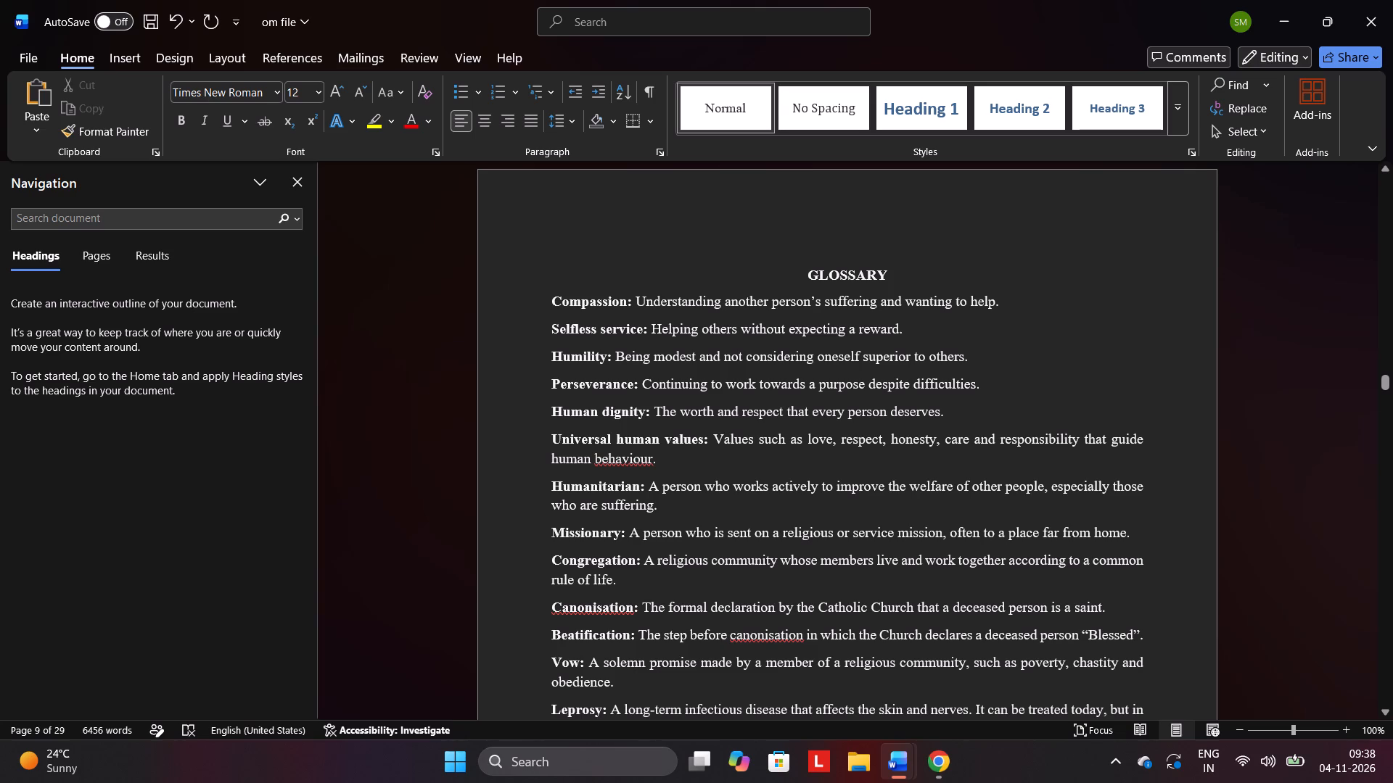
left_click_drag(548, 294, 1000, 692)
left_click(954, 481)
scroll(954, 481, "down", 1)
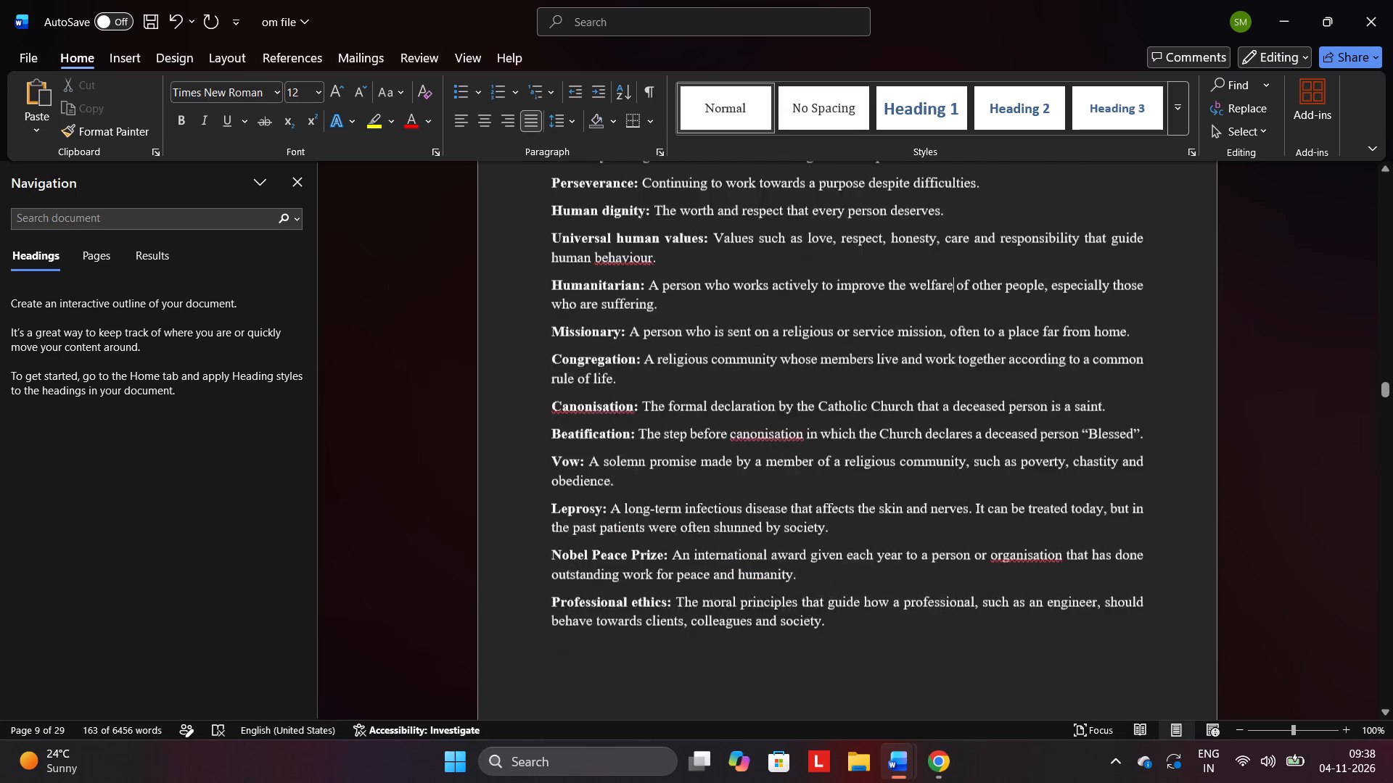
Review Chapter 1 from its heading through the year-and-event table to the captioned "Mother Teresa Serving the Poor and Needy" image.
scroll(954, 481, "down", 3)
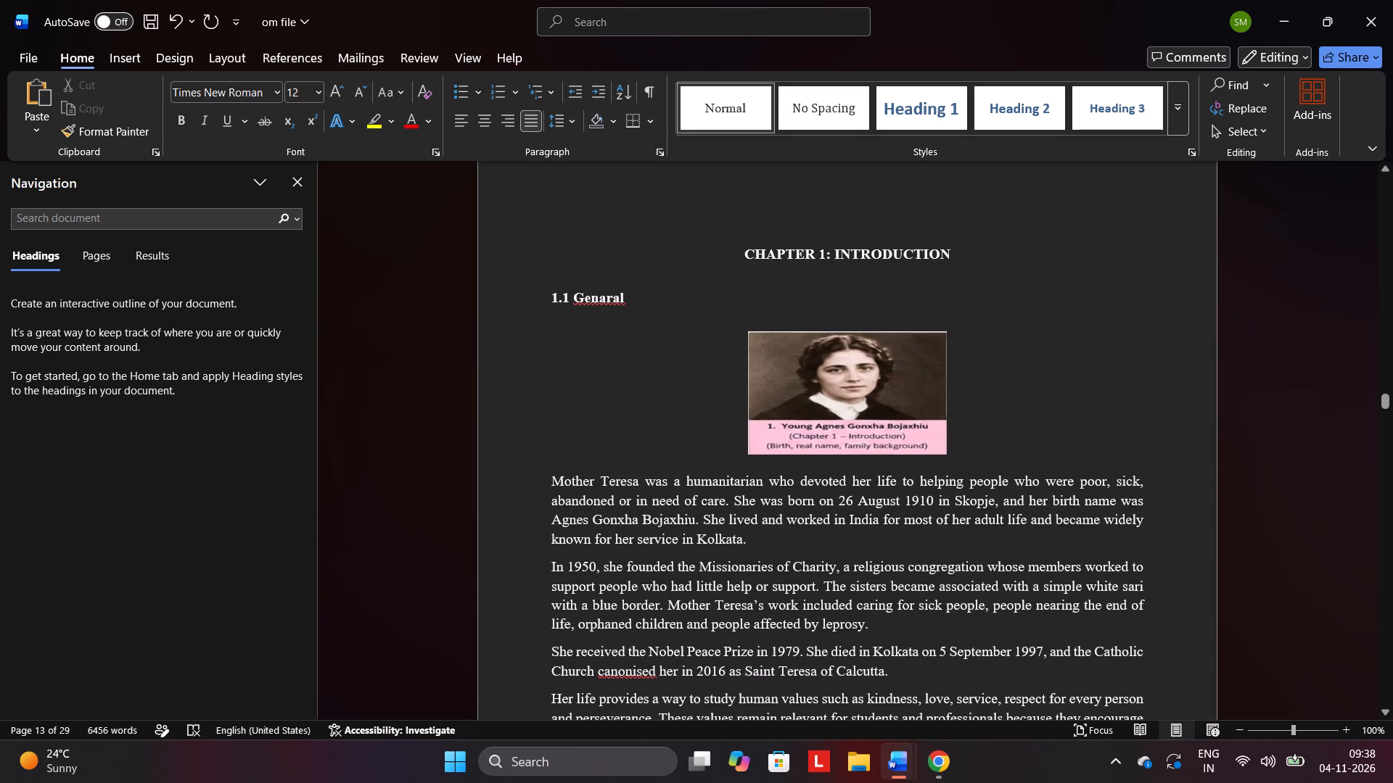
scroll(735, 300, "down", 3)
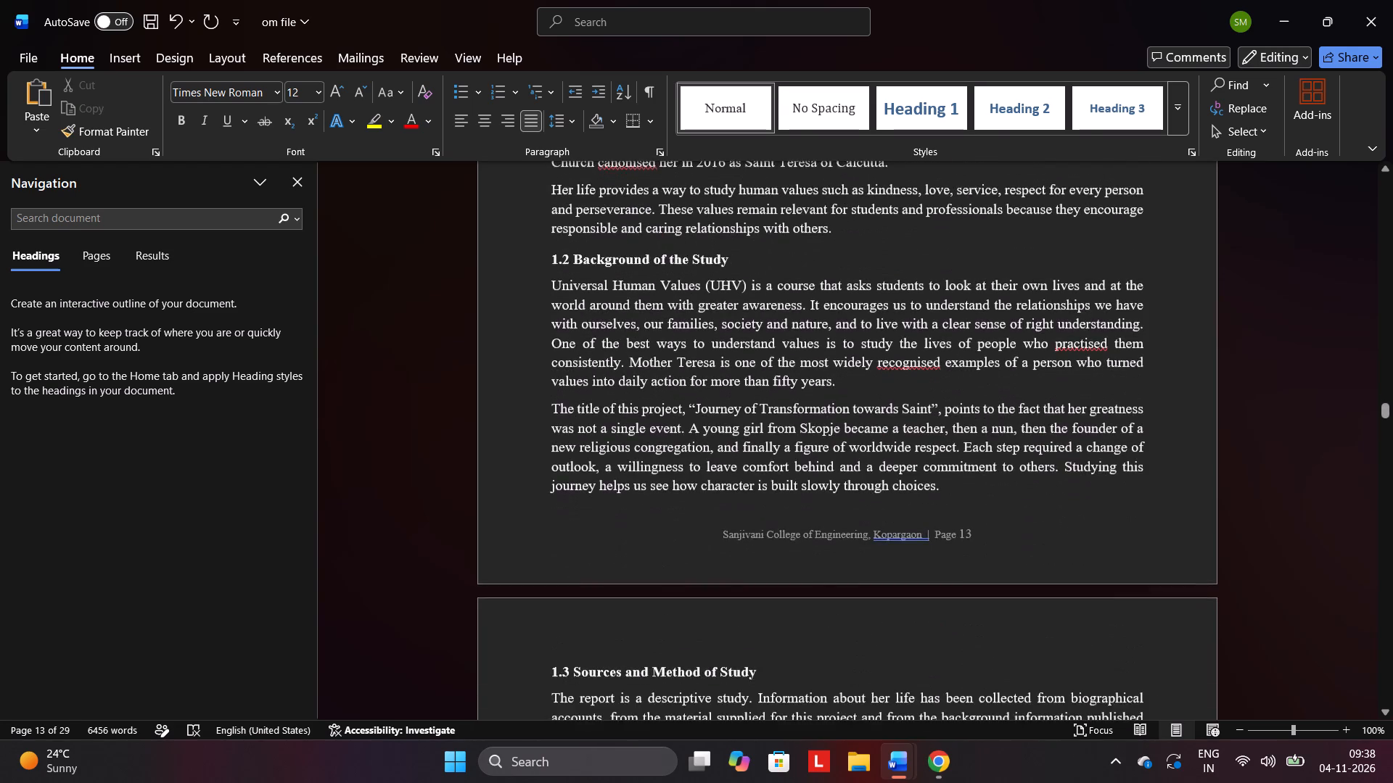
scroll(735, 300, "down", 2)
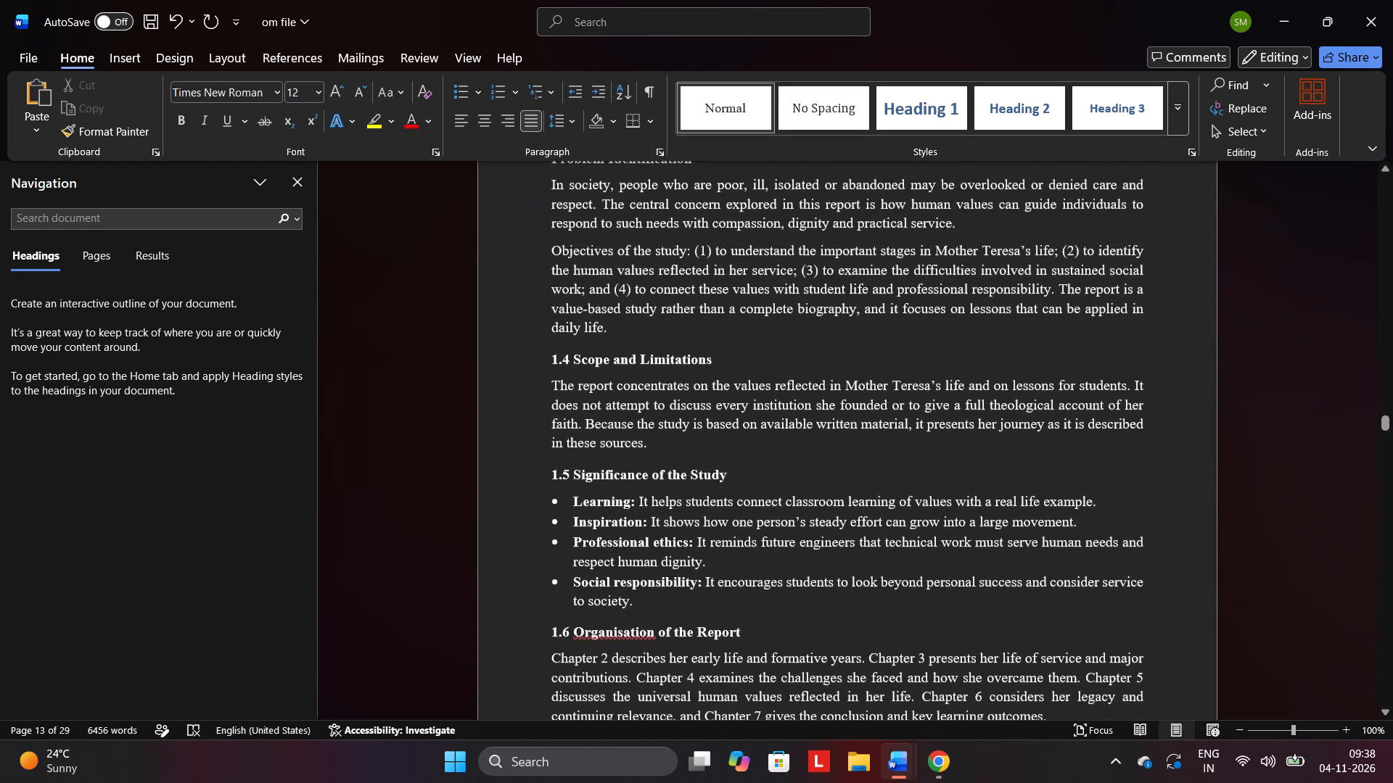
scroll(735, 300, "down", 2)
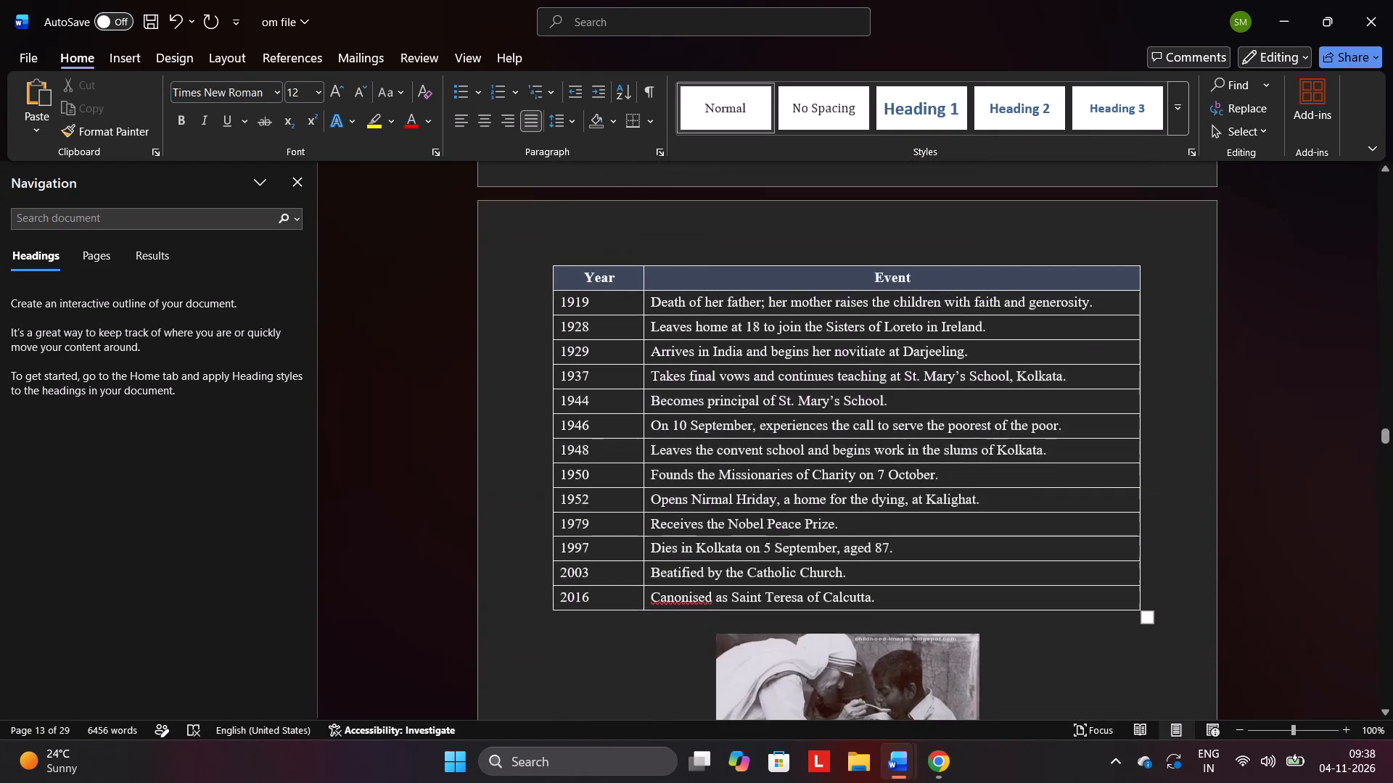
scroll(735, 300, "down", 4)
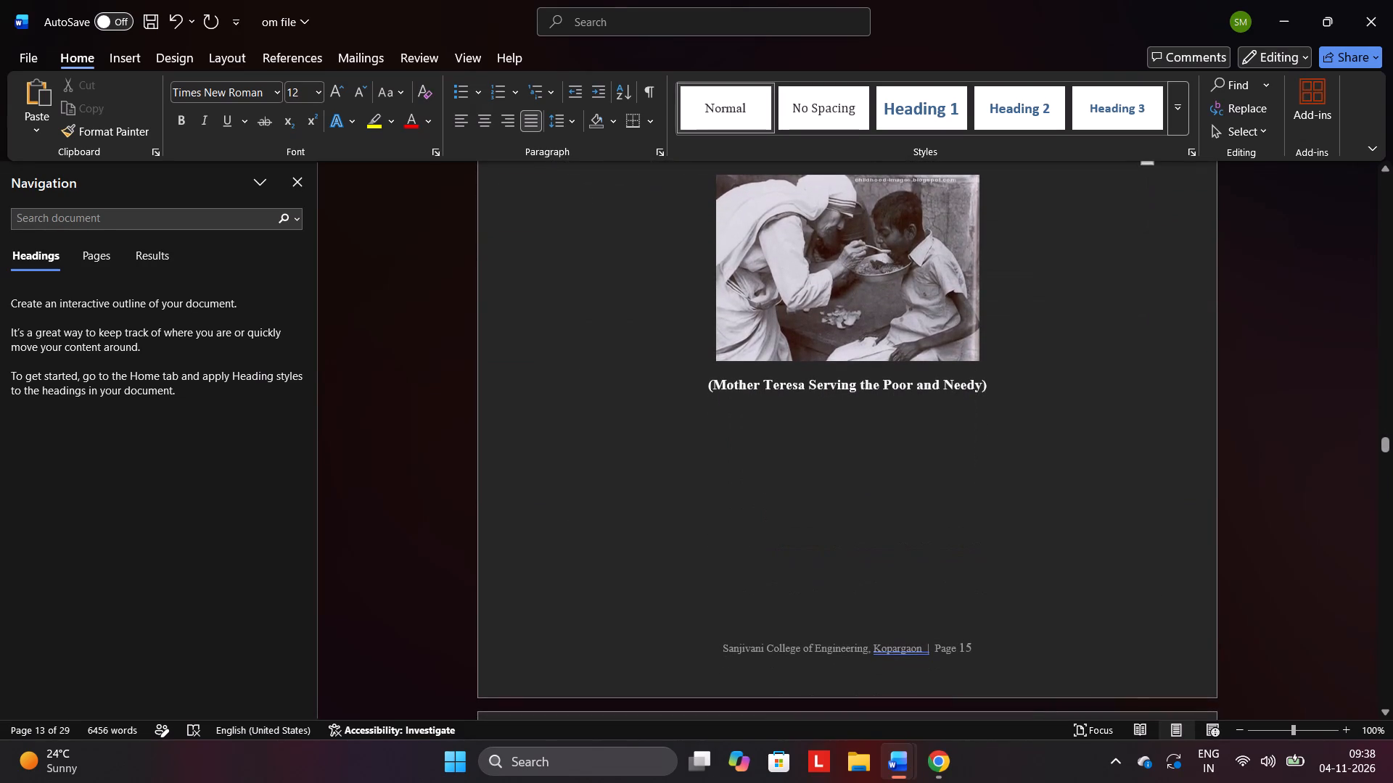
scroll(735, 300, "down", 1)
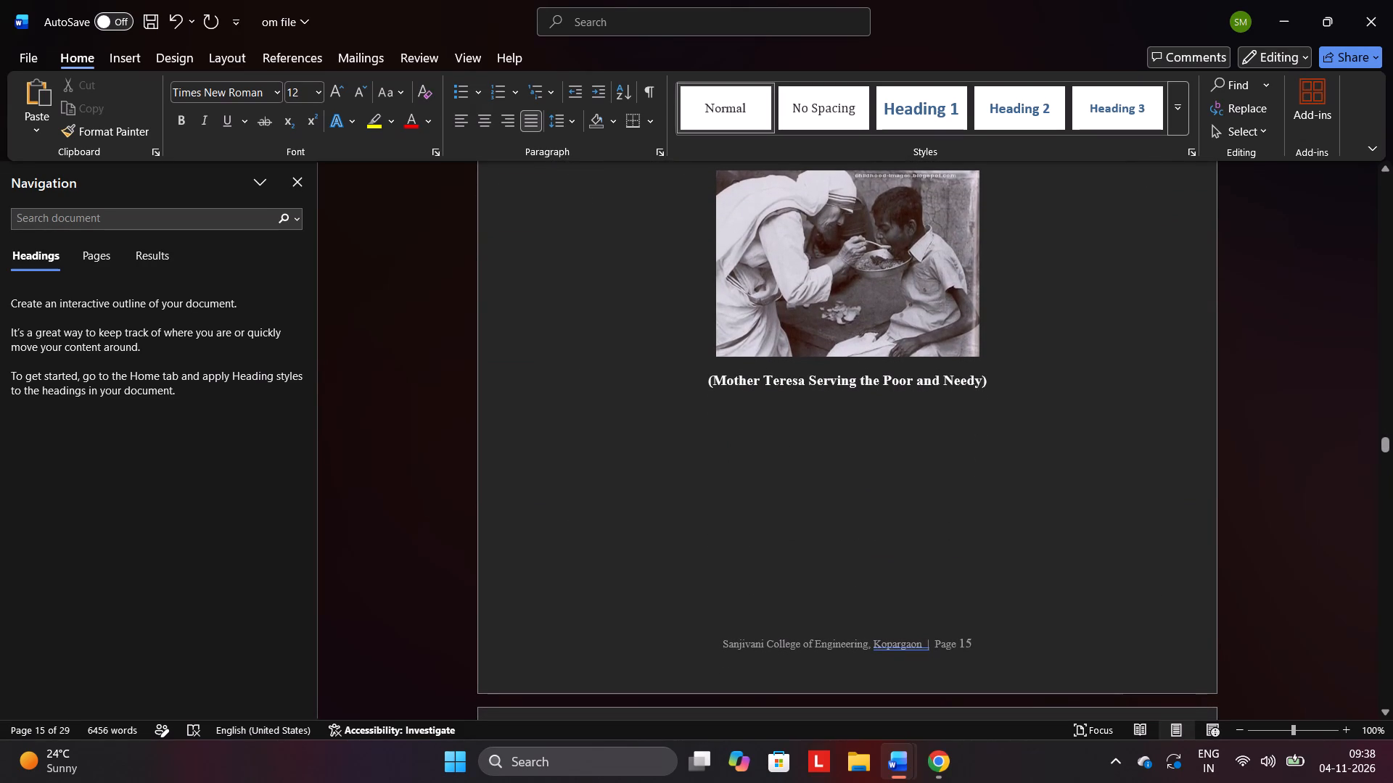
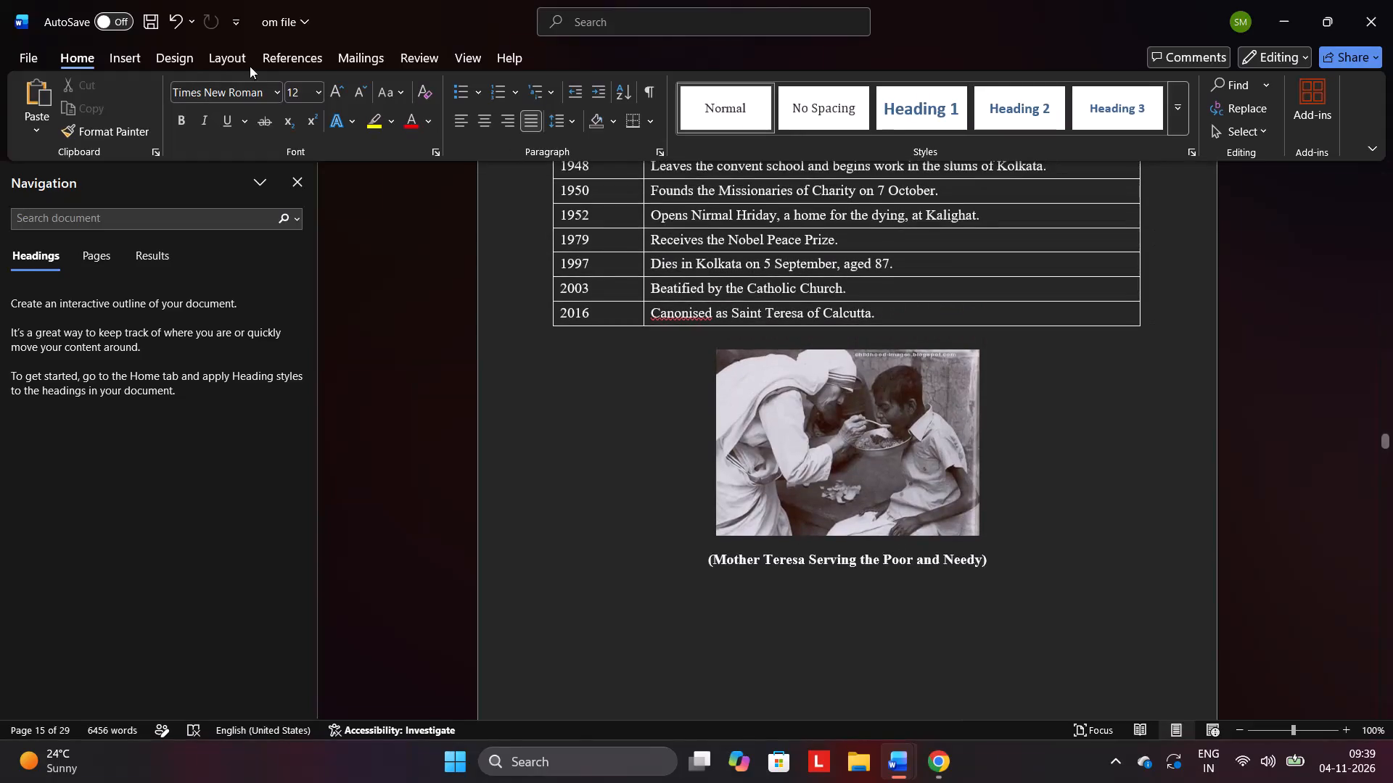
Save a copy of the report as a Word document named "om file corrected" in the Downloads folder.
left_click(29, 60)
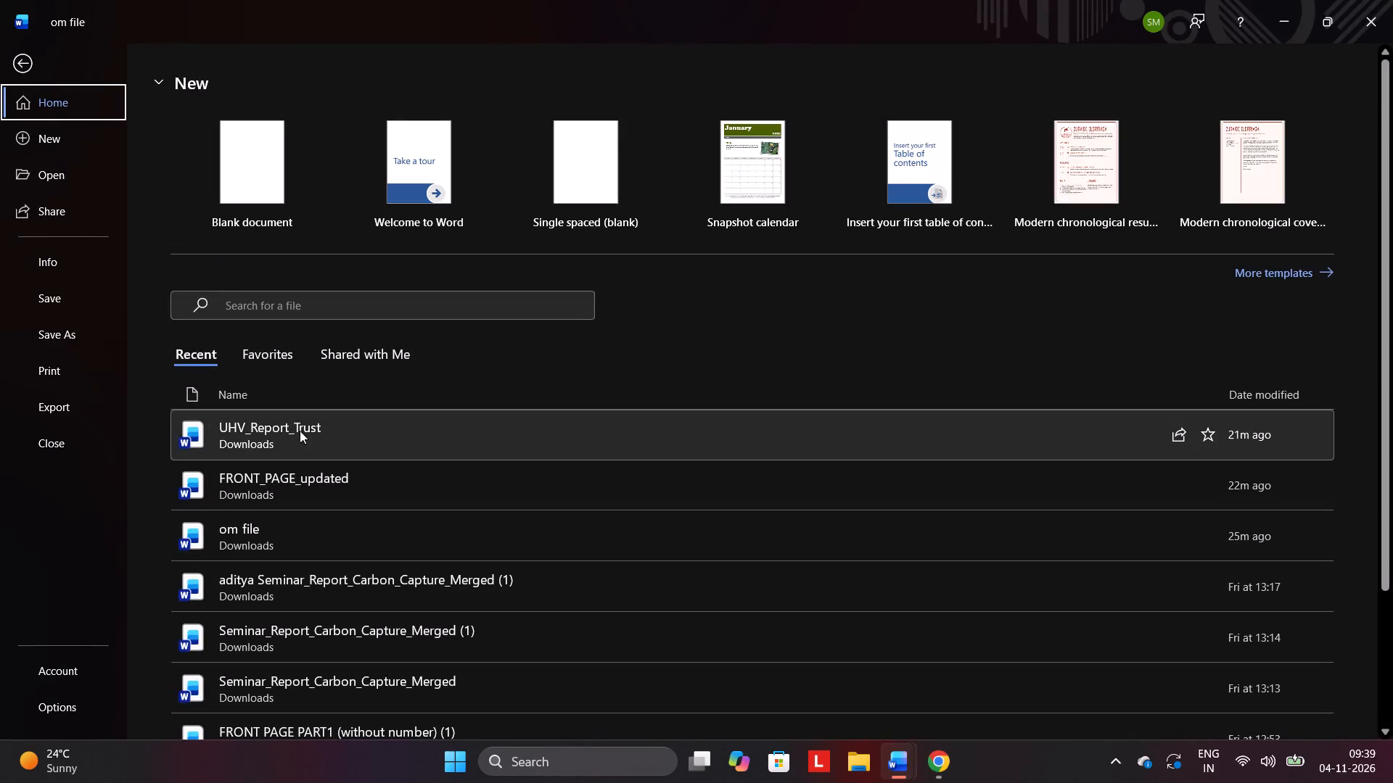
left_click(78, 333)
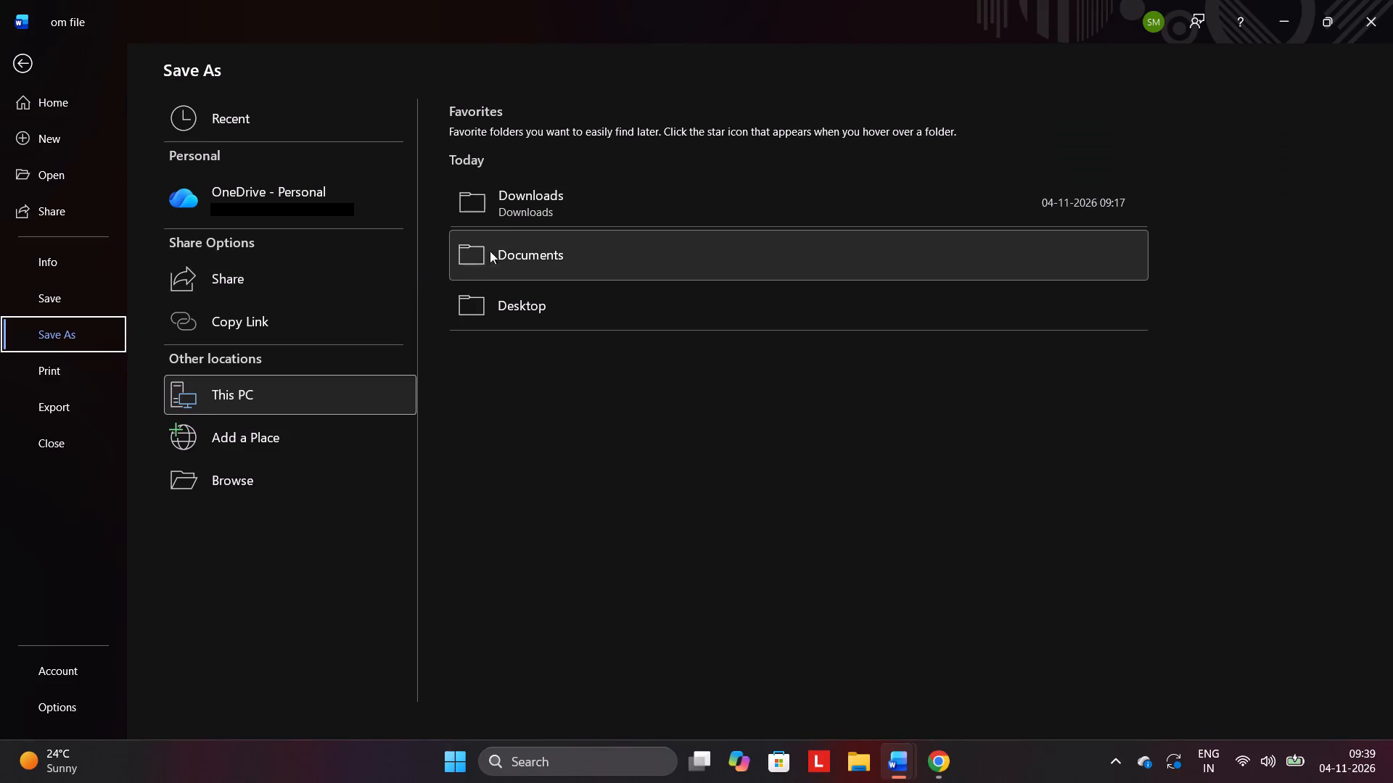
left_click(545, 196)
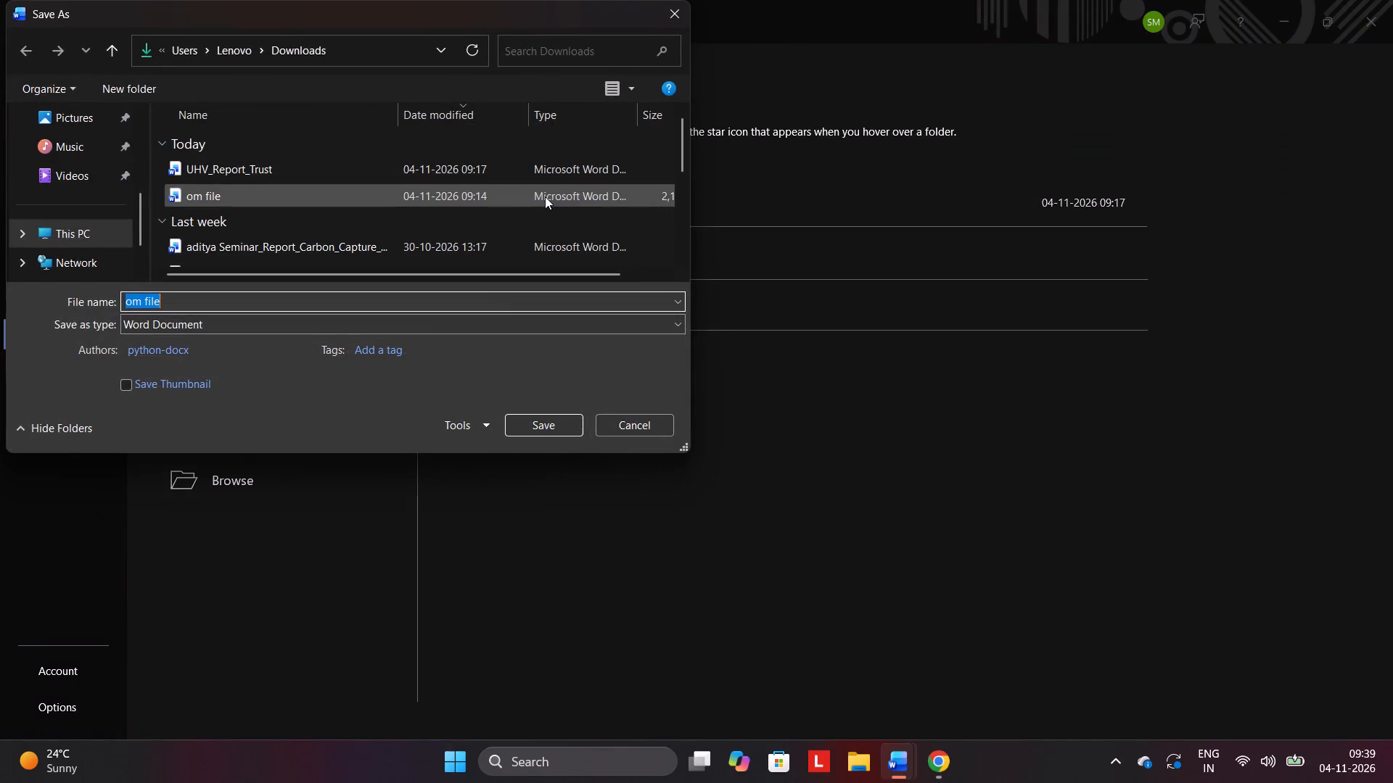
left_click(414, 297)
key("space")
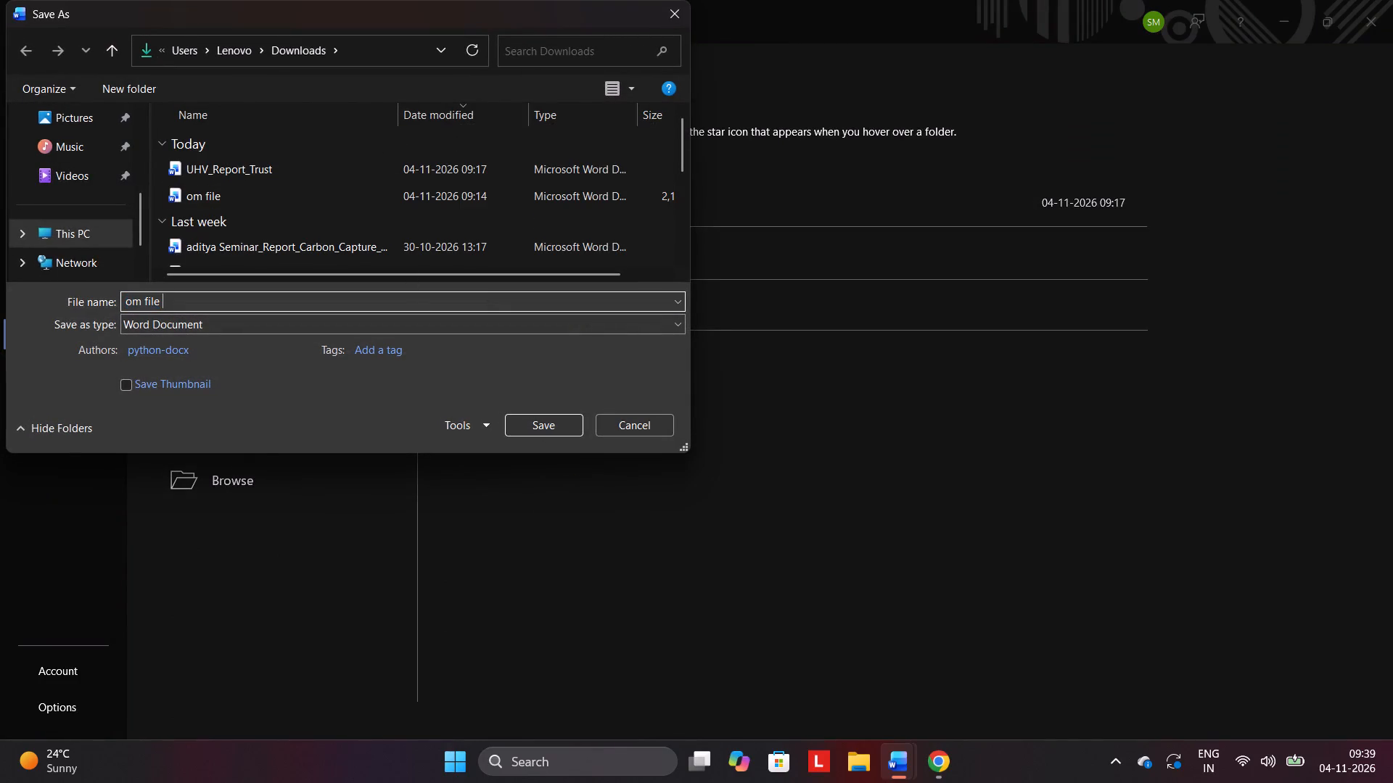
type("coo")
key("BackSpace")
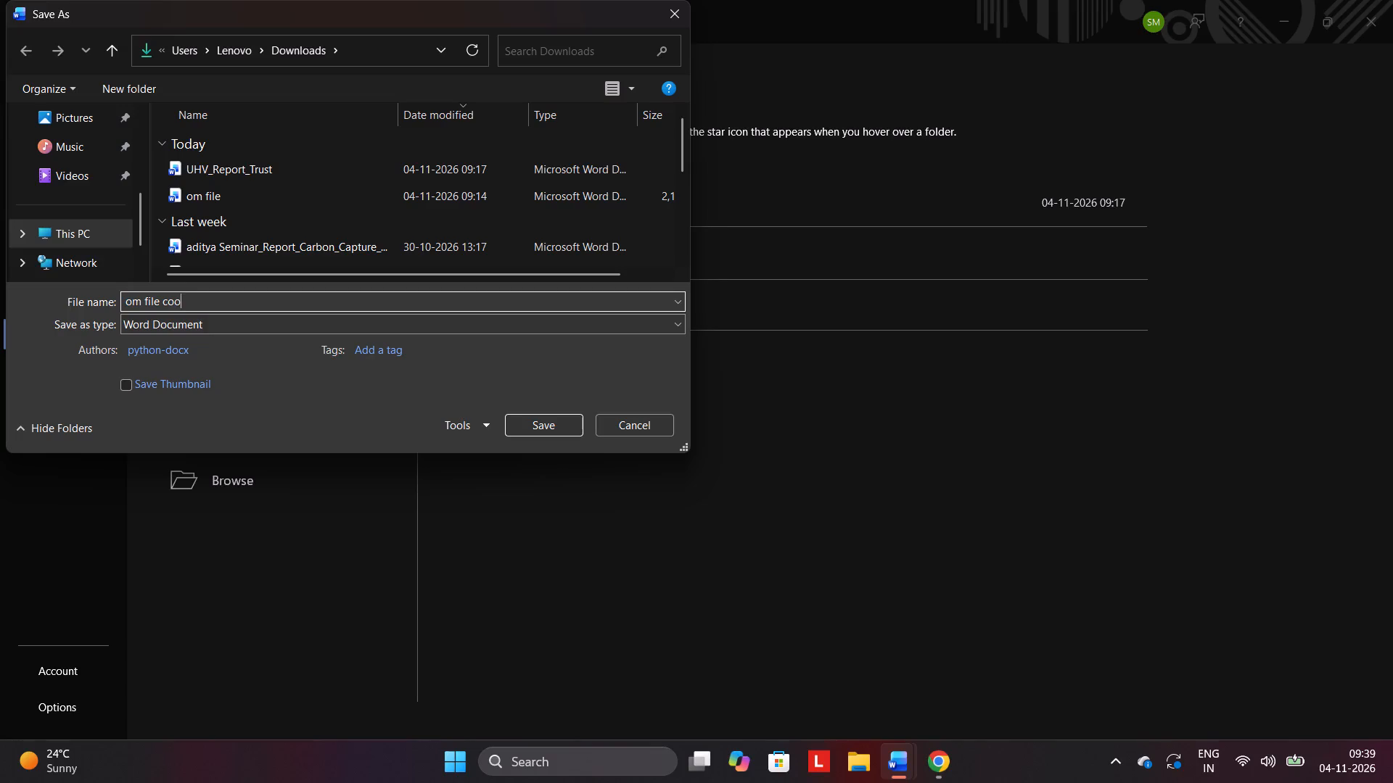
type("rrected")
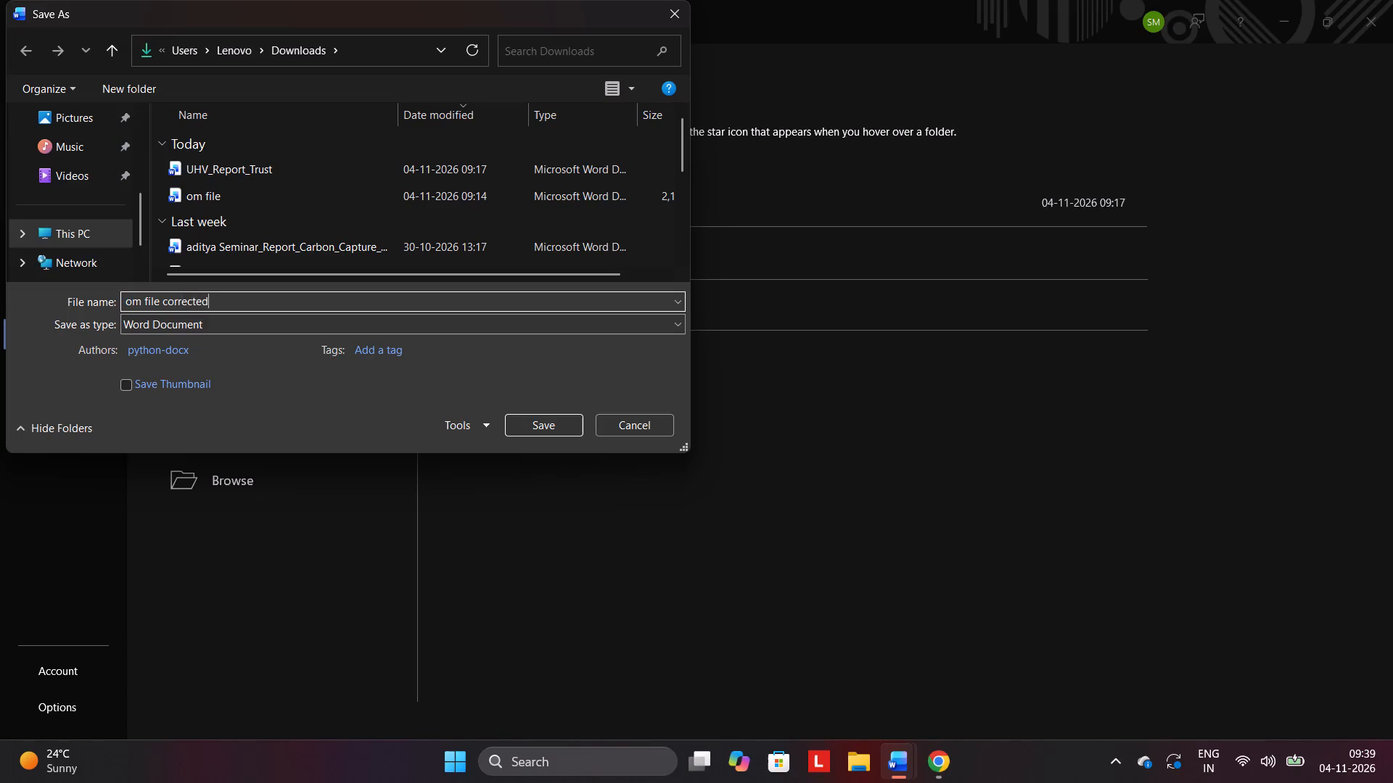
left_click(539, 419)
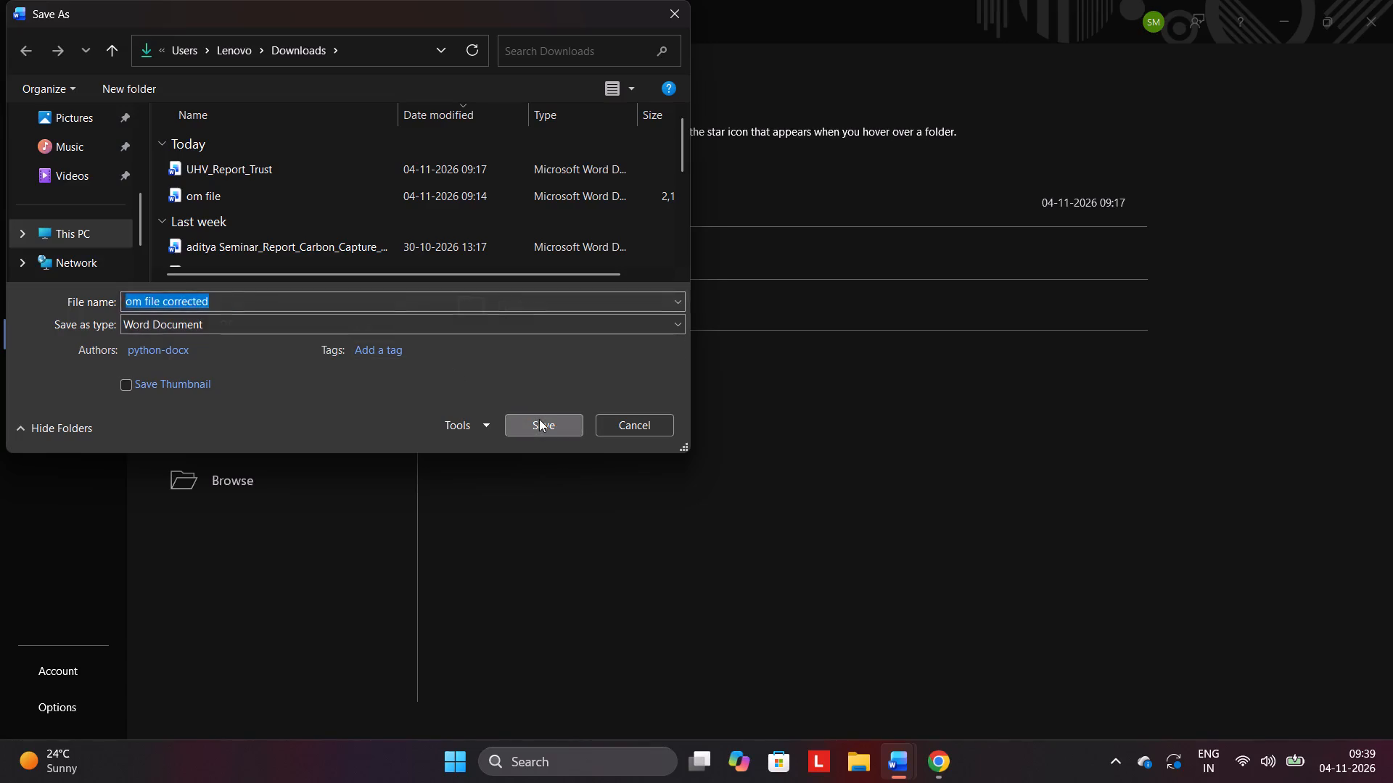